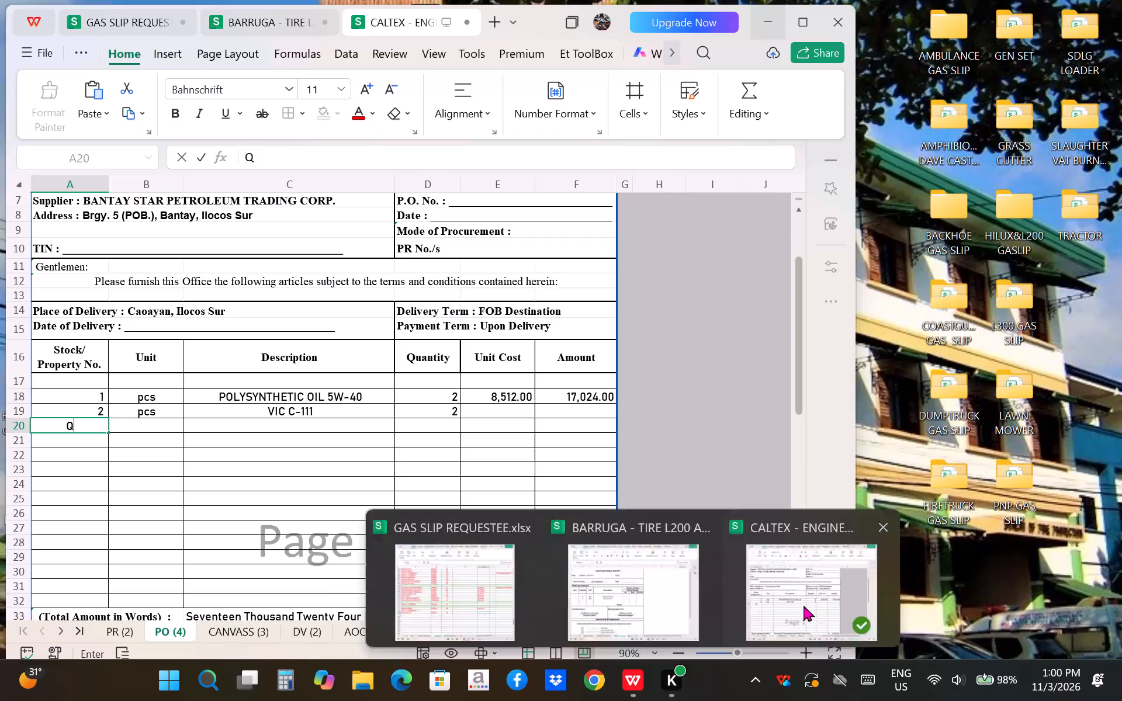
Check the WASTE (2) done sheet in the BARRUGA - TIRE L200 AND L300 SAC 3535 workbook and close the workbook, saving its changes.
{"action": "left_click", "coordinate": [255, 33]}
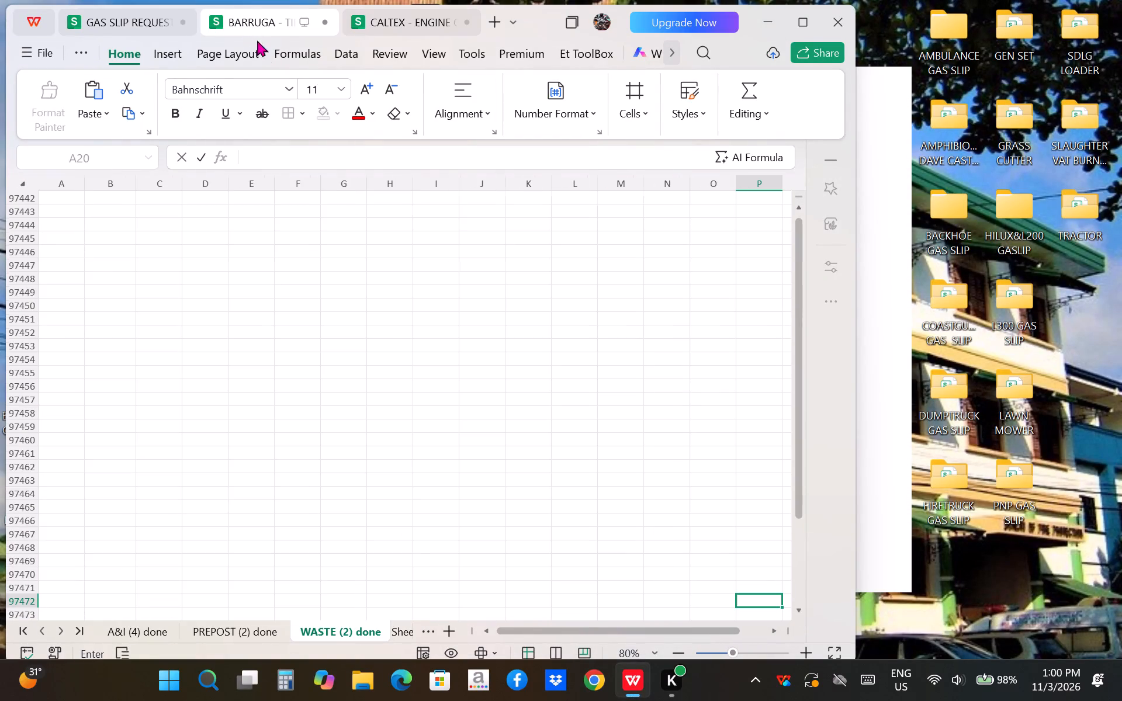
{"action": "left_click_drag", "start_coordinate": [799, 587], "coordinate": [786, 471]}
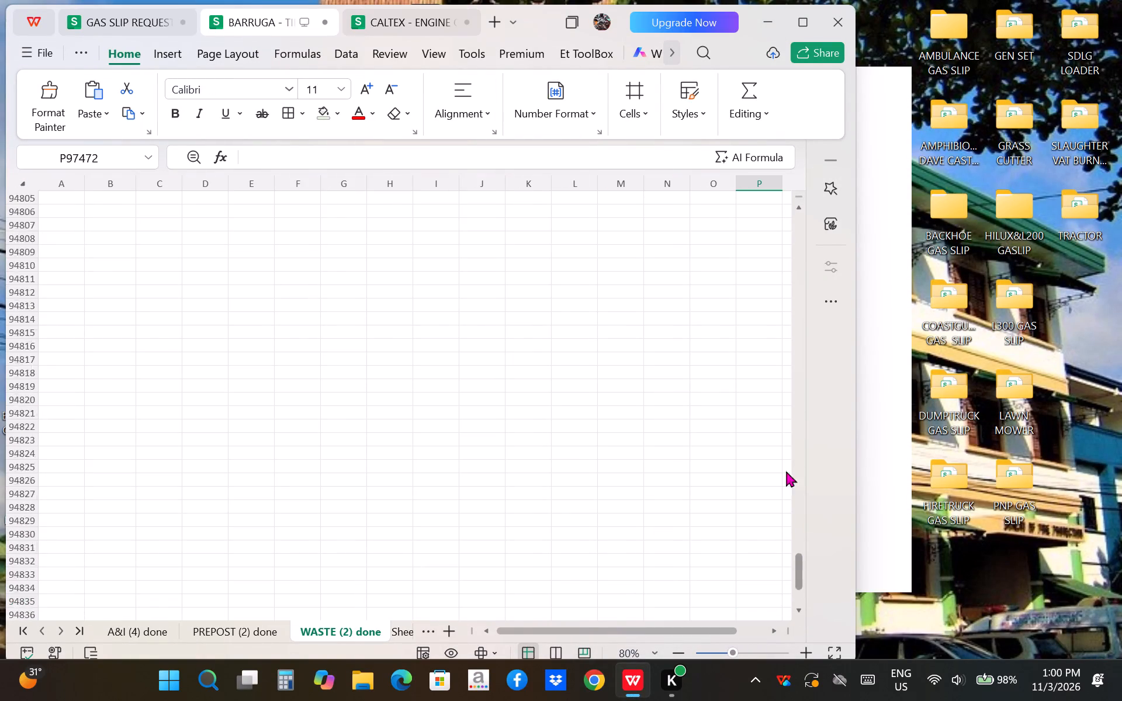
{"action": "left_click_drag", "start_coordinate": [786, 471], "coordinate": [827, 207]}
{"action": "left_click_drag", "start_coordinate": [654, 626], "coordinate": [555, 630]}
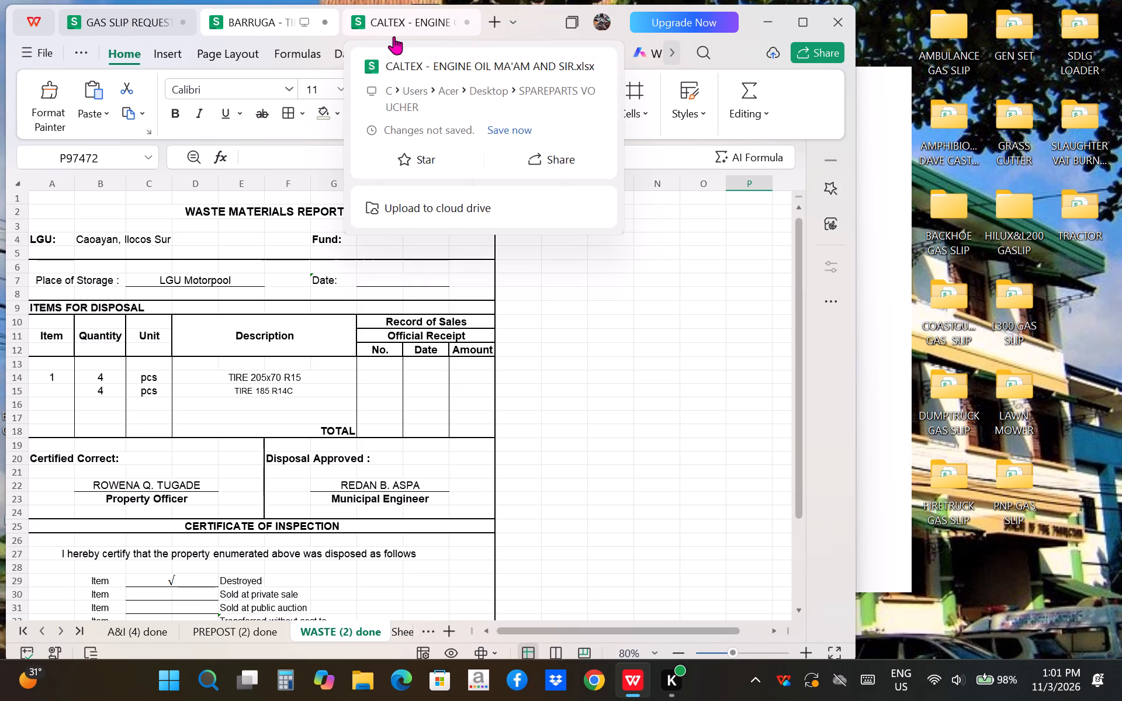
{"action": "left_click", "coordinate": [325, 23]}
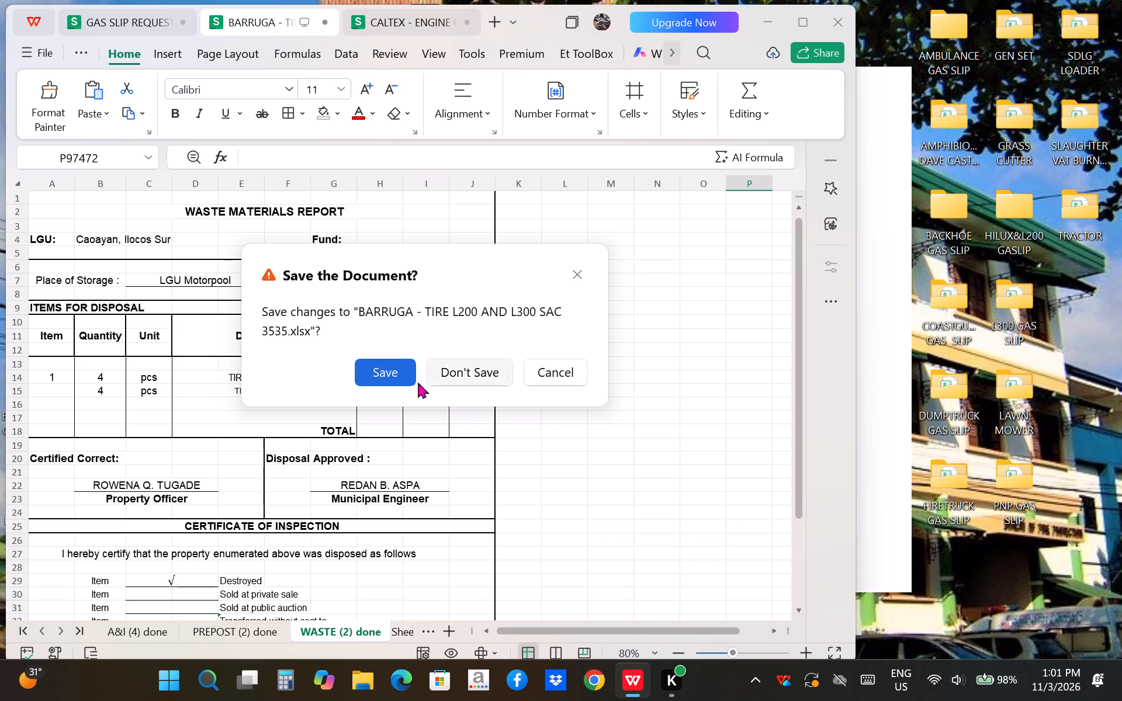
{"action": "left_click", "coordinate": [396, 374]}
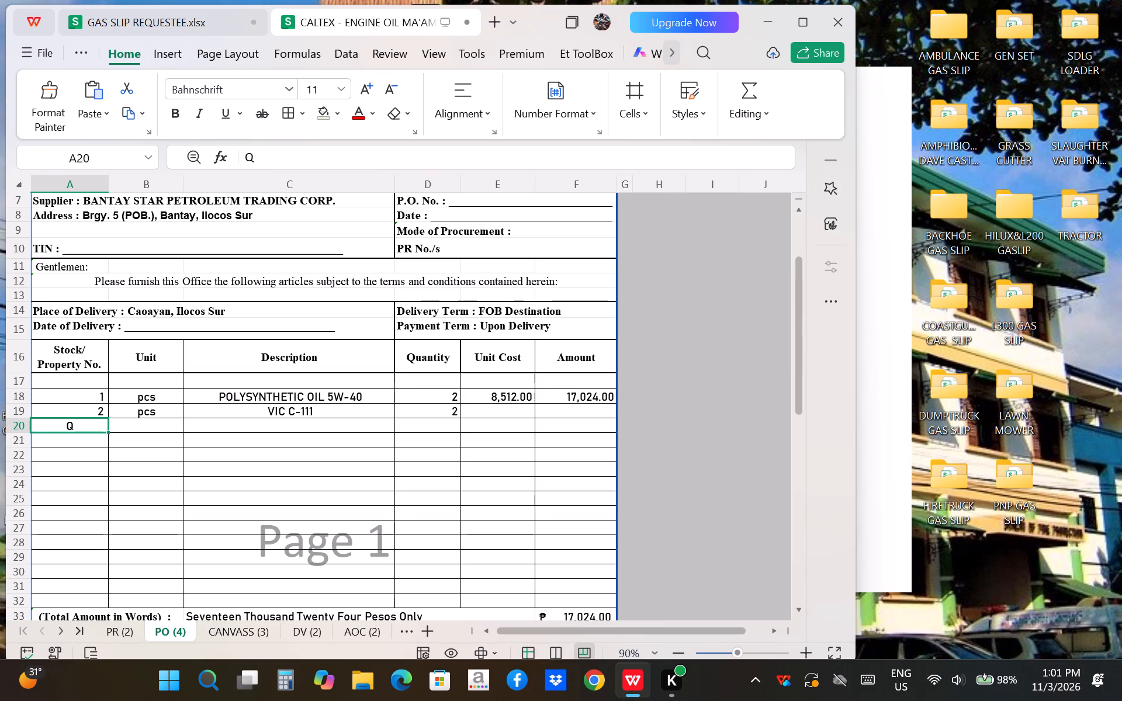
Delete the stray Q from cell A20 of the PO (4) sheet in the CALTEX engine oil workbook.
{"action": "key", "text": "Delete"}
Bring up the PR (2) sheet and close the CALTEX - ENGINE OIL MA'AM AND SIR workbook, saving its changes.
{"action": "left_click", "coordinate": [111, 631]}
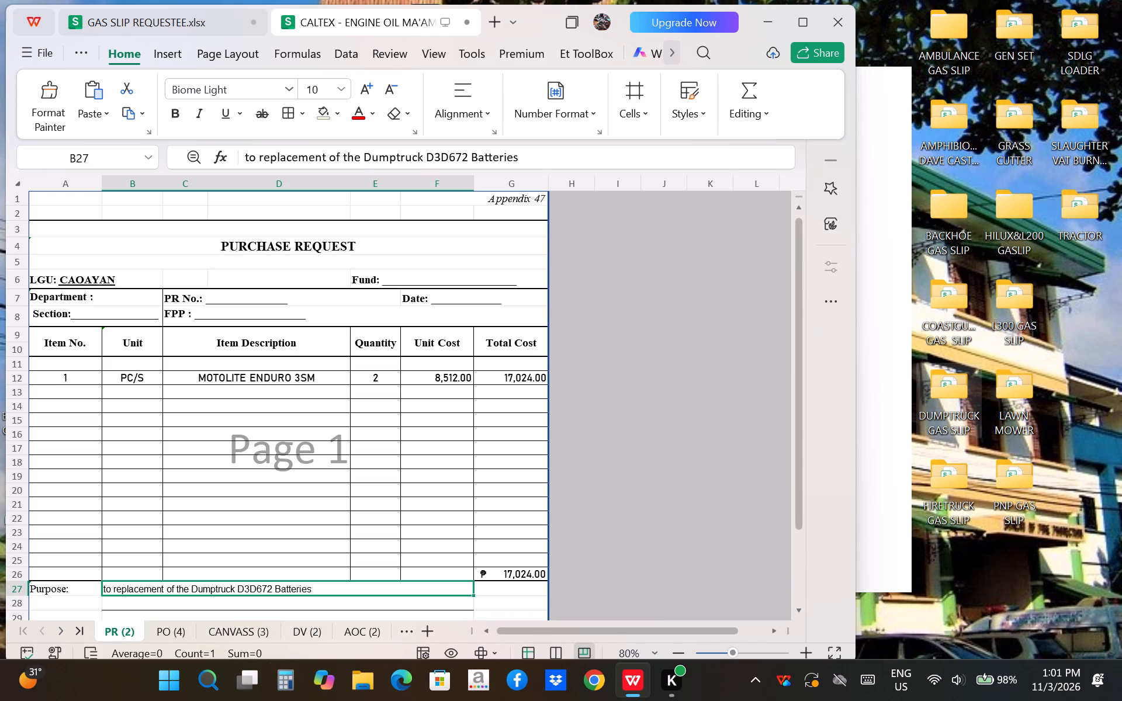
{"action": "left_click", "coordinate": [470, 24]}
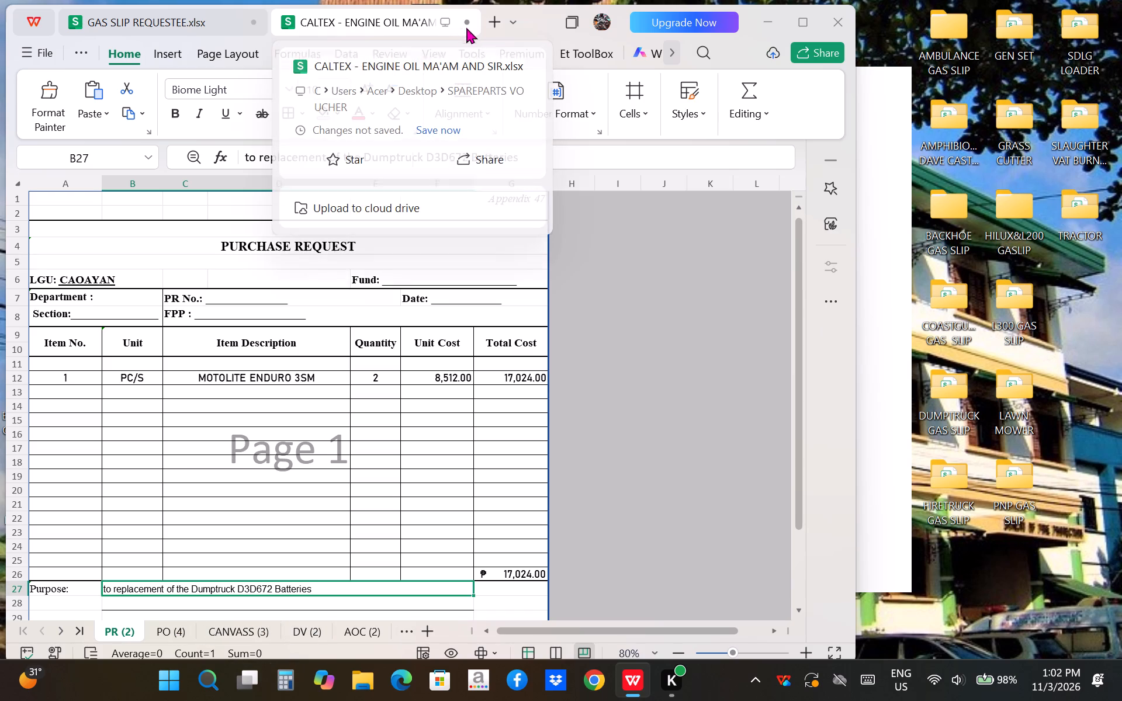
{"action": "left_click", "coordinate": [396, 366]}
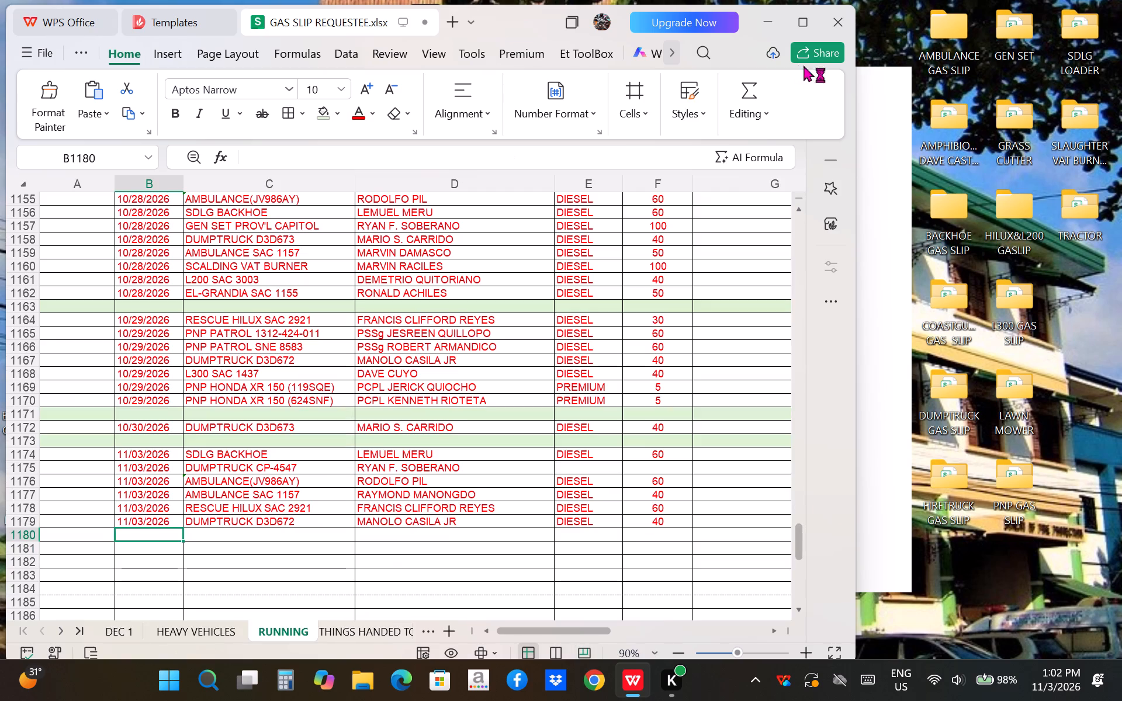
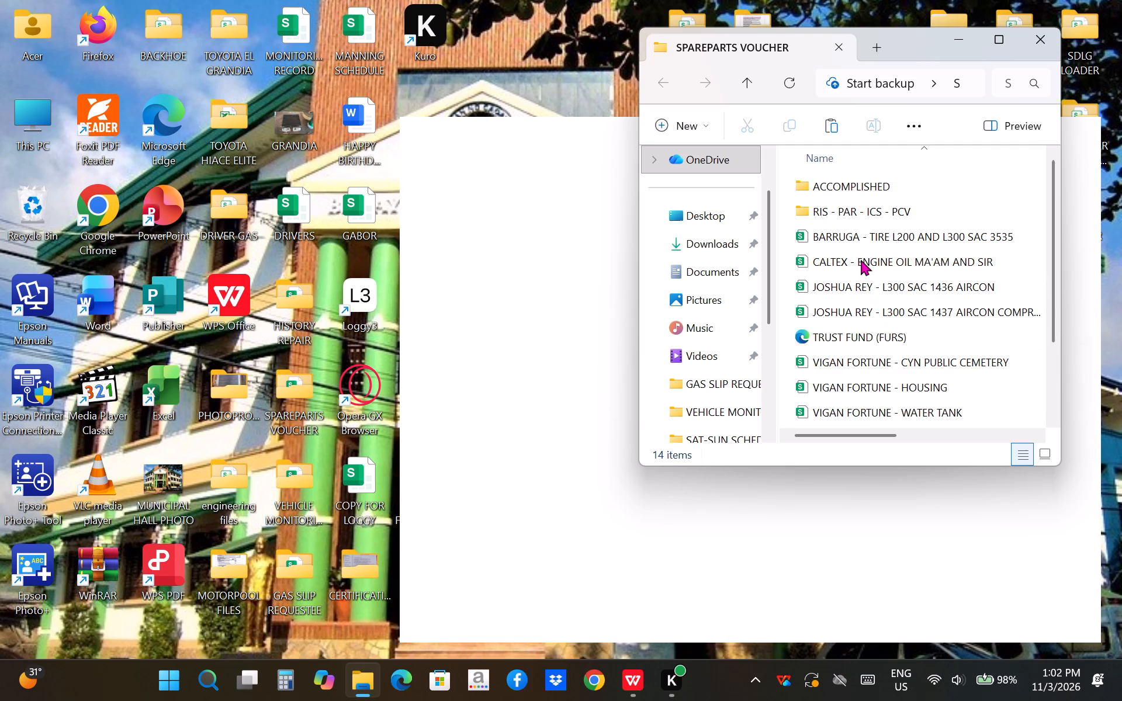
Look through the whole file list of the SPAREPARTS VOUCHER folder for a voucher workbook to reuse.
{"action": "scroll", "coordinate": [872, 333], "scroll_direction": "down", "scroll_amount": 4}
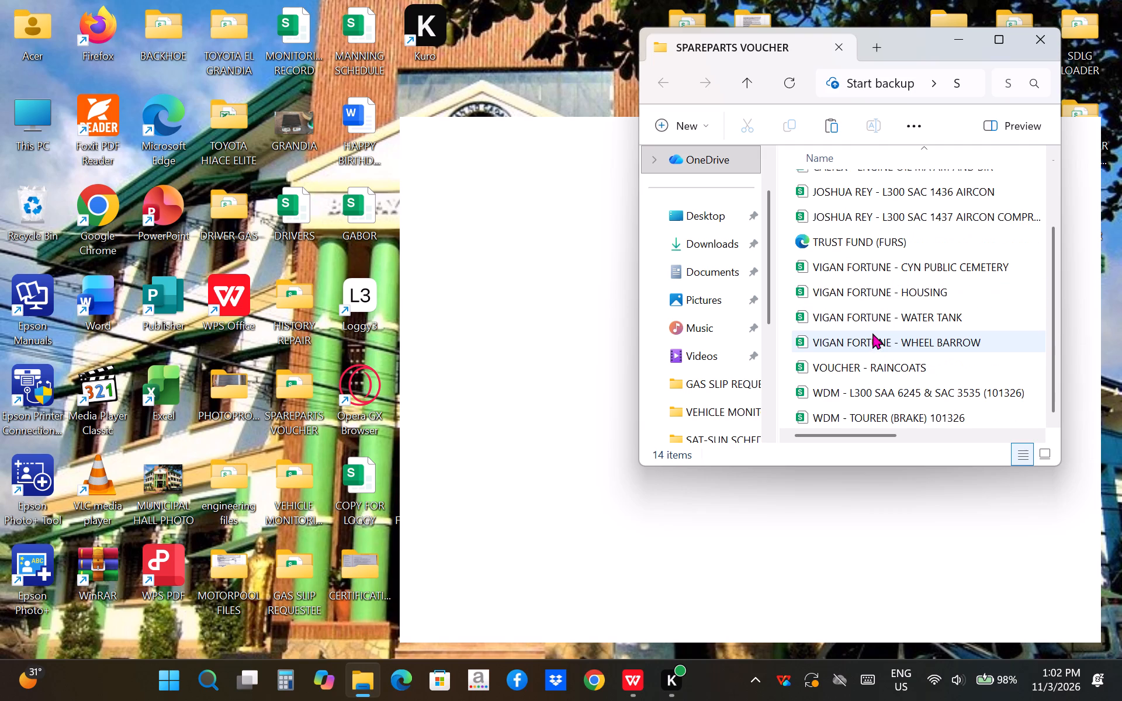
{"action": "scroll", "coordinate": [872, 333], "scroll_direction": "down", "scroll_amount": 1}
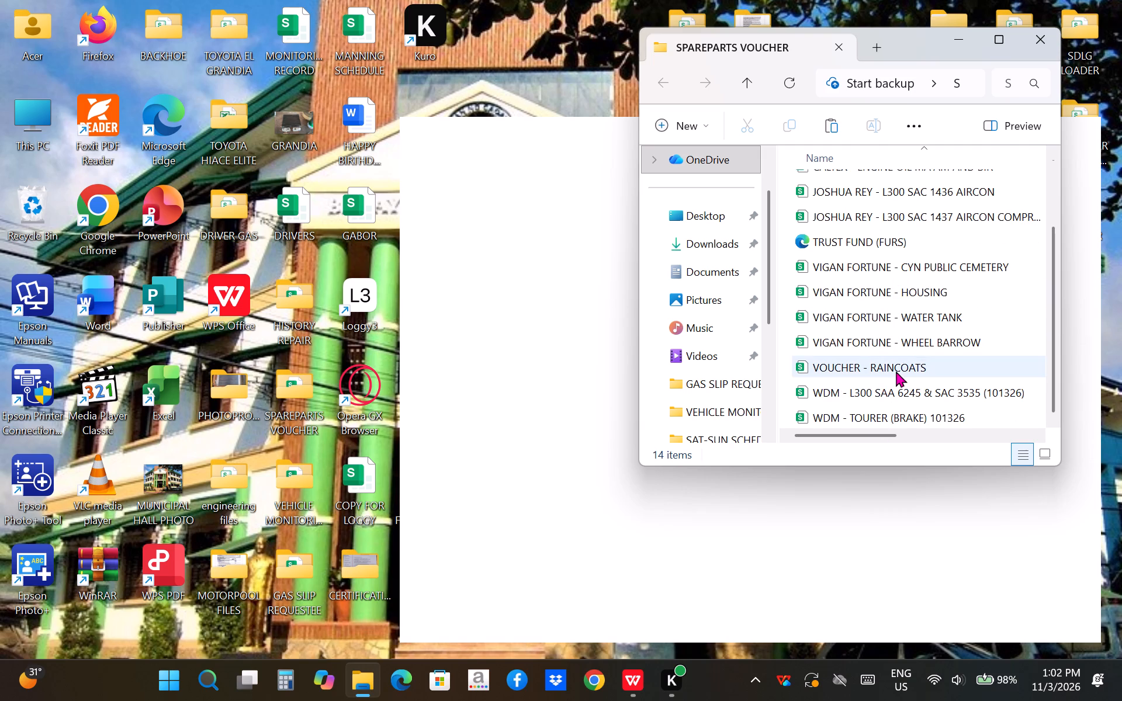
{"action": "scroll", "coordinate": [908, 414], "scroll_direction": "down", "scroll_amount": 1}
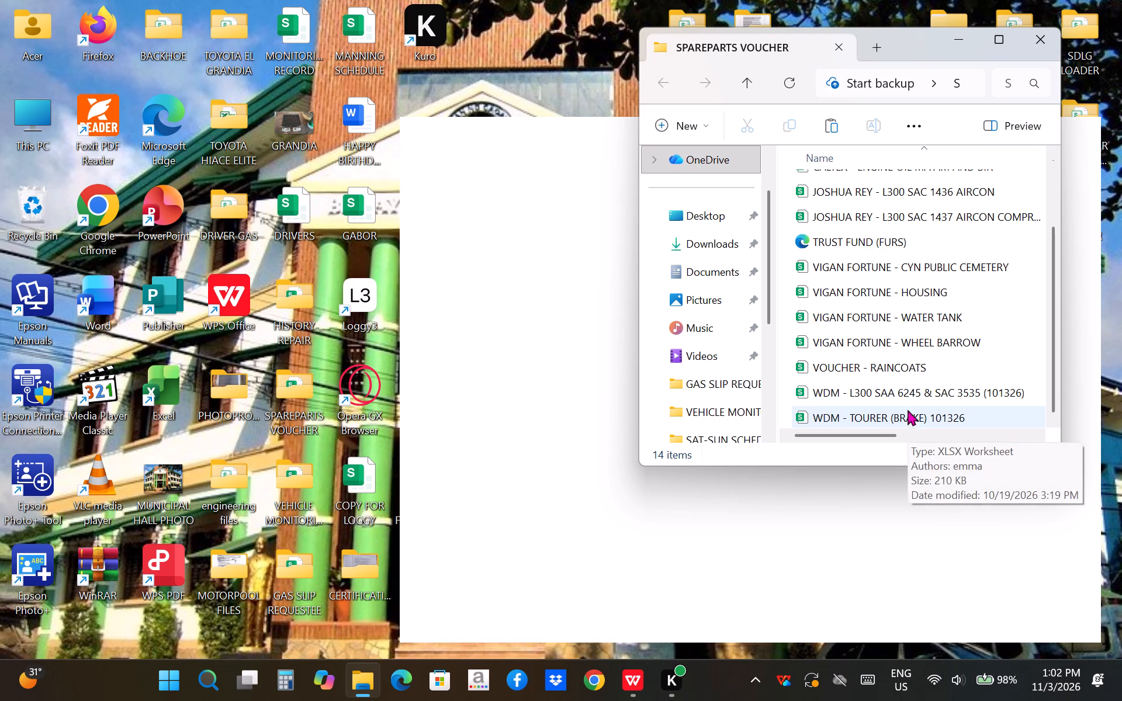
{"action": "scroll", "coordinate": [946, 323], "scroll_direction": "up", "scroll_amount": 2}
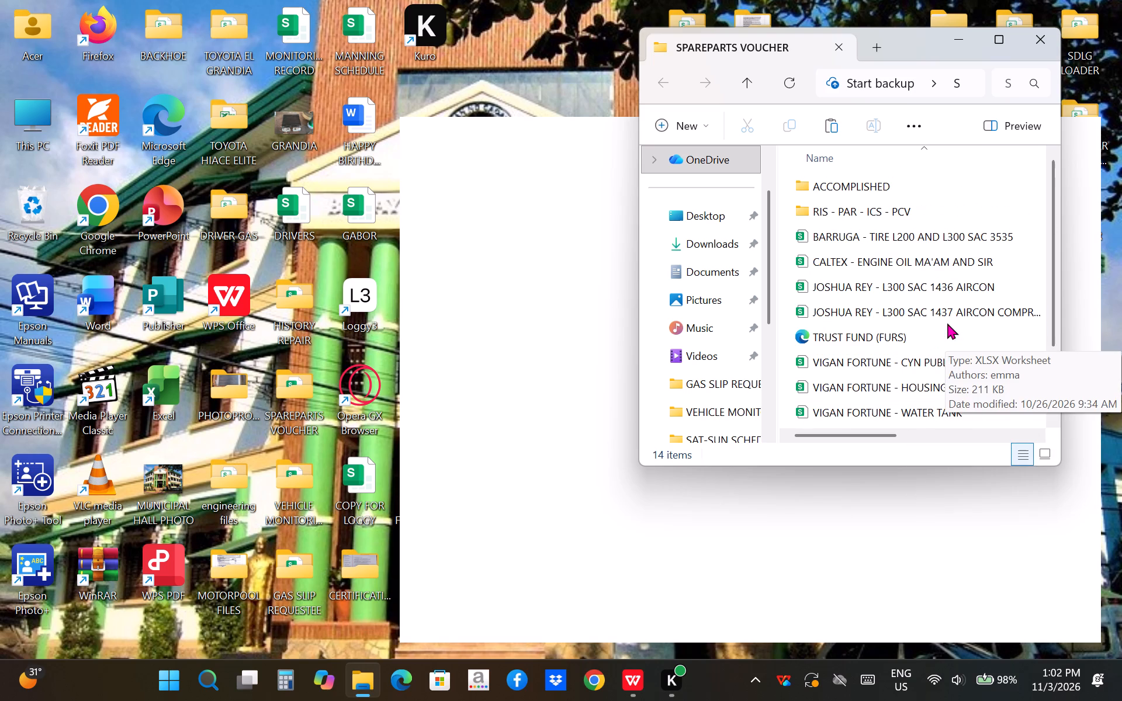
{"action": "scroll", "coordinate": [874, 333], "scroll_direction": "up", "scroll_amount": 3}
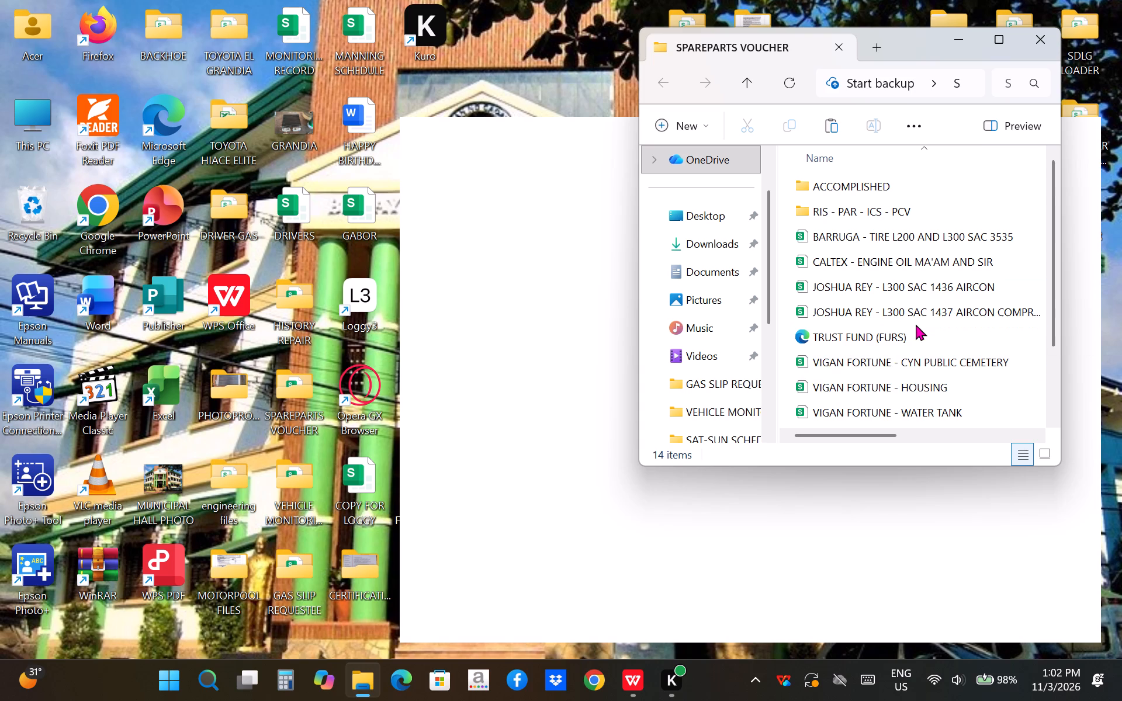
{"action": "scroll", "coordinate": [913, 329], "scroll_direction": "up", "scroll_amount": 3}
{"action": "scroll", "coordinate": [913, 329], "scroll_direction": "down", "scroll_amount": 2}
{"action": "scroll", "coordinate": [913, 329], "scroll_direction": "up", "scroll_amount": 2}
{"action": "scroll", "coordinate": [913, 329], "scroll_direction": "down", "scroll_amount": 3}
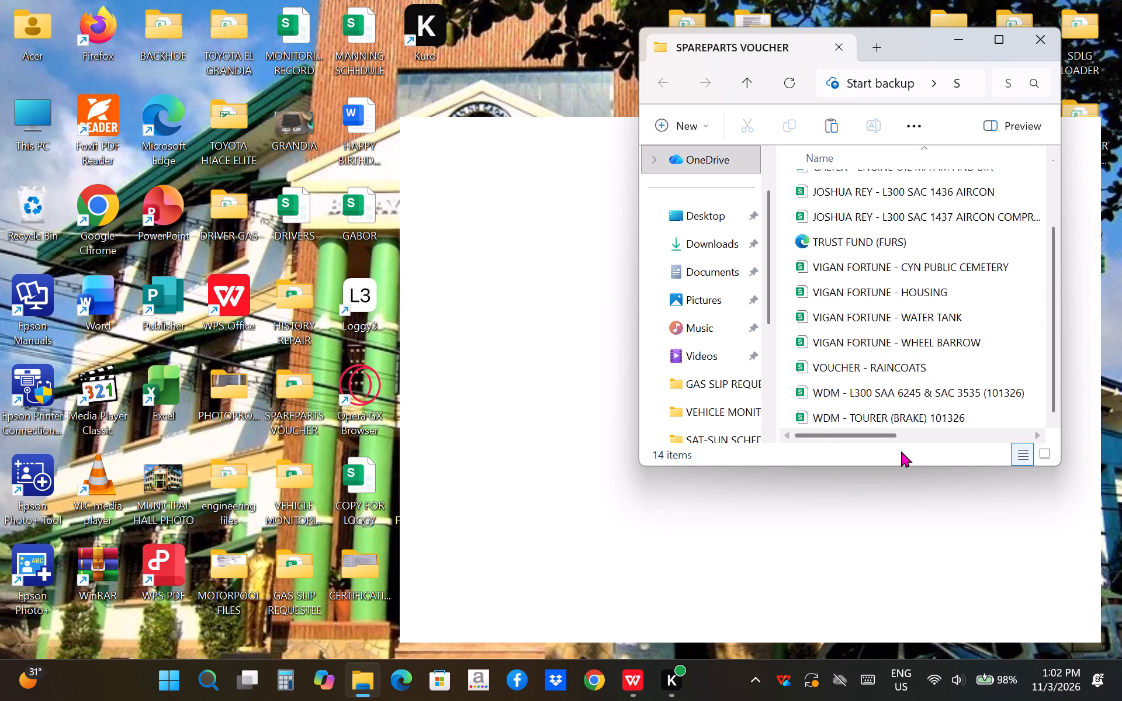
{"action": "scroll", "coordinate": [896, 386], "scroll_direction": "up", "scroll_amount": 6}
Copy the VOUCHER - ELDRIN TIRE workbook from the ACCOMPLISHED folder into the SPAREPARTS VOUCHER folder.
{"action": "double_click", "coordinate": [852, 190]}
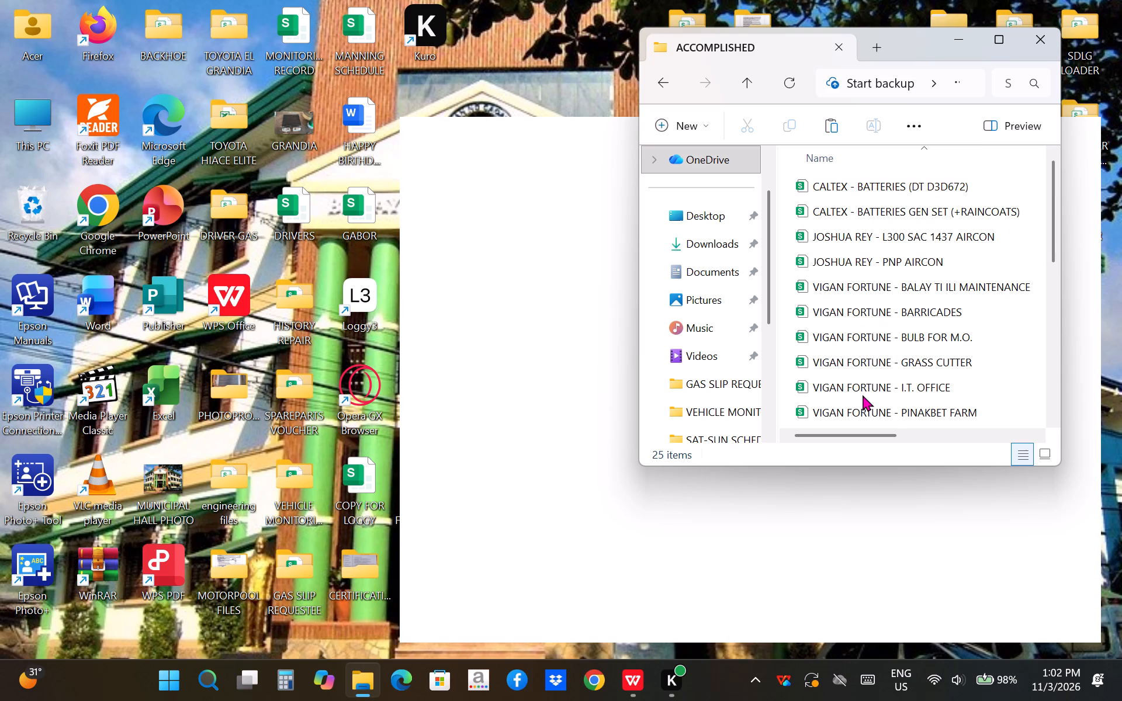
{"action": "scroll", "coordinate": [864, 390], "scroll_direction": "down", "scroll_amount": 1}
{"action": "scroll", "coordinate": [865, 386], "scroll_direction": "up", "scroll_amount": 2}
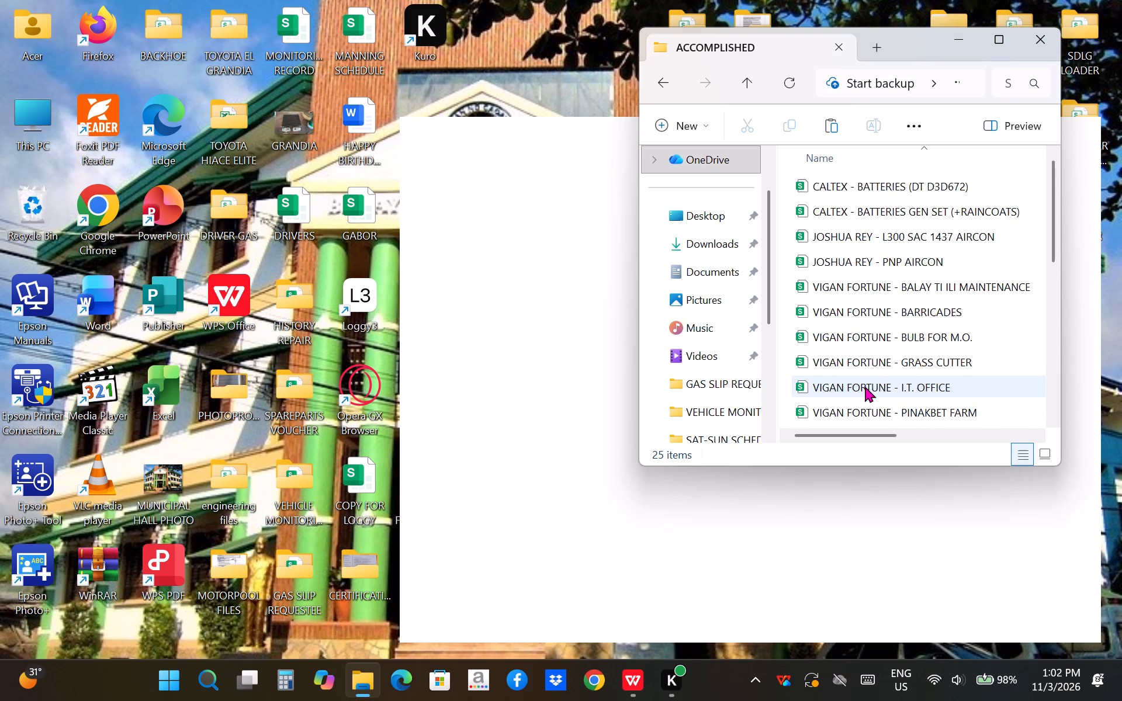
{"action": "scroll", "coordinate": [865, 386], "scroll_direction": "down", "scroll_amount": 2}
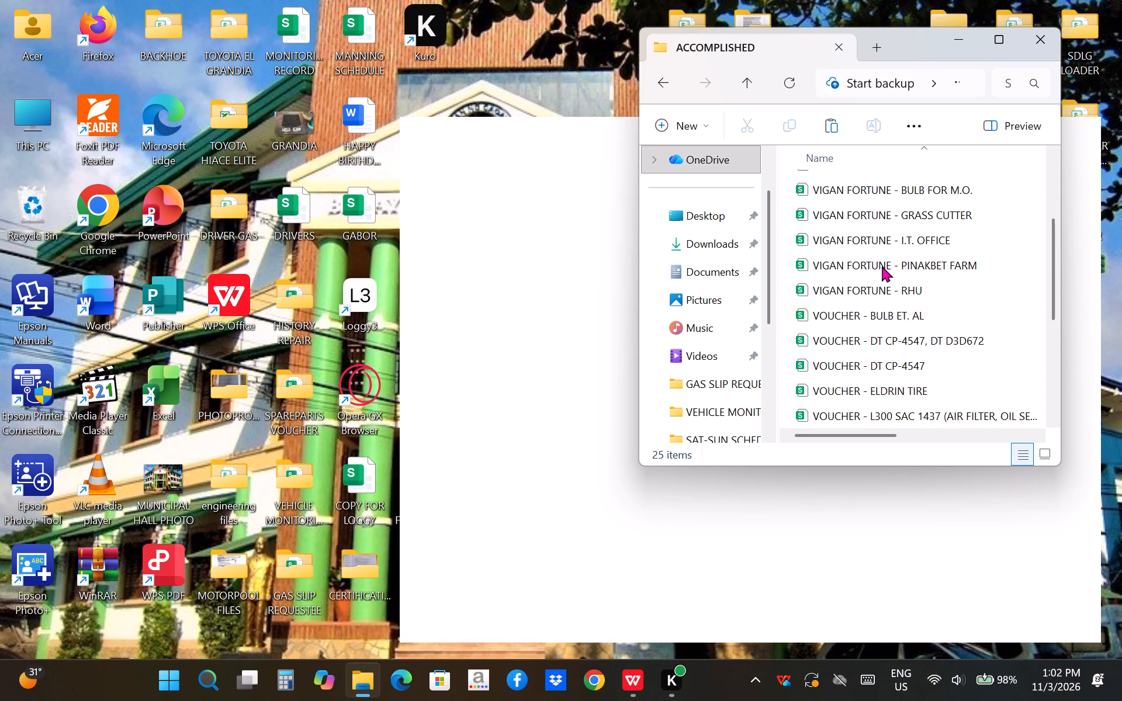
{"action": "scroll", "coordinate": [882, 266], "scroll_direction": "up", "scroll_amount": 10}
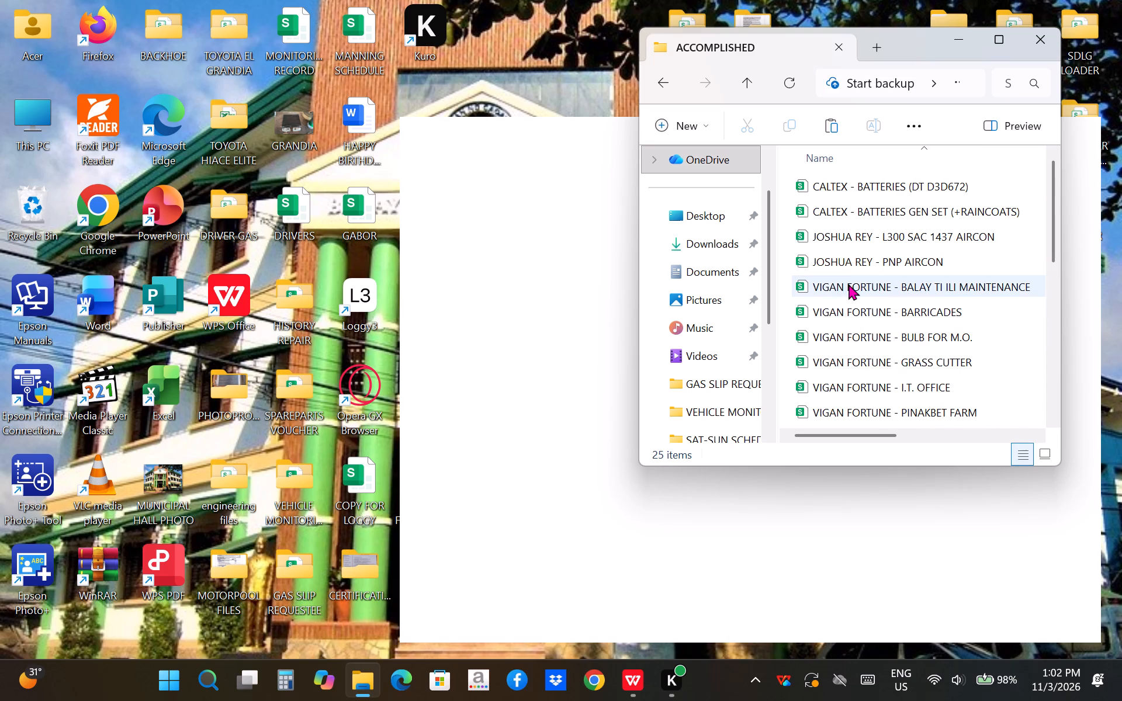
{"action": "scroll", "coordinate": [849, 284], "scroll_direction": "up", "scroll_amount": 2}
{"action": "scroll", "coordinate": [868, 359], "scroll_direction": "down", "scroll_amount": 1}
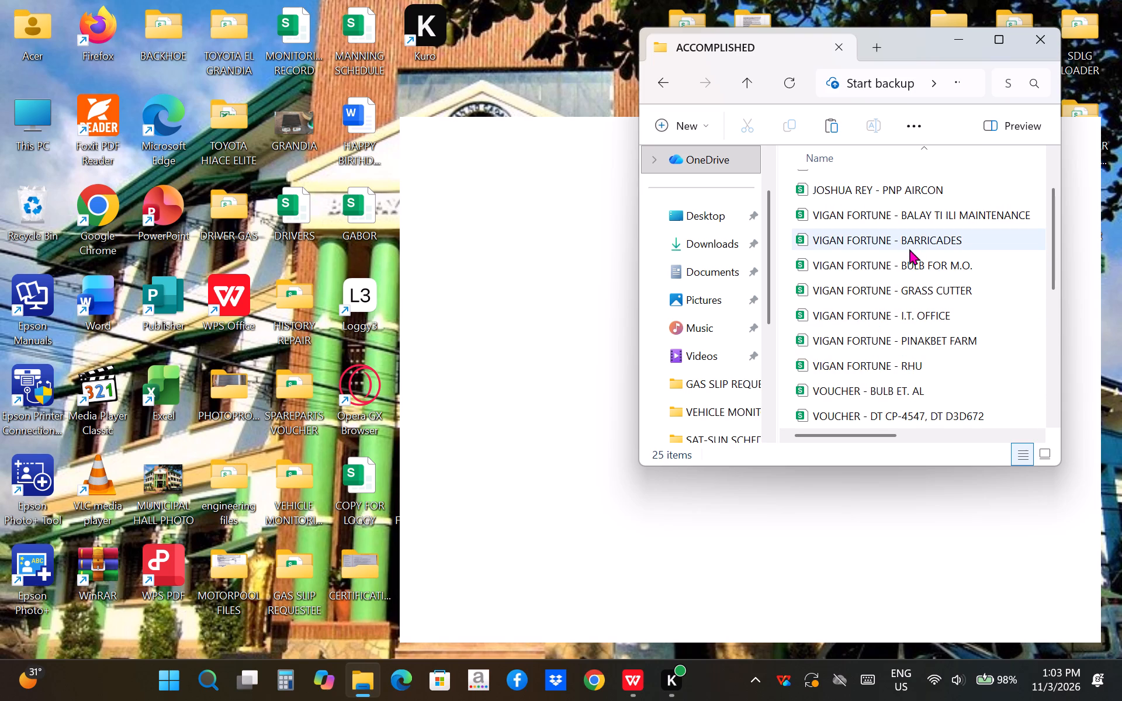
{"action": "scroll", "coordinate": [899, 303], "scroll_direction": "down", "scroll_amount": 4}
{"action": "scroll", "coordinate": [902, 358], "scroll_direction": "up", "scroll_amount": 2}
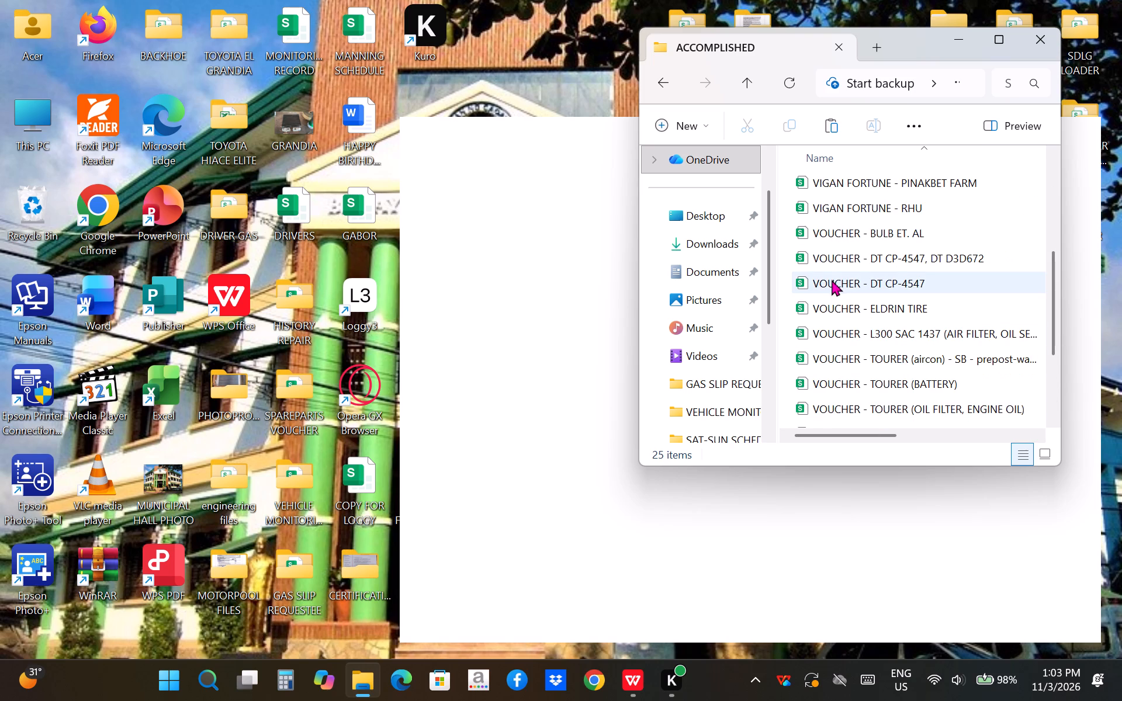
{"action": "right_click", "coordinate": [839, 311]}
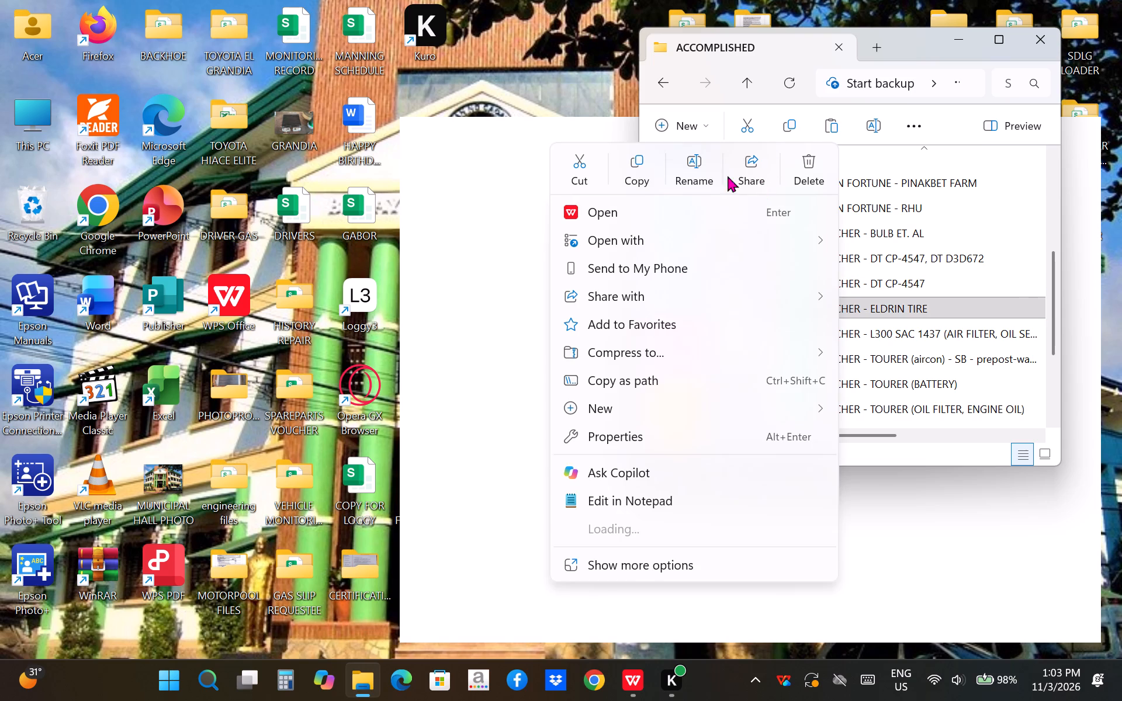
{"action": "left_click", "coordinate": [637, 165]}
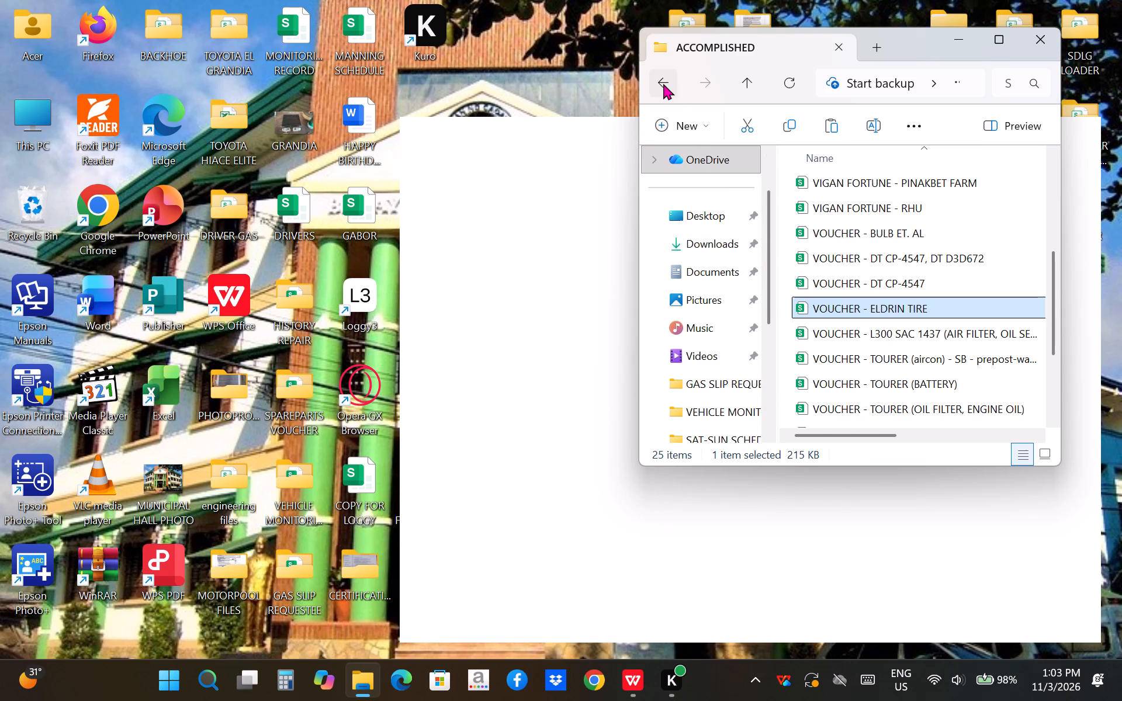
{"action": "left_click", "coordinate": [663, 84]}
{"action": "right_click", "coordinate": [972, 335]}
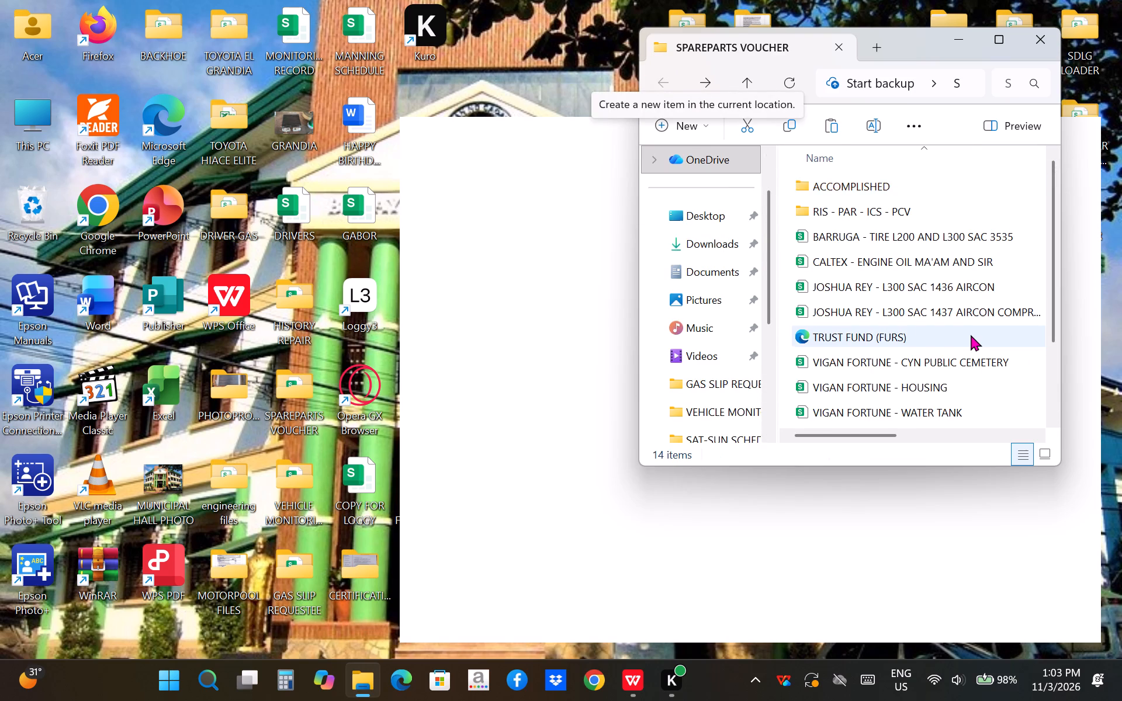
{"action": "left_click", "coordinate": [767, 354]}
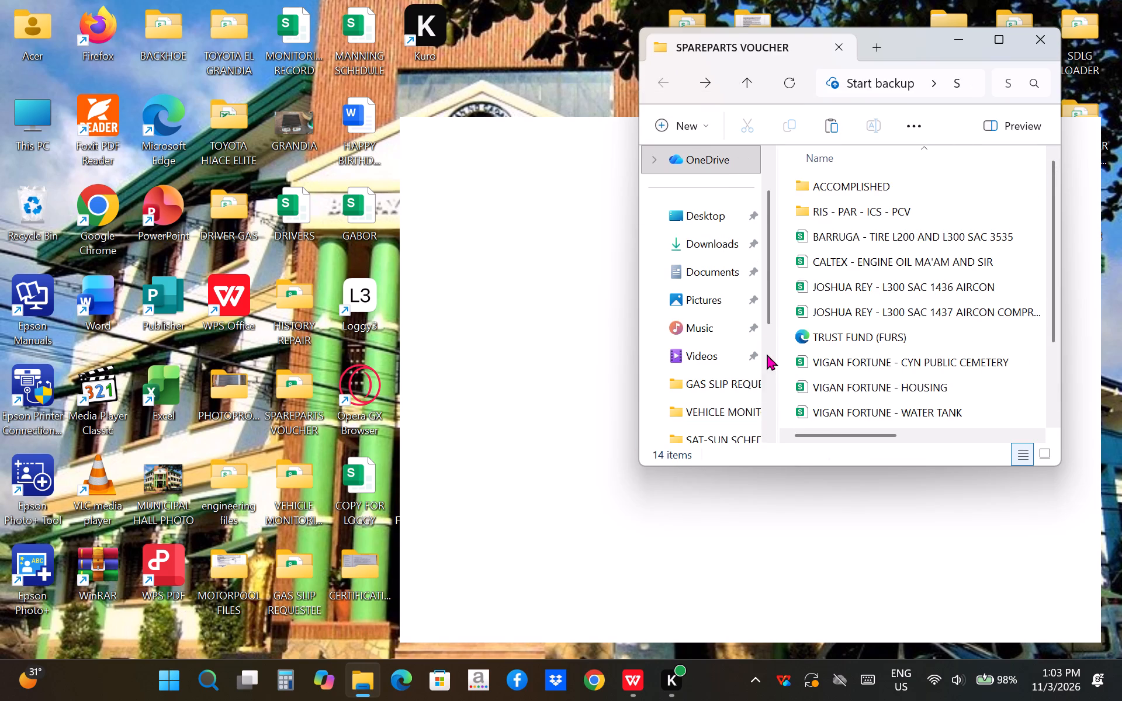
Rename the copied ELDRIN TIRE workbook in the SPAREPARTS VOUCHER folder as CABANTING VULCANIZING - LOADER.
{"action": "left_click", "coordinate": [946, 411]}
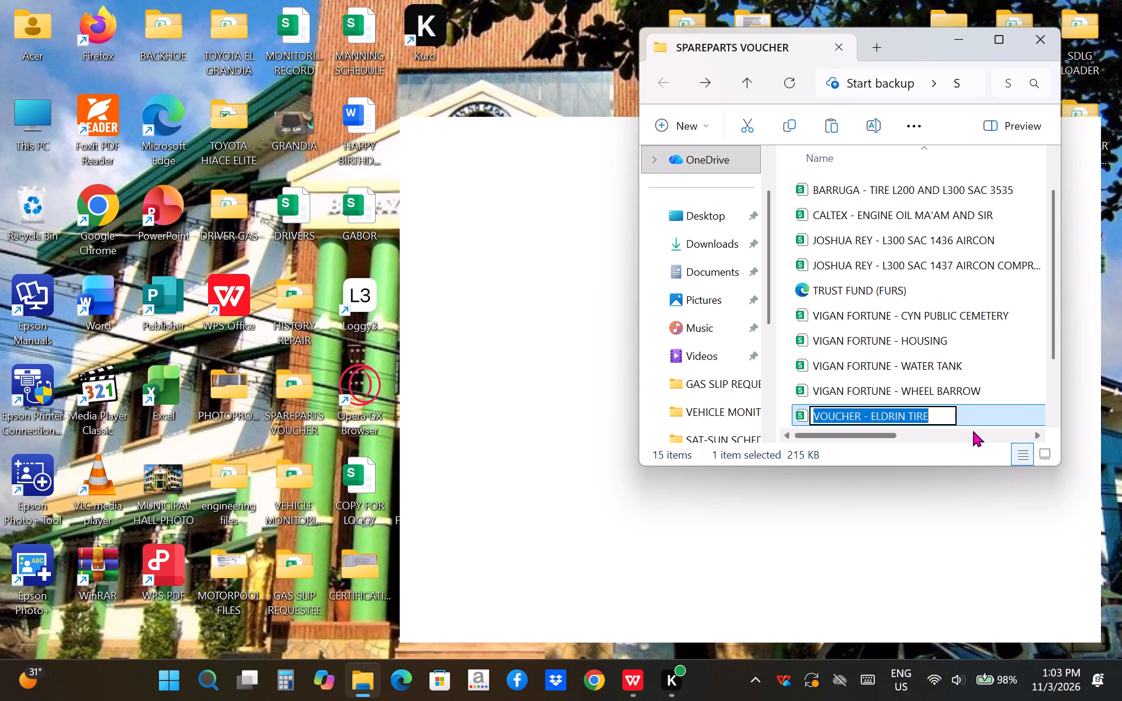
{"action": "type", "text": "CAN"}
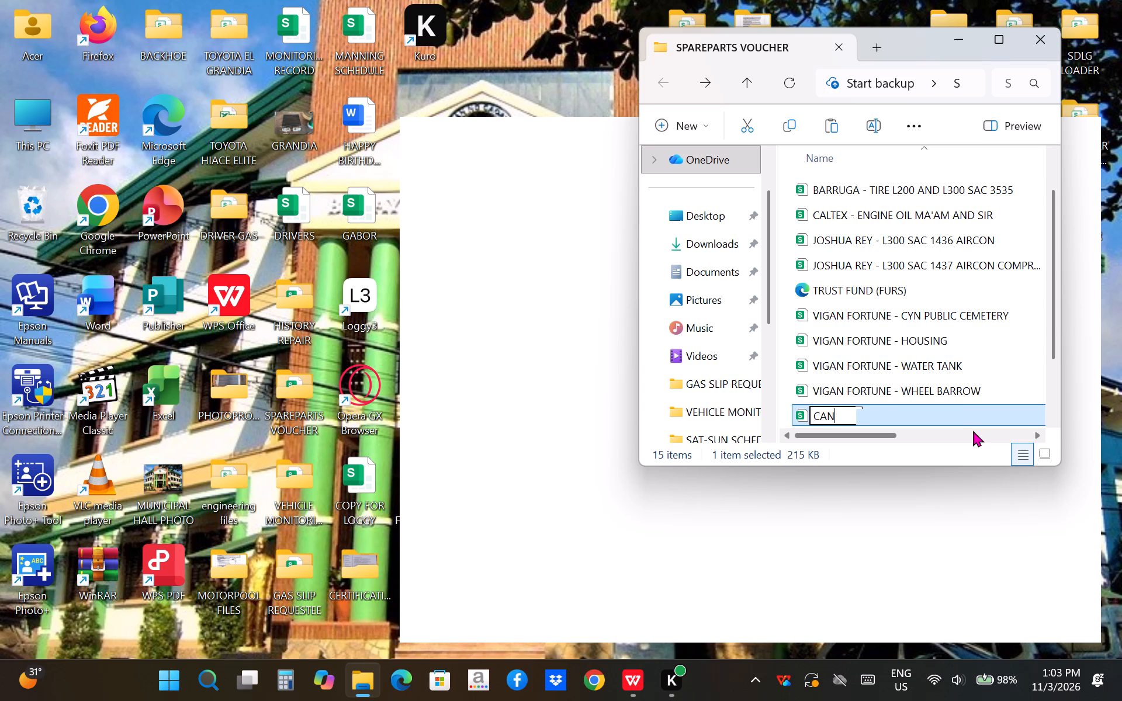
{"action": "key", "text": "BackSpace"}
{"action": "type", "text": "BANTING"}
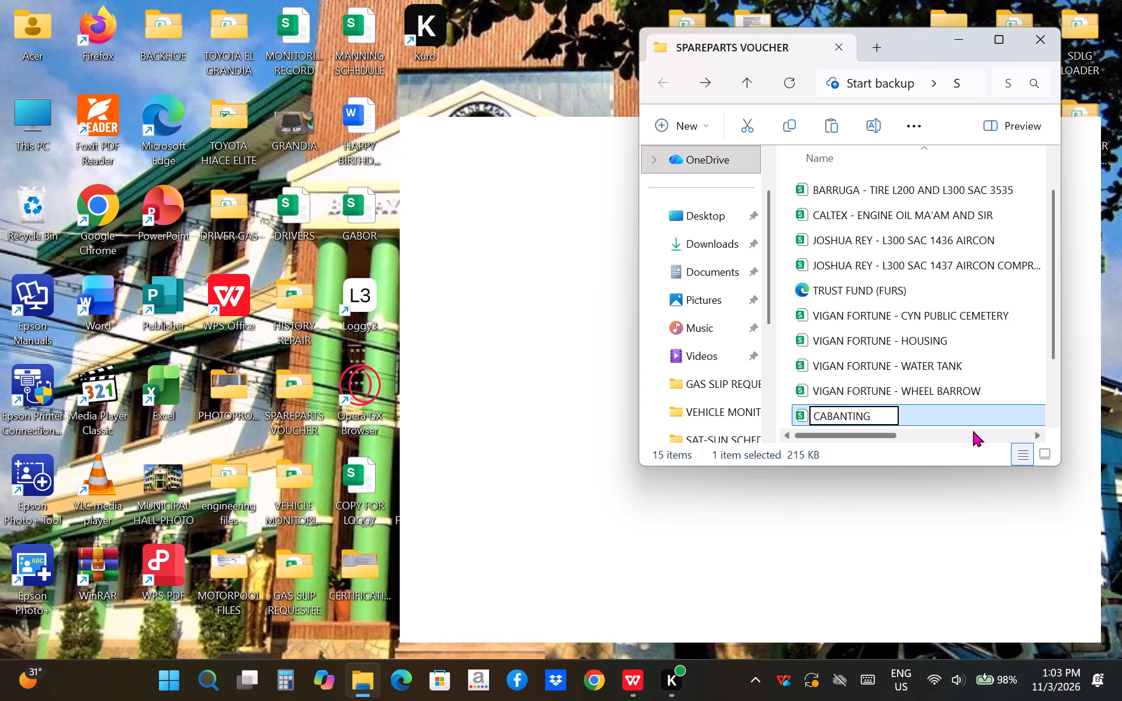
{"action": "key", "text": "space"}
{"action": "type", "text": "VULCANIZING"}
{"action": "key", "text": "space"}
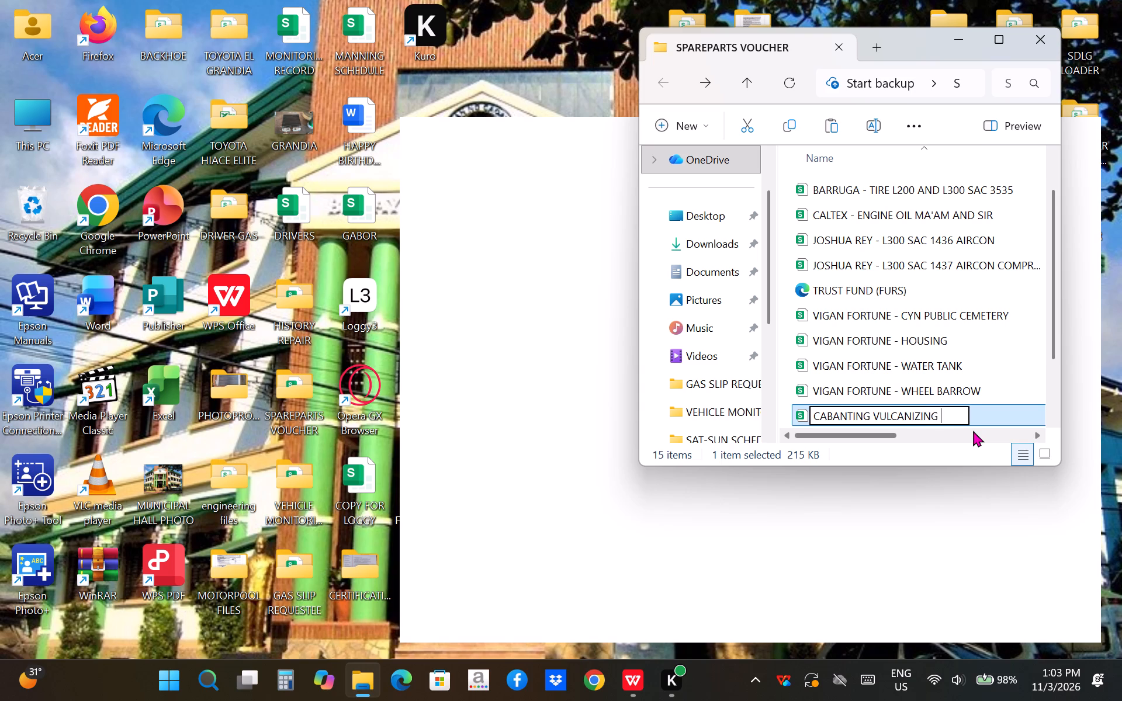
{"action": "type", "text": "-"}
{"action": "key", "text": "space"}
{"action": "type", "text": "LOADER"}
{"action": "key", "text": "Return"}
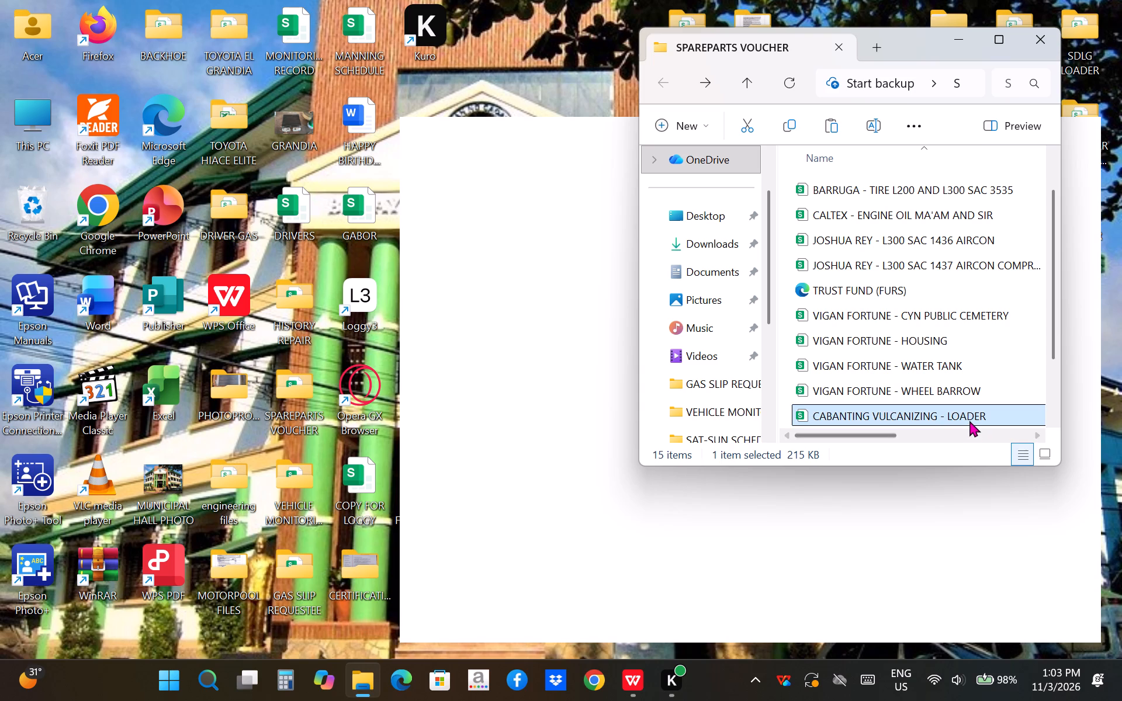
Open the CABANTING VULCANIZING - LOADER workbook and review its PR (2), PO (4) and CANVASS (3) sheets.
{"action": "double_click", "coordinate": [969, 419]}
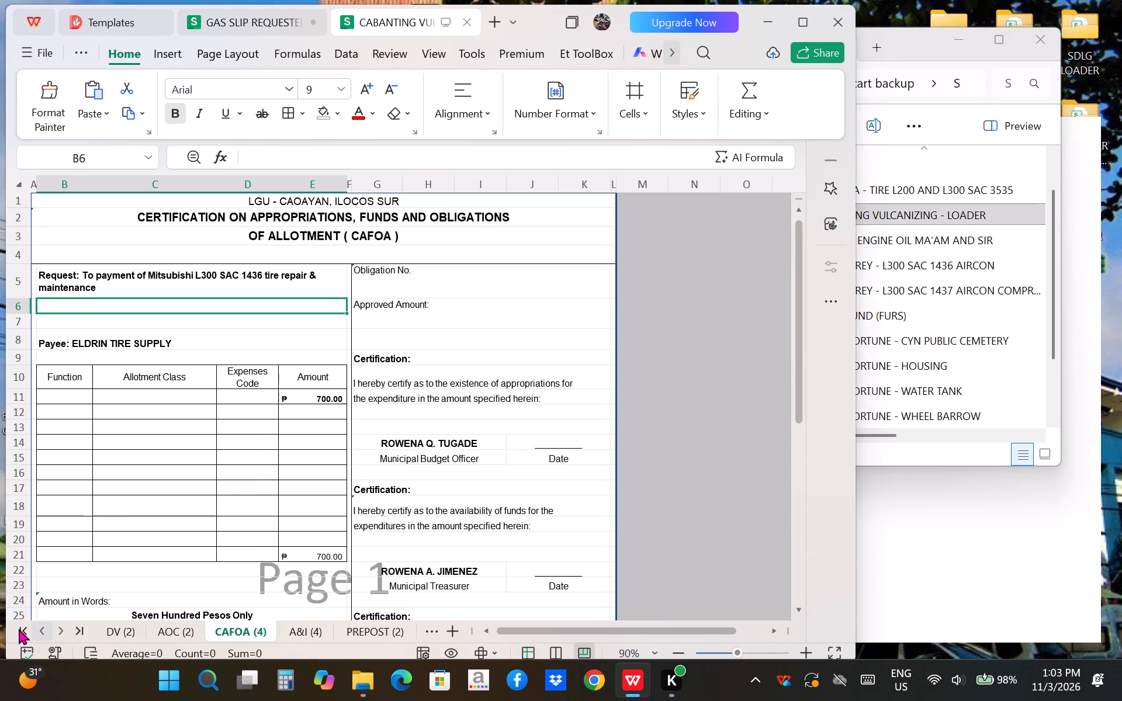
{"action": "left_click", "coordinate": [21, 627]}
{"action": "left_click", "coordinate": [124, 630]}
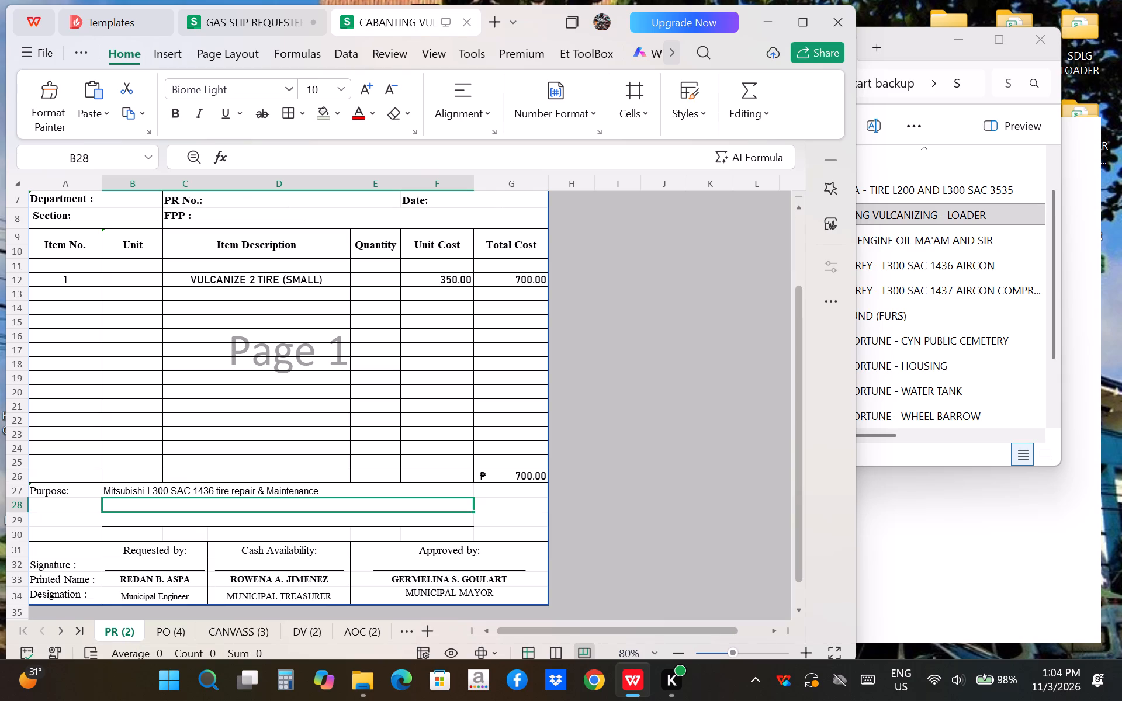
{"action": "left_click", "coordinate": [174, 639]}
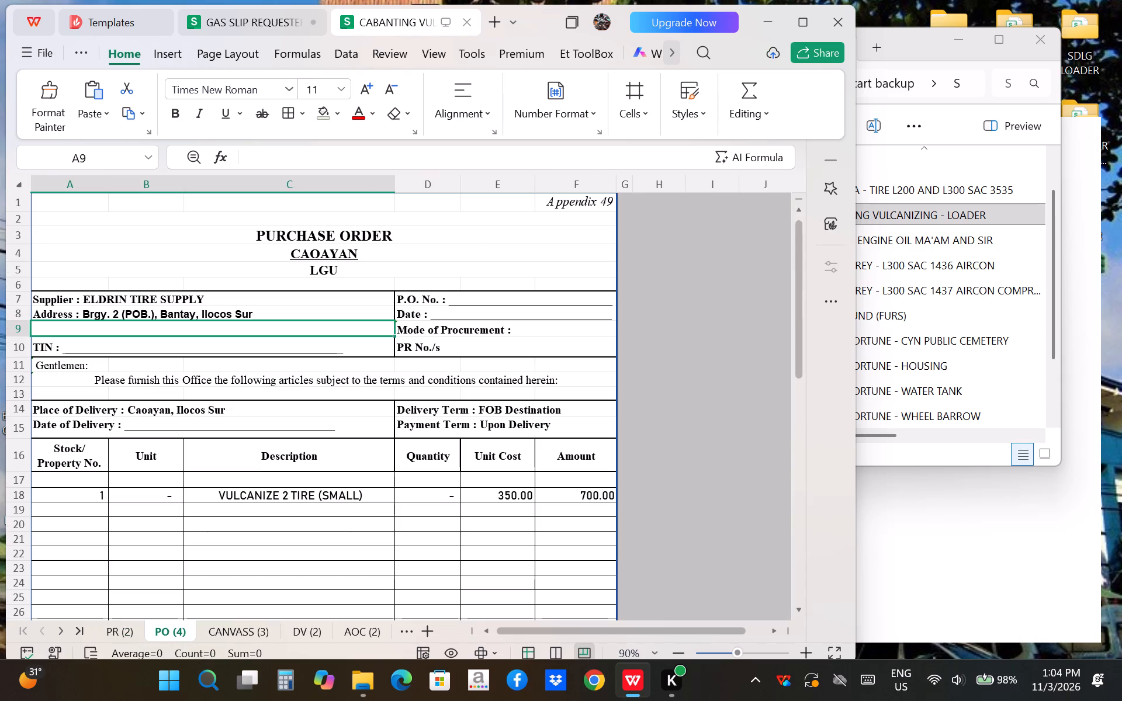
{"action": "left_click", "coordinate": [225, 627]}
{"action": "scroll", "coordinate": [324, 628], "scroll_direction": "up", "scroll_amount": 1}
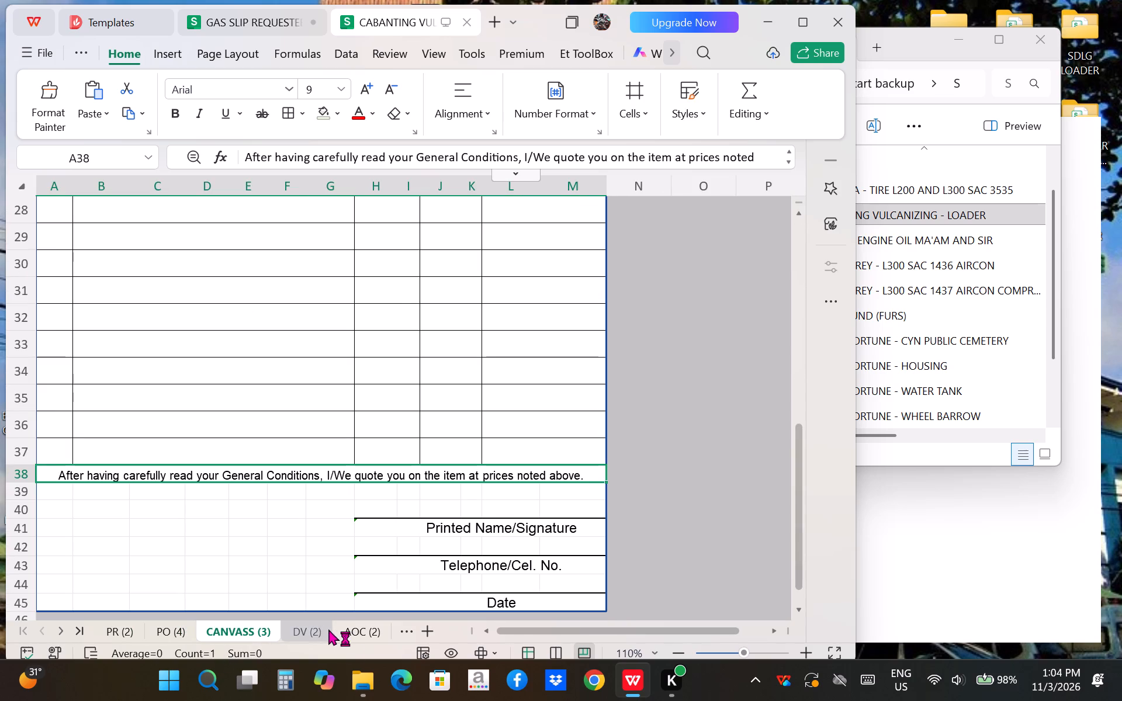
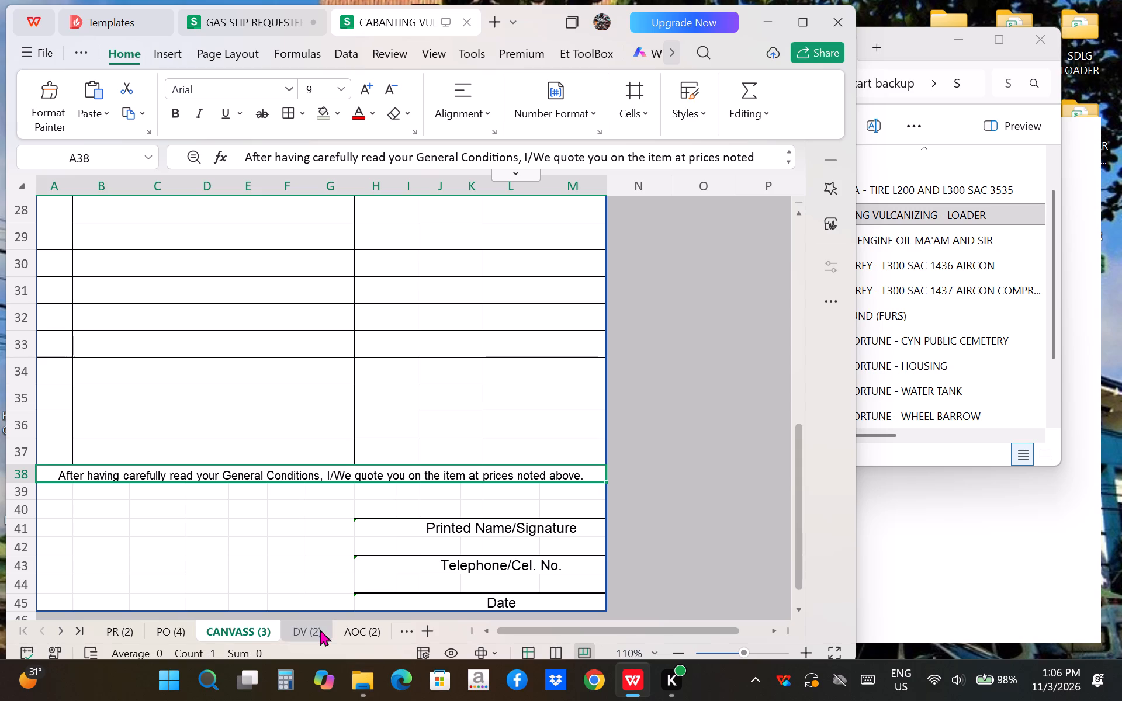
On the PR (2) sheet, replace item 1's description with 2 BIG TIRE VULCANIZE.
{"action": "left_click", "coordinate": [107, 627]}
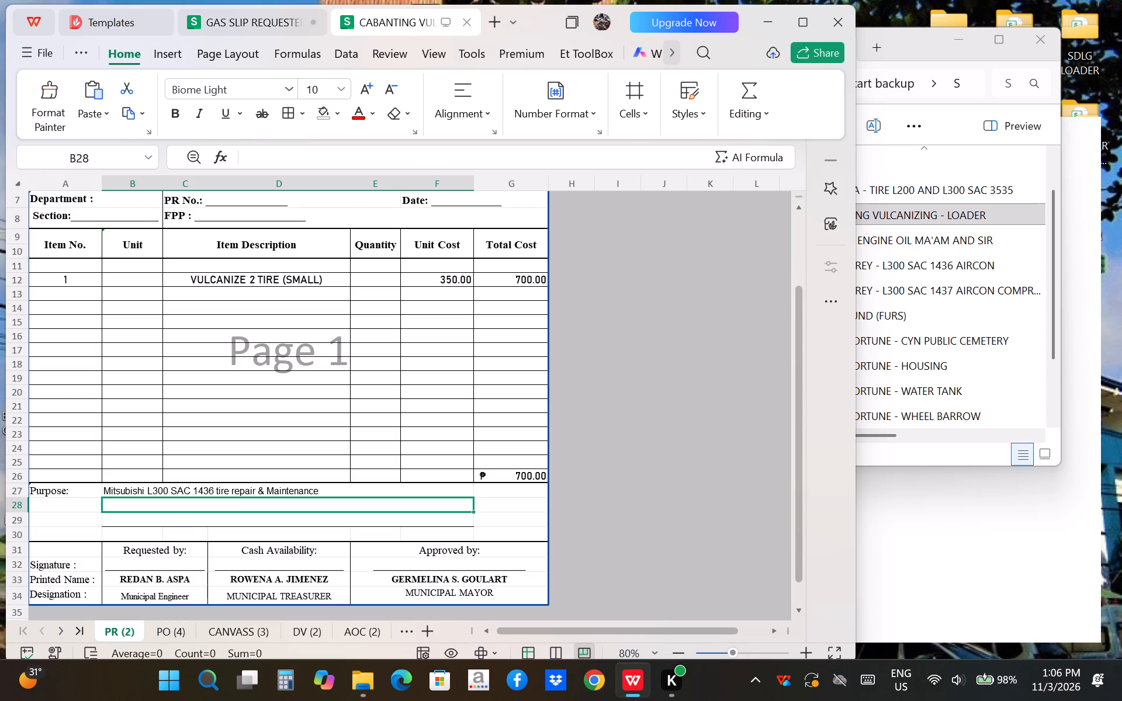
{"action": "left_click", "coordinate": [285, 277]}
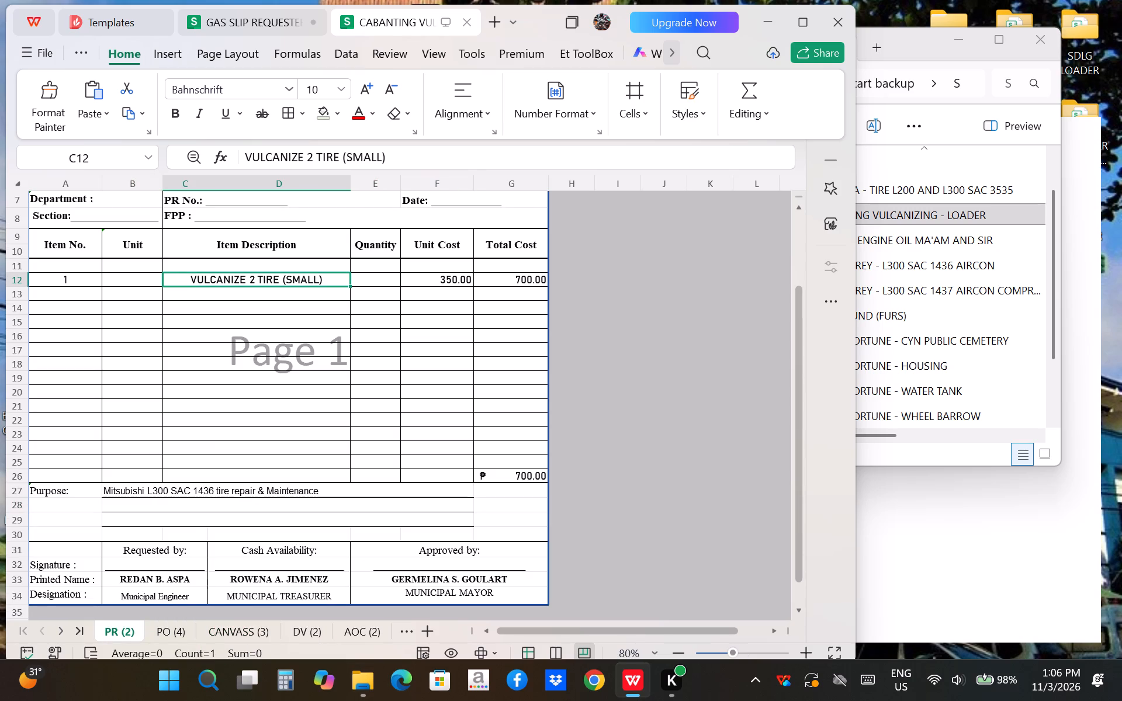
{"action": "key", "text": "2"}
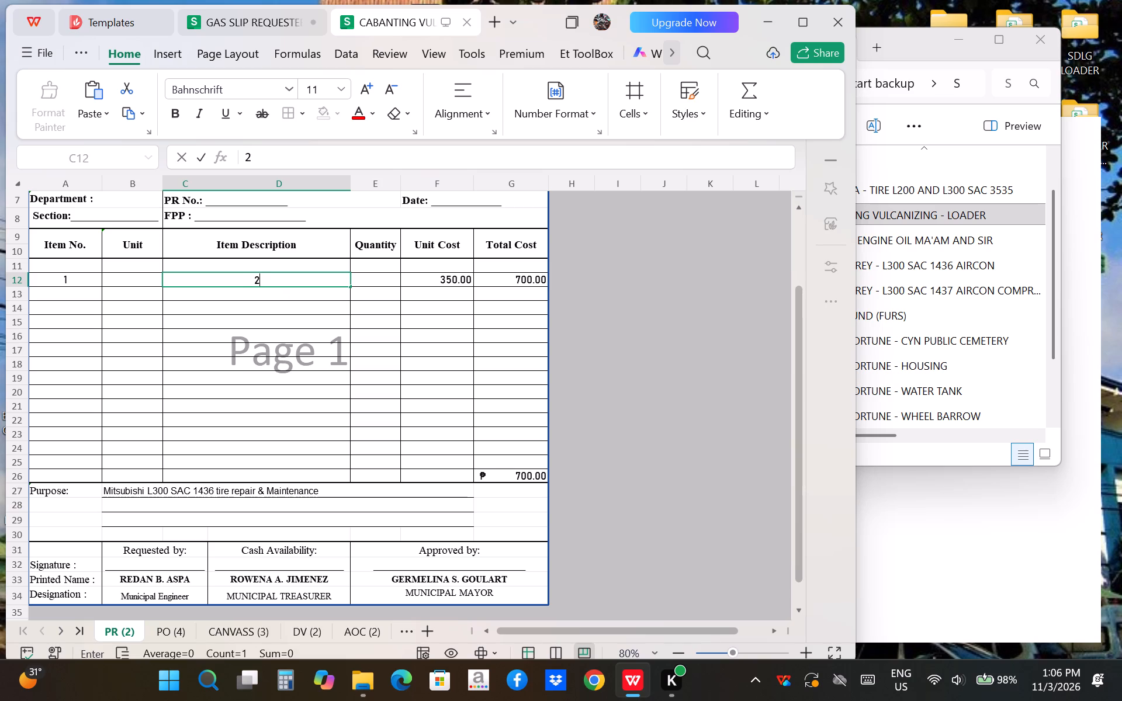
{"action": "key", "text": "space"}
{"action": "type", "text": "BIG T"}
{"action": "key", "text": "i"}
{"action": "type", "text": "RE VULCANIZE"}
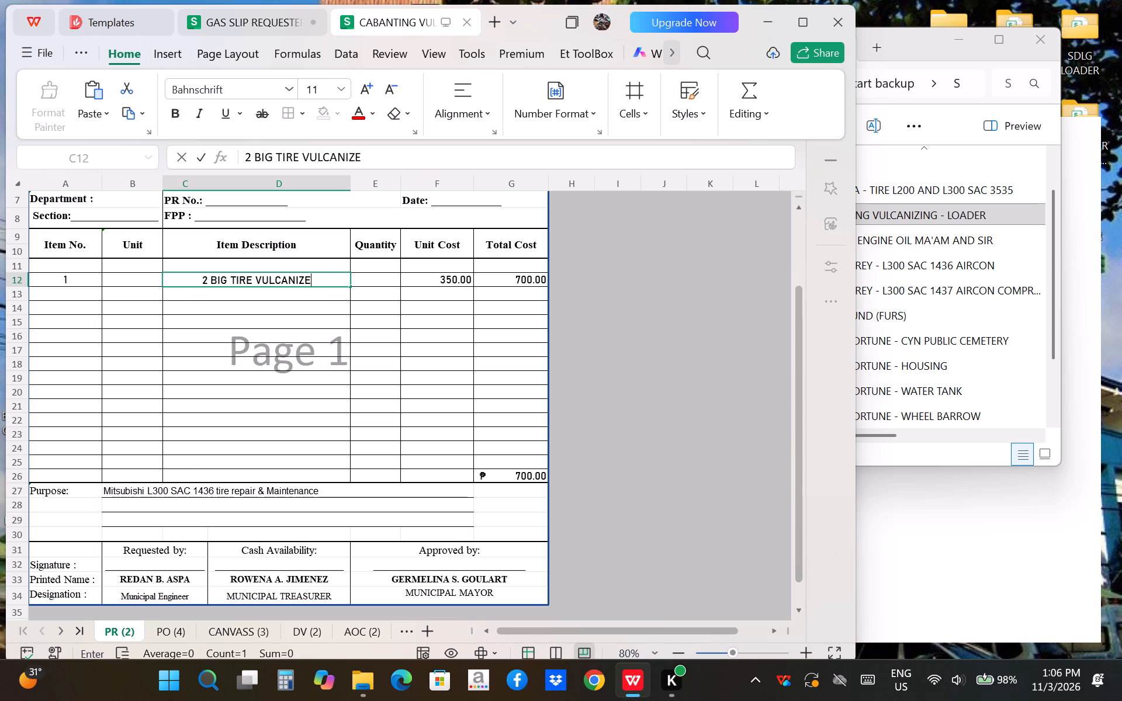
{"action": "key", "text": "Right"}
{"action": "key", "text": "Right"}
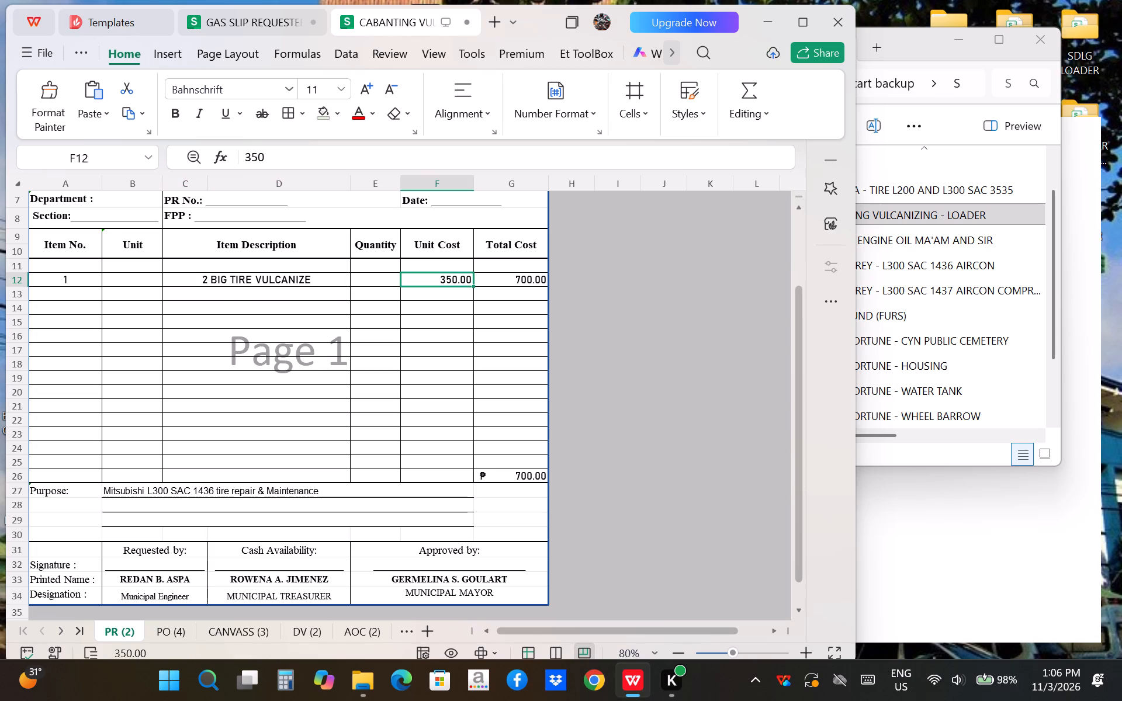
Fill in item 1 of the purchase request with unit pcs, quantity 2 and unit cost 3000.
{"action": "left_click", "coordinate": [131, 279]}
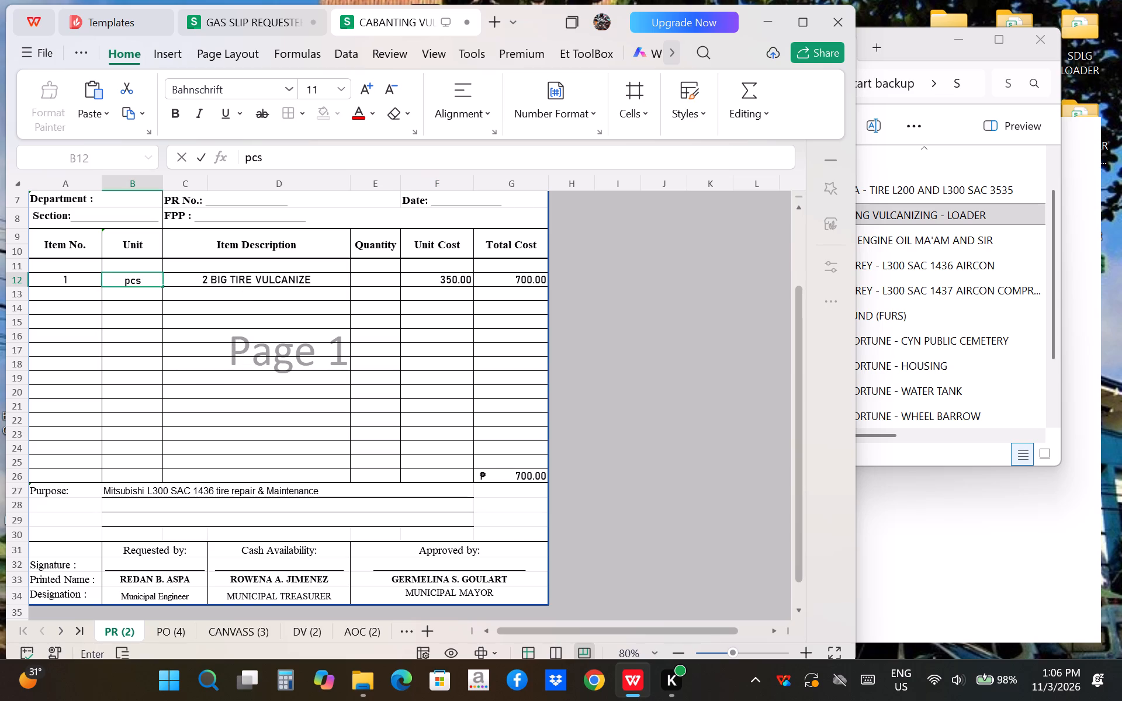
{"action": "left_click", "coordinate": [370, 277]}
{"action": "key", "text": "2"}
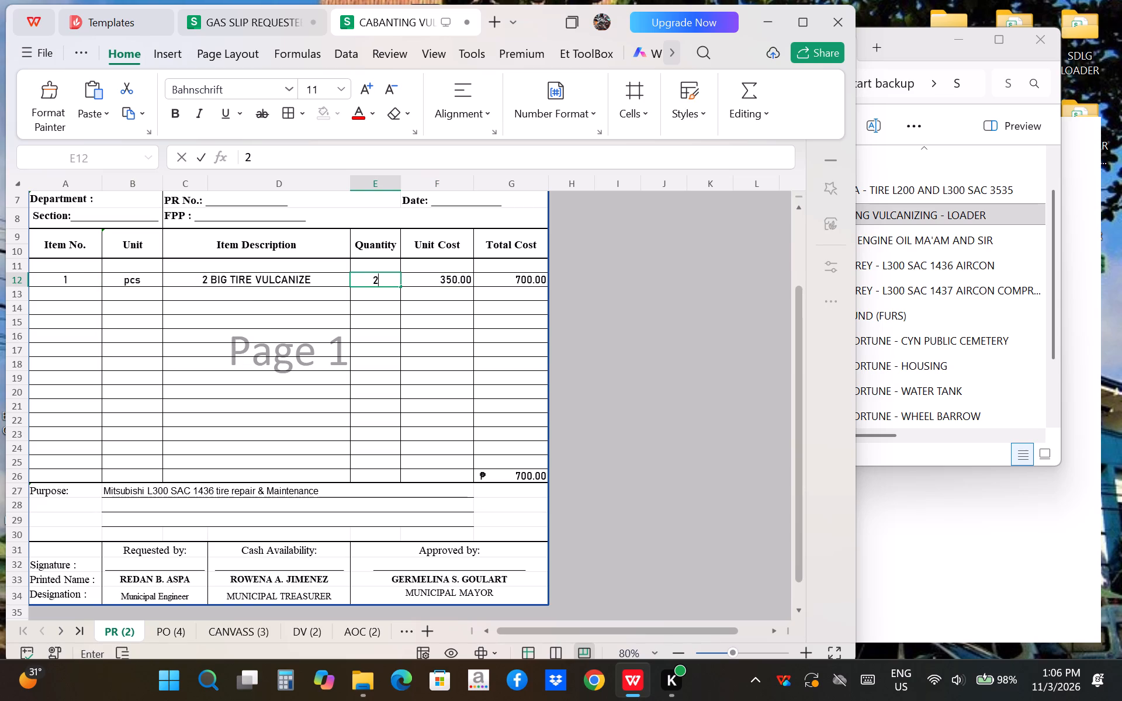
{"action": "left_click", "coordinate": [424, 281]}
{"action": "type", "text": "3000"}
{"action": "key", "text": "Return"}
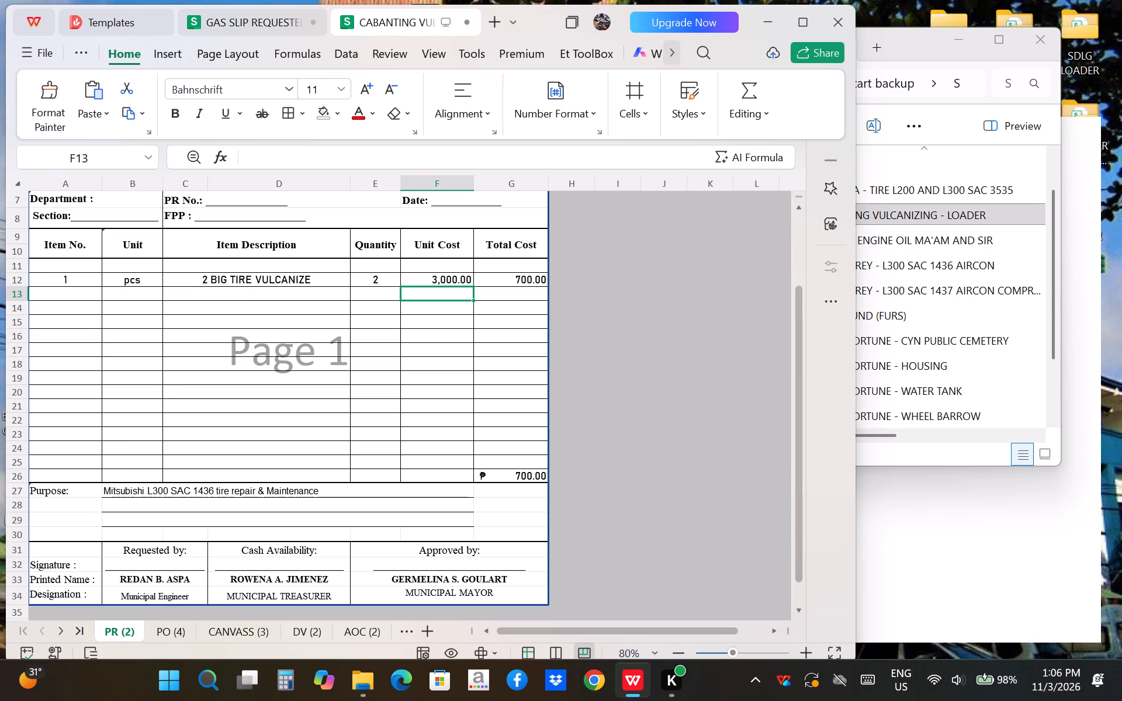
Replace item 1's total cost with a formula multiplying unit cost F12 by quantity E12.
{"action": "left_click", "coordinate": [511, 278]}
{"action": "key", "text": "equal"}
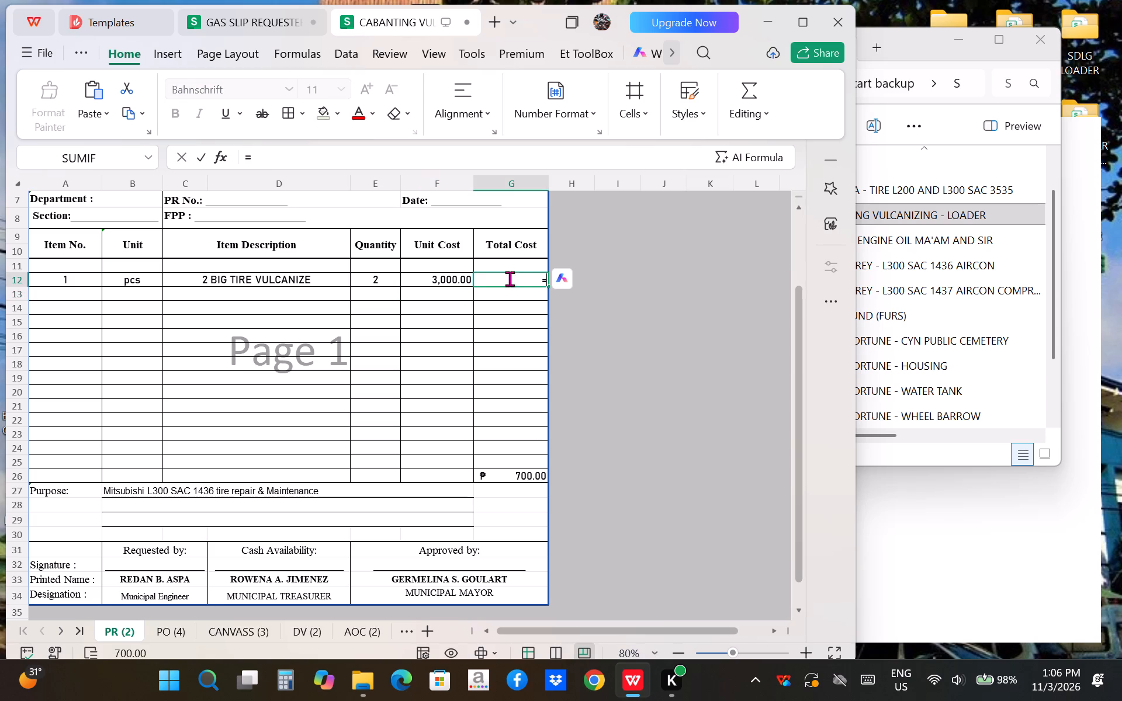
{"action": "left_click", "coordinate": [456, 281]}
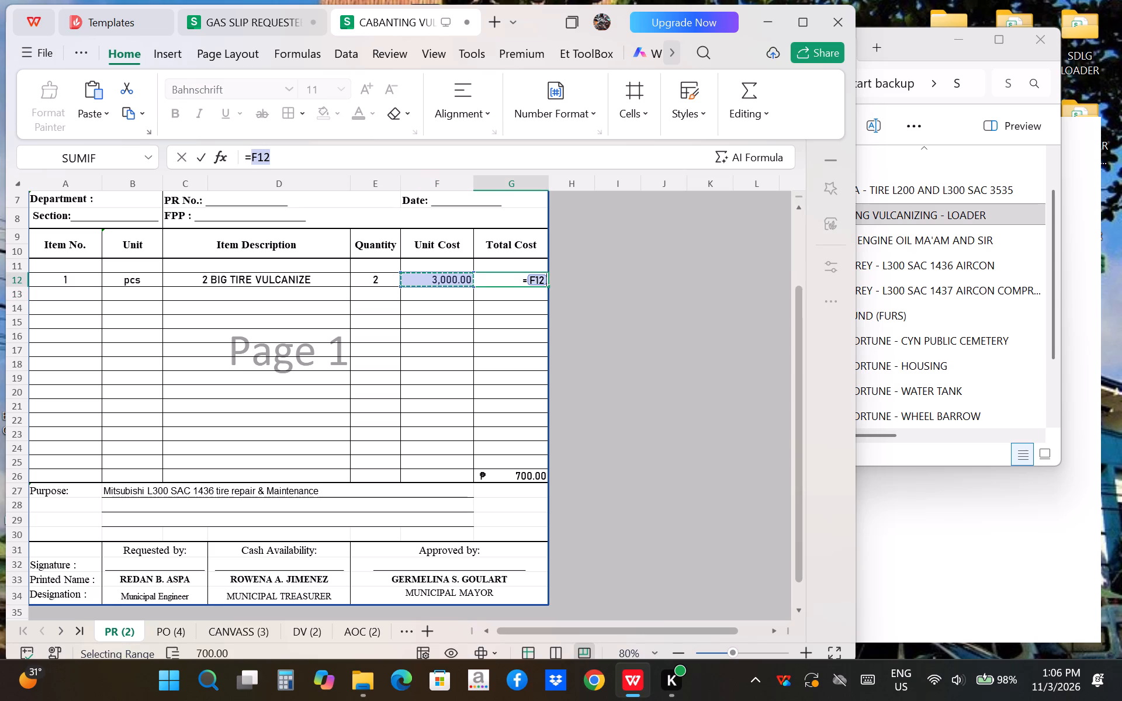
{"action": "key", "text": "shift+asterisk"}
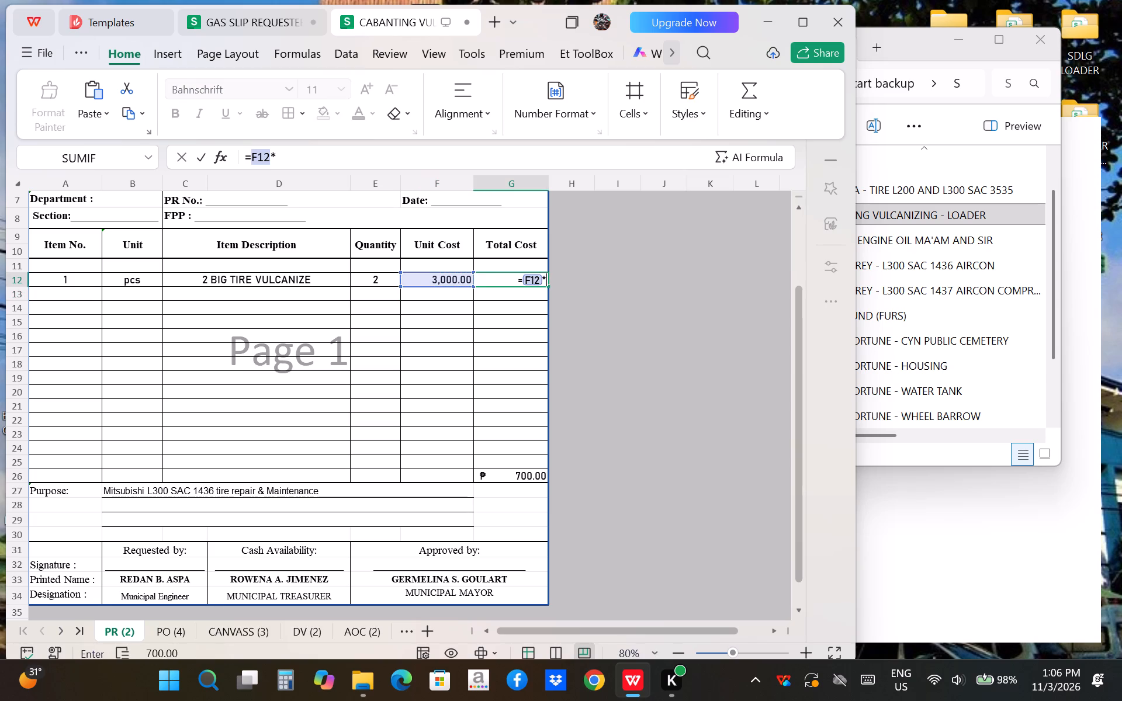
{"action": "left_click", "coordinate": [369, 276]}
{"action": "key", "text": "Return"}
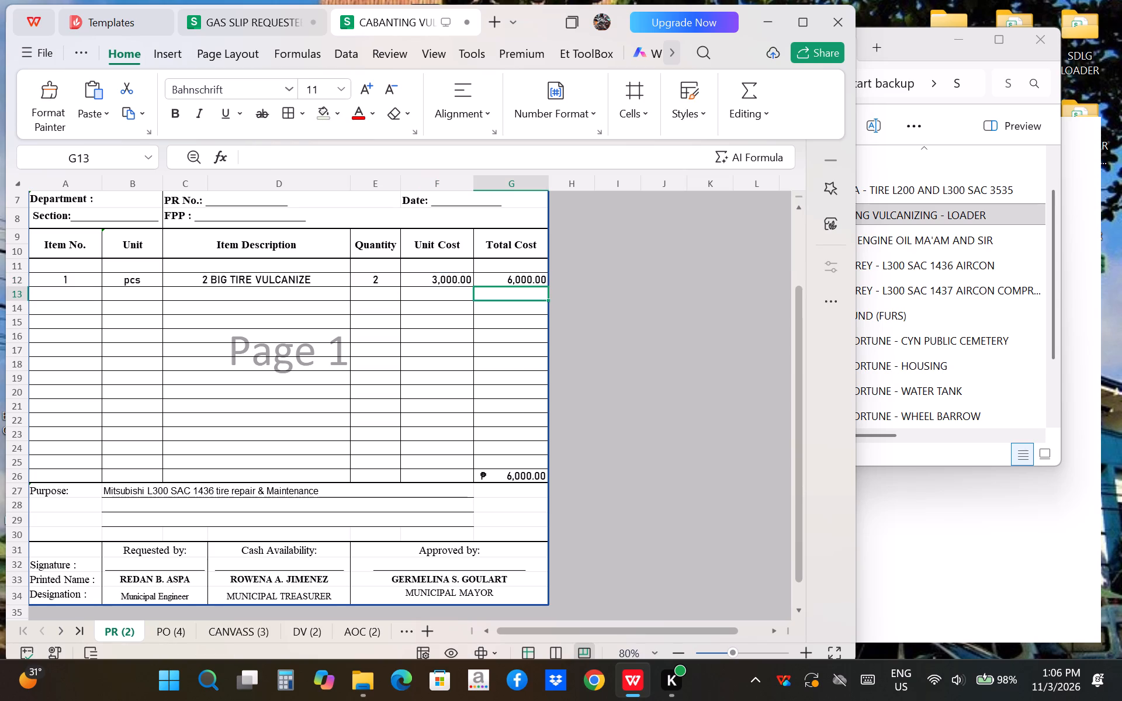
Replace the purchase request's purpose with SDLG Loader Repair and Maintenance.
{"action": "left_click", "coordinate": [174, 493]}
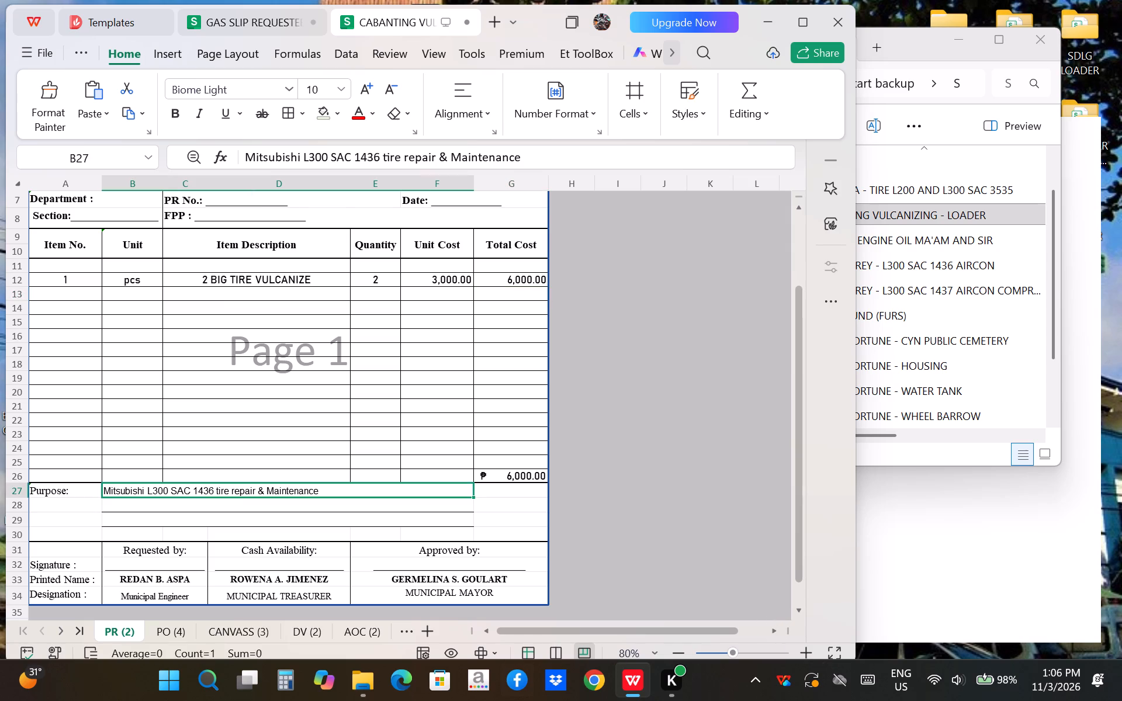
{"action": "scroll", "coordinate": [237, 483], "scroll_direction": "up", "scroll_amount": 5}
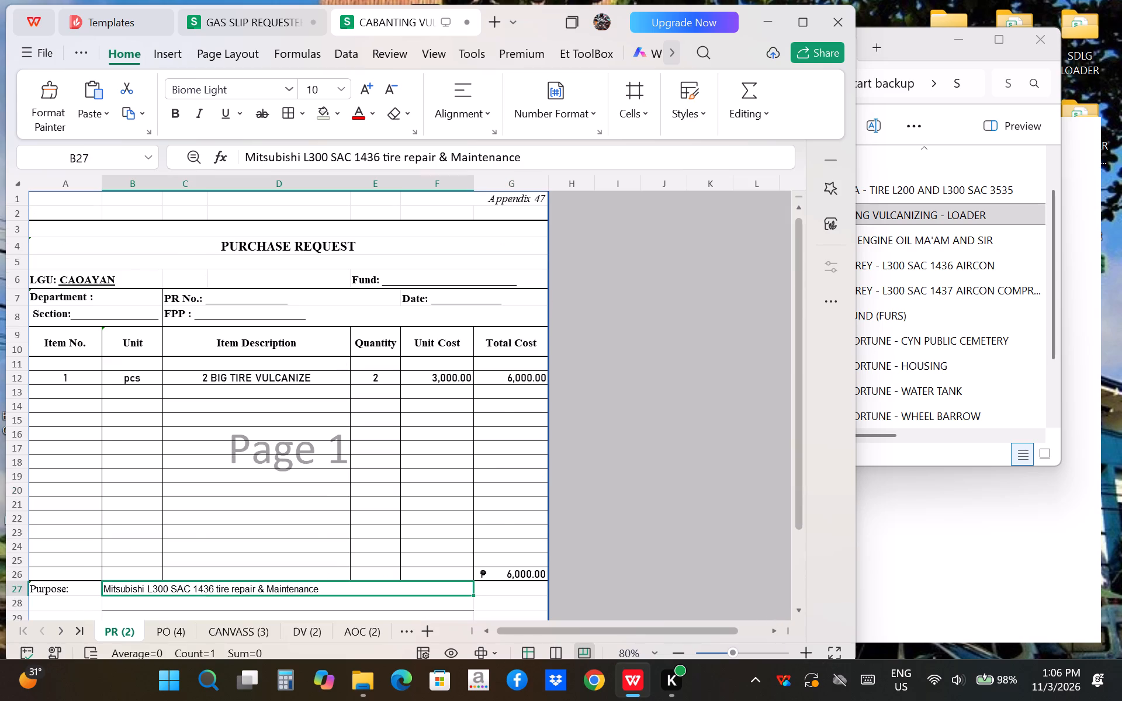
{"action": "scroll", "coordinate": [237, 483], "scroll_direction": "down", "scroll_amount": 2}
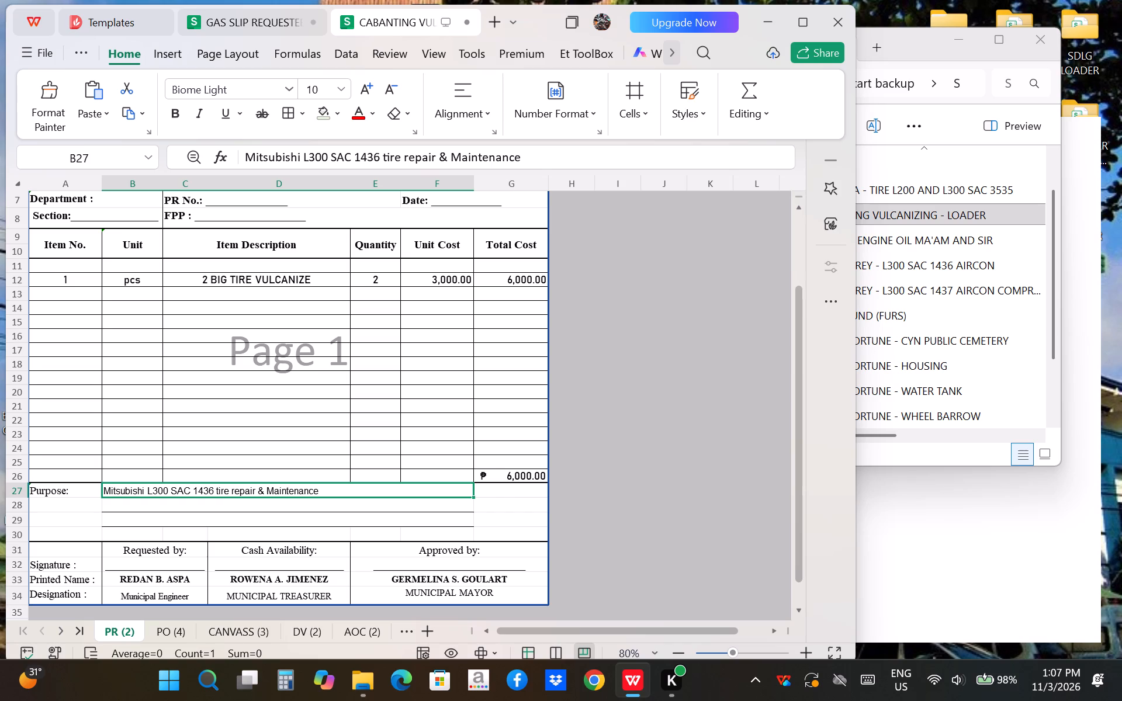
{"action": "type", "text": "SDLG LOADER"}
{"action": "key", "text": "space"}
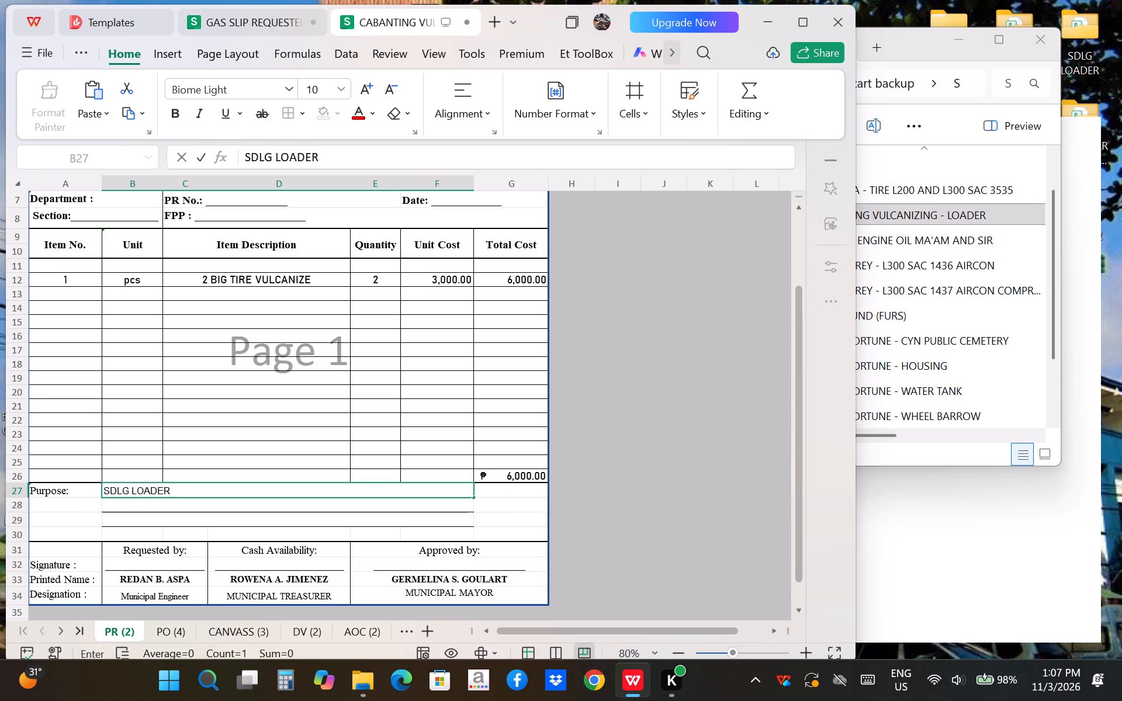
{"action": "key", "text": "BackSpace"}
{"action": "key", "text": "BackSpace"}
{"action": "key", "text": "BackSpace"}
{"action": "key", "text": "BackSpace"}
{"action": "key", "text": "BackSpace"}
{"action": "key", "text": "BackSpace"}
{"action": "key", "text": "BackSpace"}
{"action": "type", "text": "Loader Repir"}
{"action": "key", "text": "BackSpace"}
{"action": "key", "text": "BackSpace"}
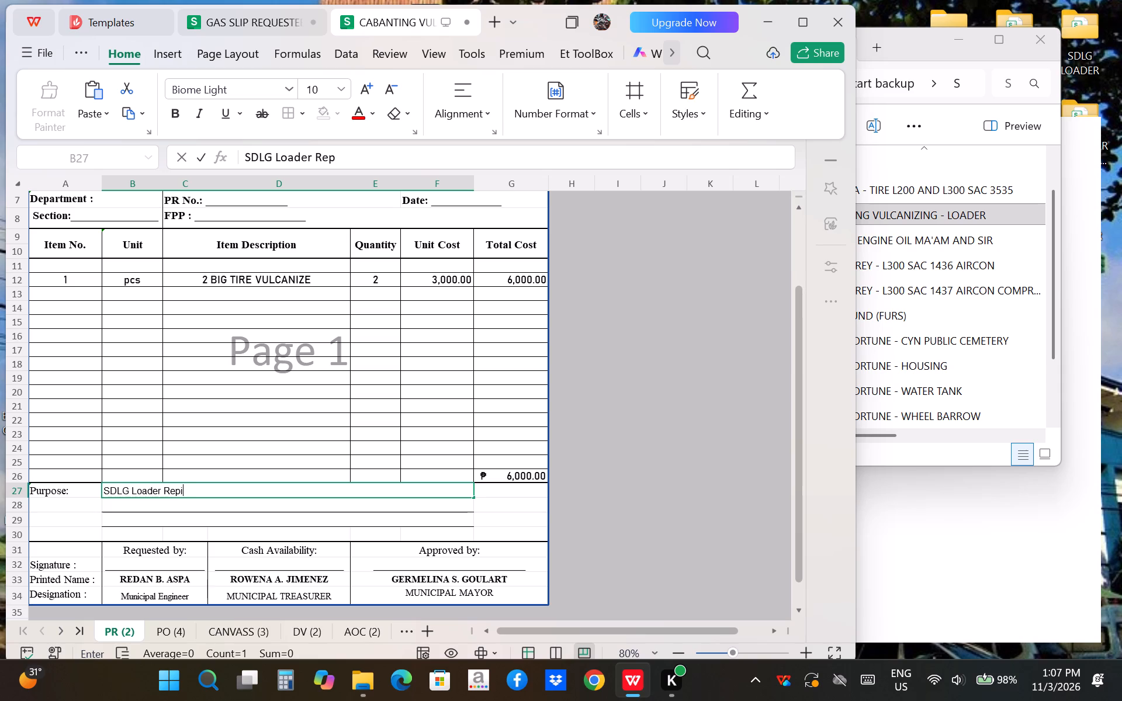
{"action": "type", "text": "air and"}
{"action": "key", "text": "space"}
{"action": "type", "text": "Maintenance"}
{"action": "key", "text": "Return"}
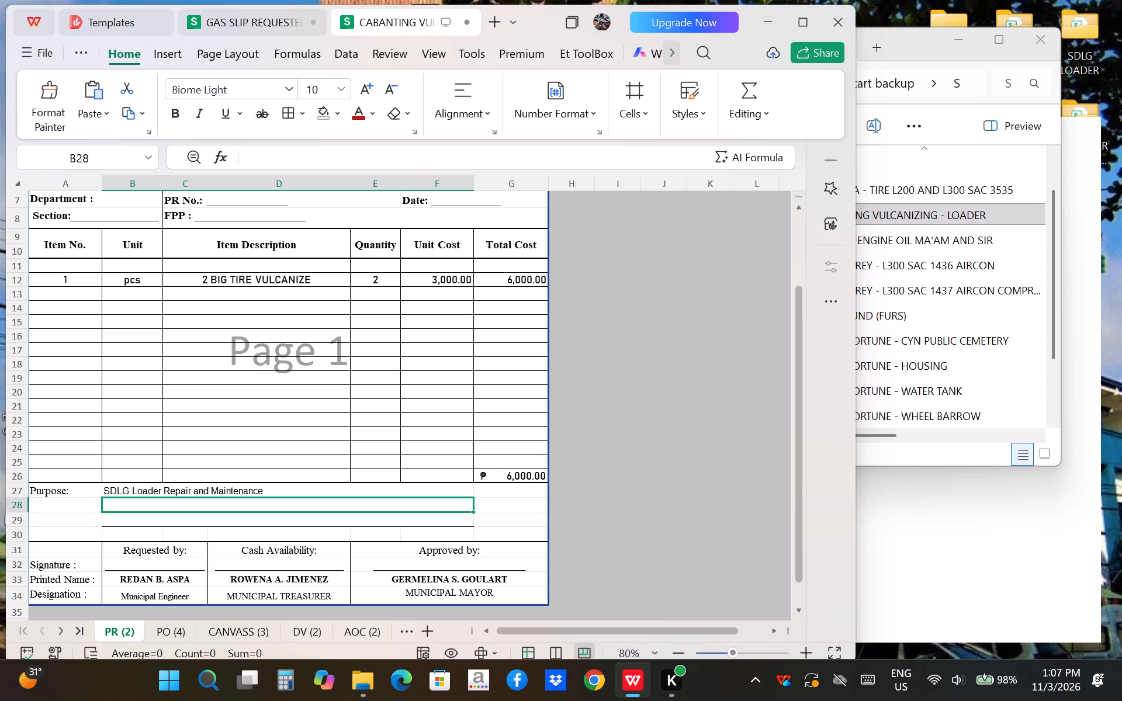
Rename the PR (2) sheet as PR (2) done.
{"action": "double_click", "coordinate": [130, 629]}
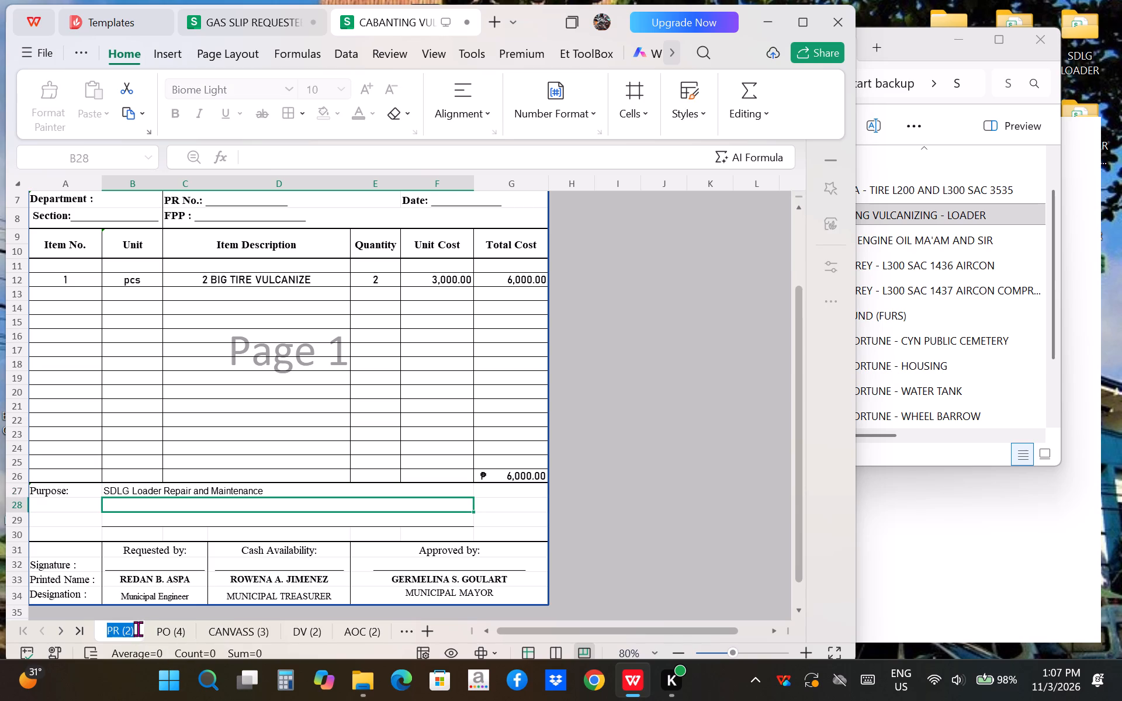
{"action": "left_click", "coordinate": [140, 628]}
{"action": "key", "text": "space"}
{"action": "type", "text": "done"}
{"action": "key", "text": "Return"}
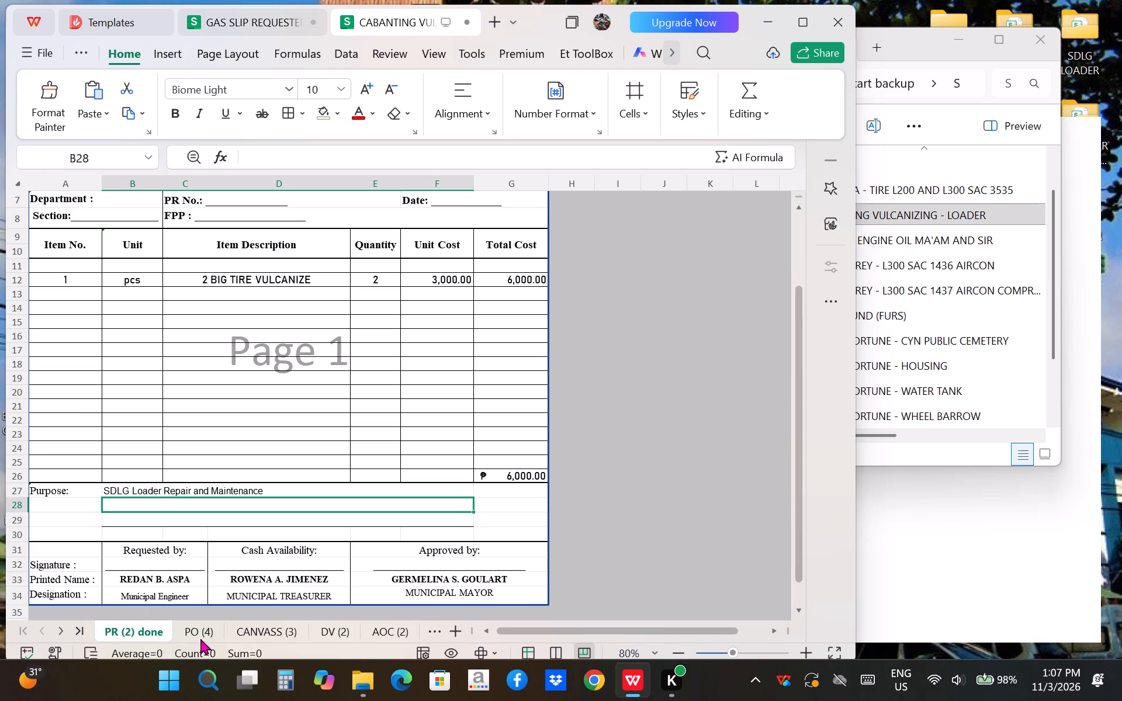
On the PO (4) sheet, change the supplier name to CABANTING'S VULCANIZING SHOP.
{"action": "left_click", "coordinate": [198, 620]}
{"action": "left_click", "coordinate": [203, 638]}
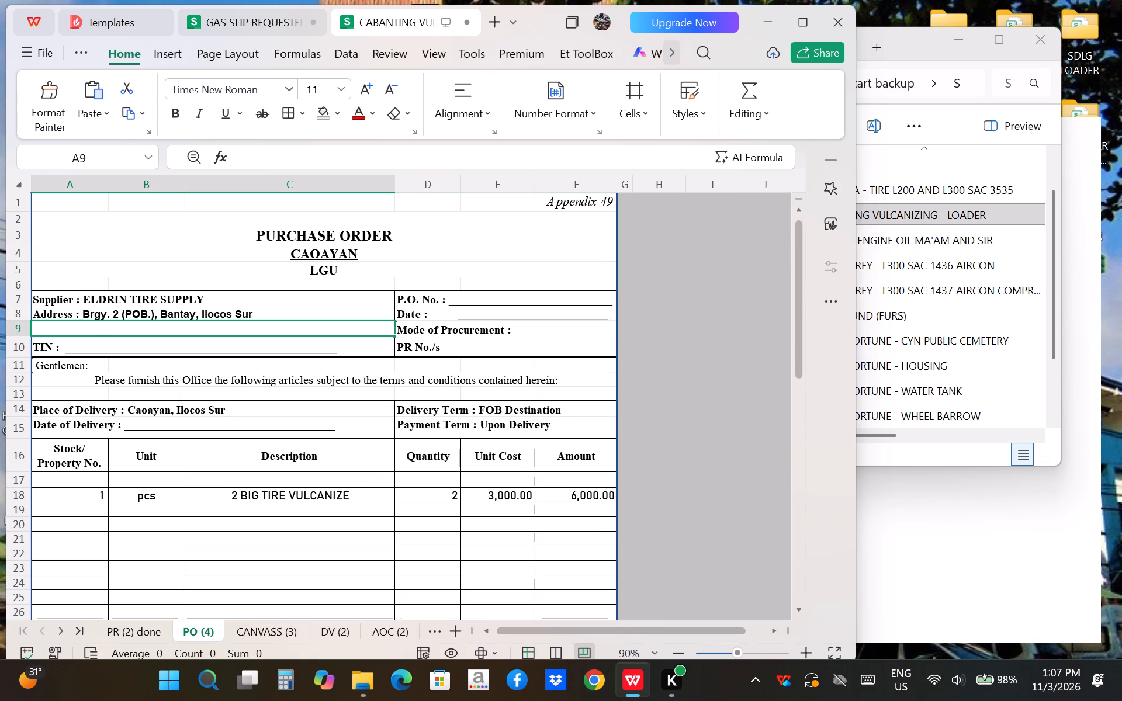
{"action": "scroll", "coordinate": [513, 497], "scroll_direction": "down", "scroll_amount": 1}
{"action": "scroll", "coordinate": [513, 497], "scroll_direction": "up", "scroll_amount": 1}
{"action": "left_click", "coordinate": [250, 301]}
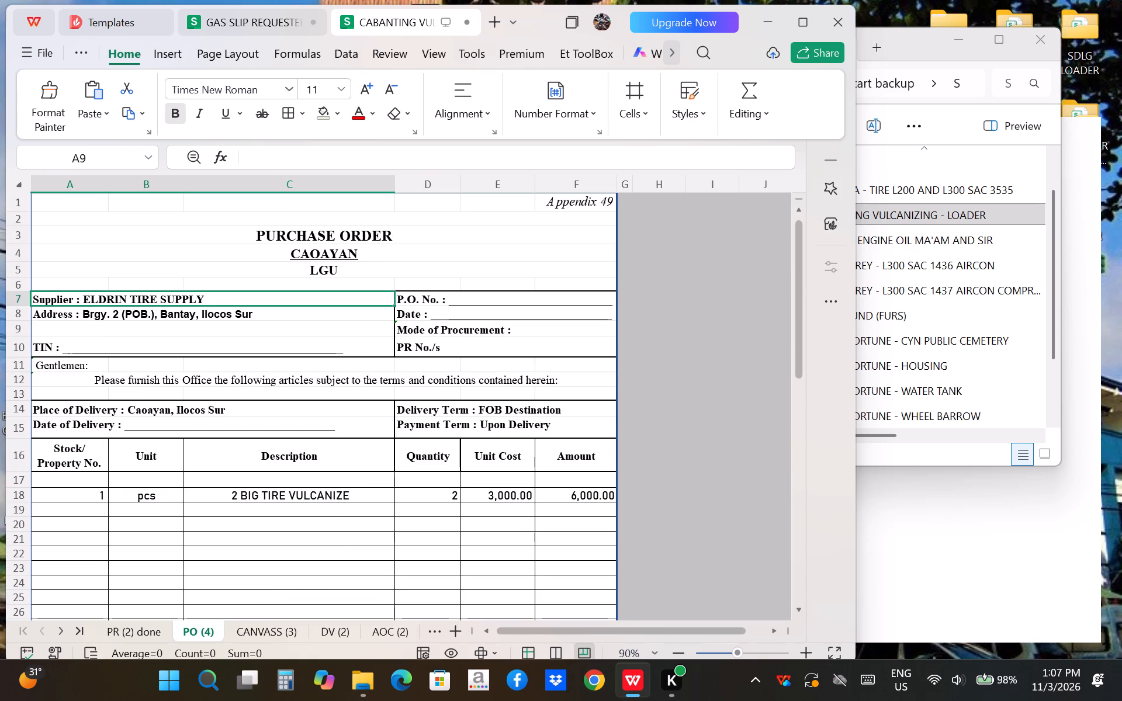
{"action": "left_click_drag", "start_coordinate": [416, 157], "coordinate": [312, 161]}
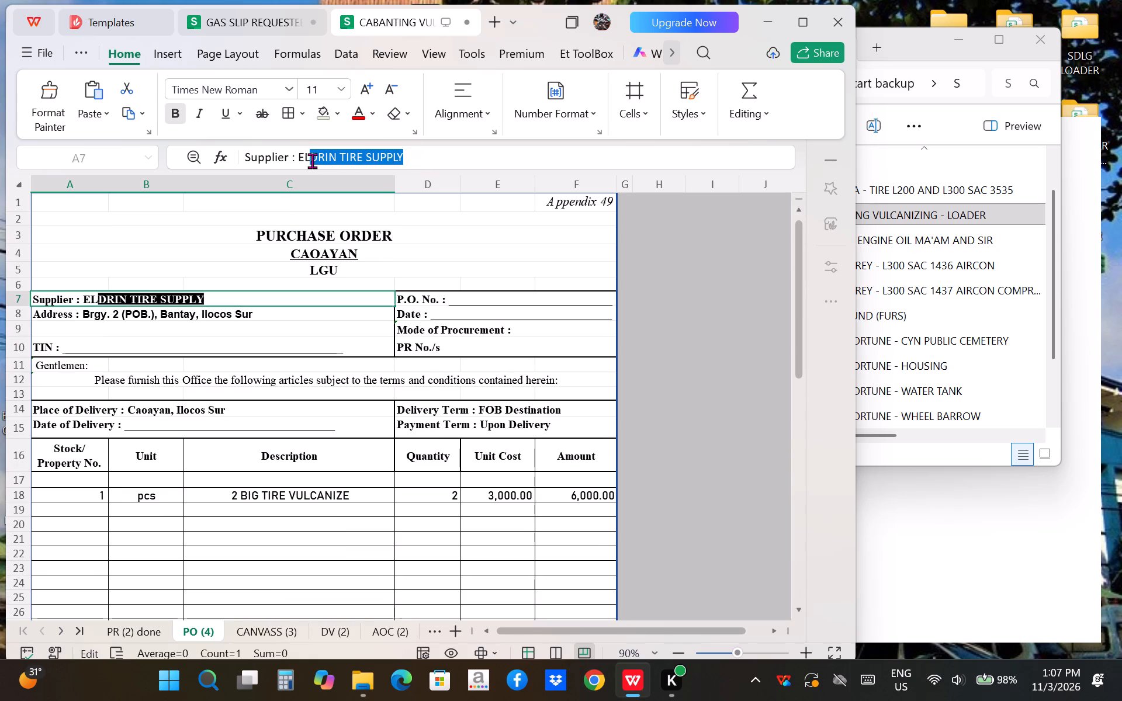
{"action": "left_click_drag", "start_coordinate": [312, 161], "coordinate": [301, 159]}
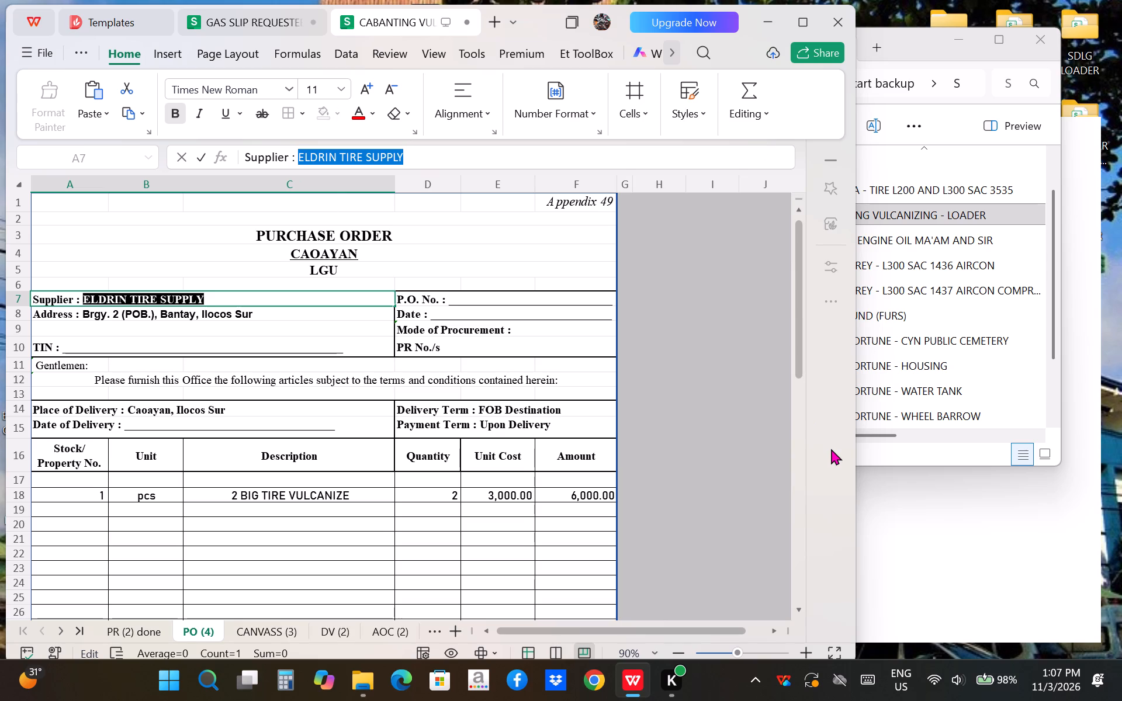
{"action": "type", "text": "CABANTING'S VULX"}
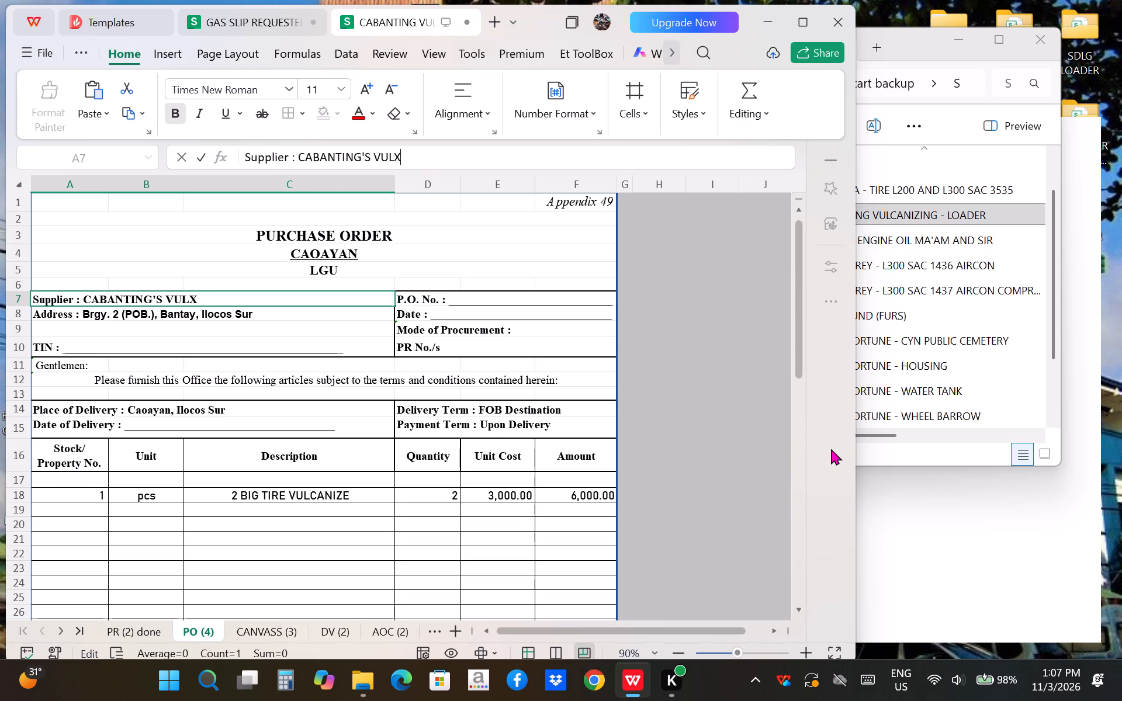
{"action": "key", "text": "BackSpace"}
{"action": "type", "text": "CANIZING SHOP"}
{"action": "key", "text": "Return"}
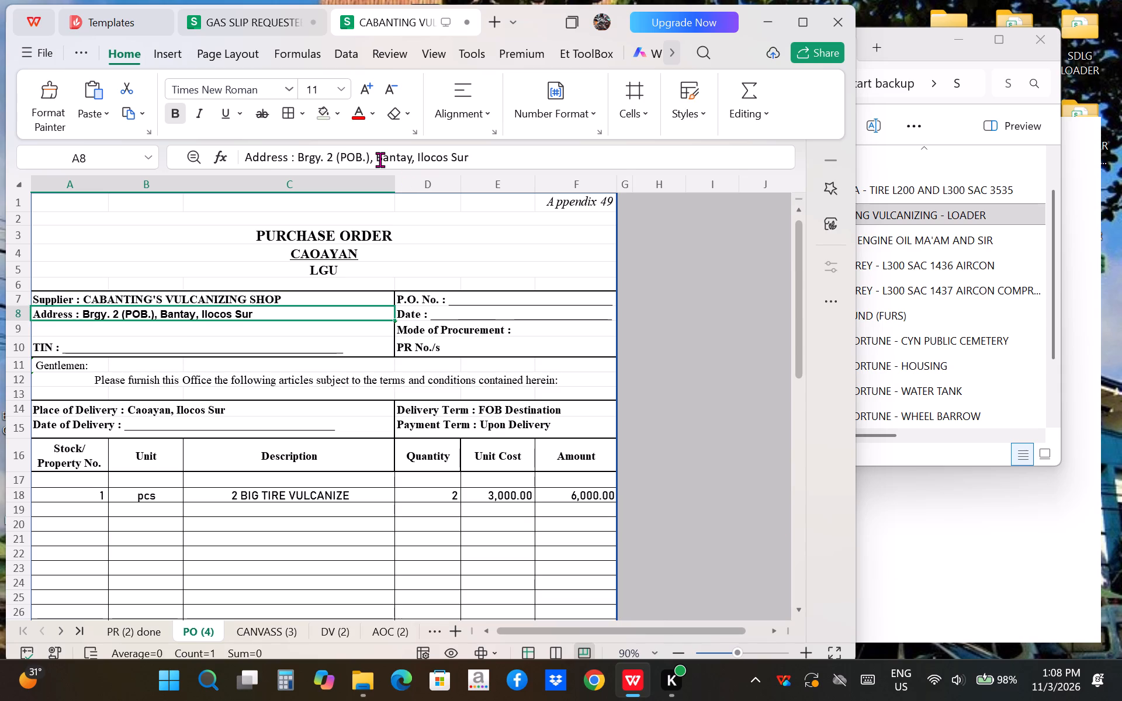
Replace the barangay in the purchase order's supplier address with Aggay, keeping the town and province.
{"action": "left_click_drag", "start_coordinate": [370, 158], "coordinate": [312, 159]}
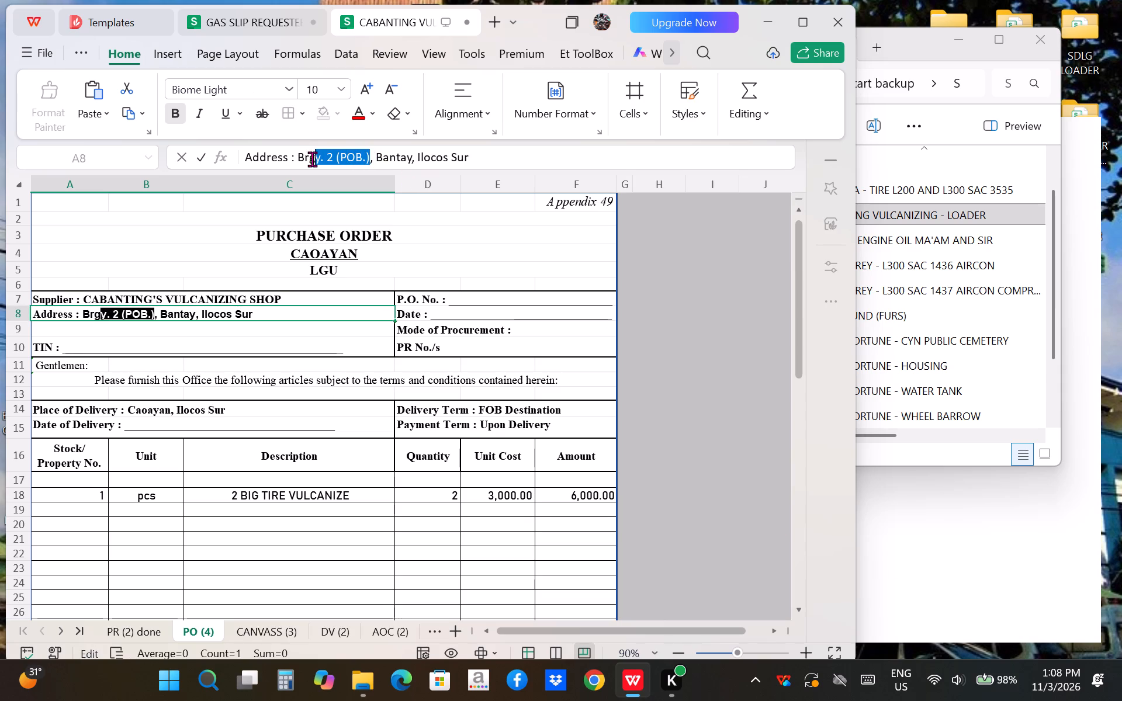
{"action": "left_click_drag", "start_coordinate": [312, 159], "coordinate": [300, 159]}
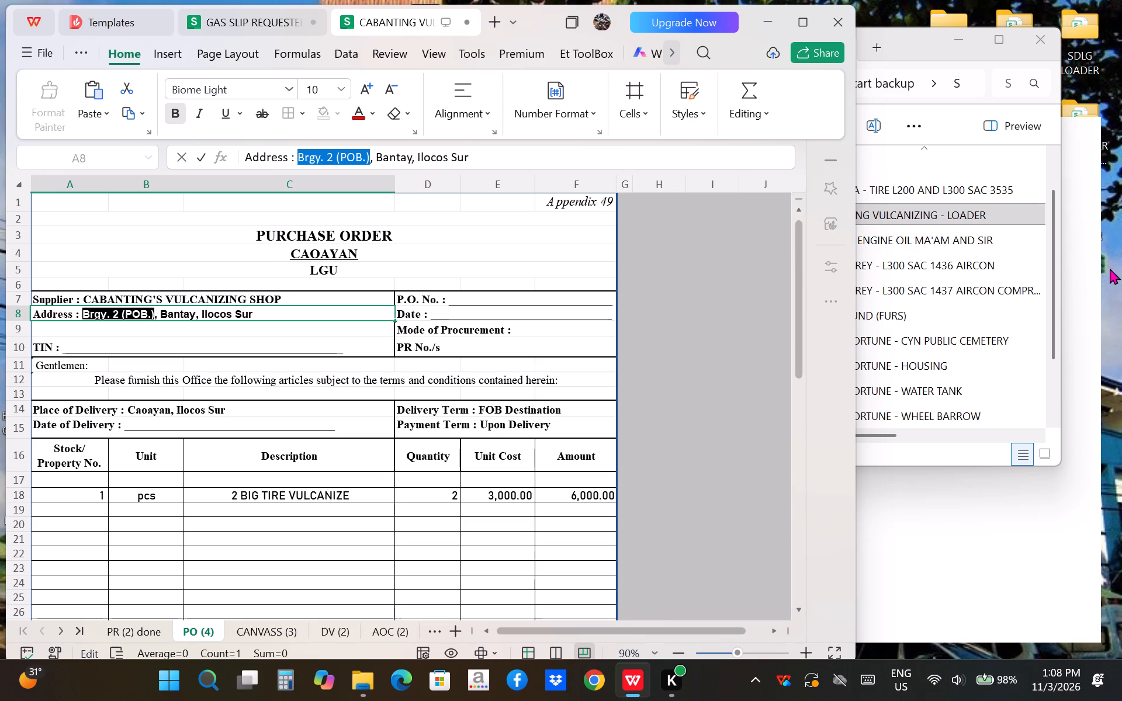
{"action": "type", "text": "Aggay"}
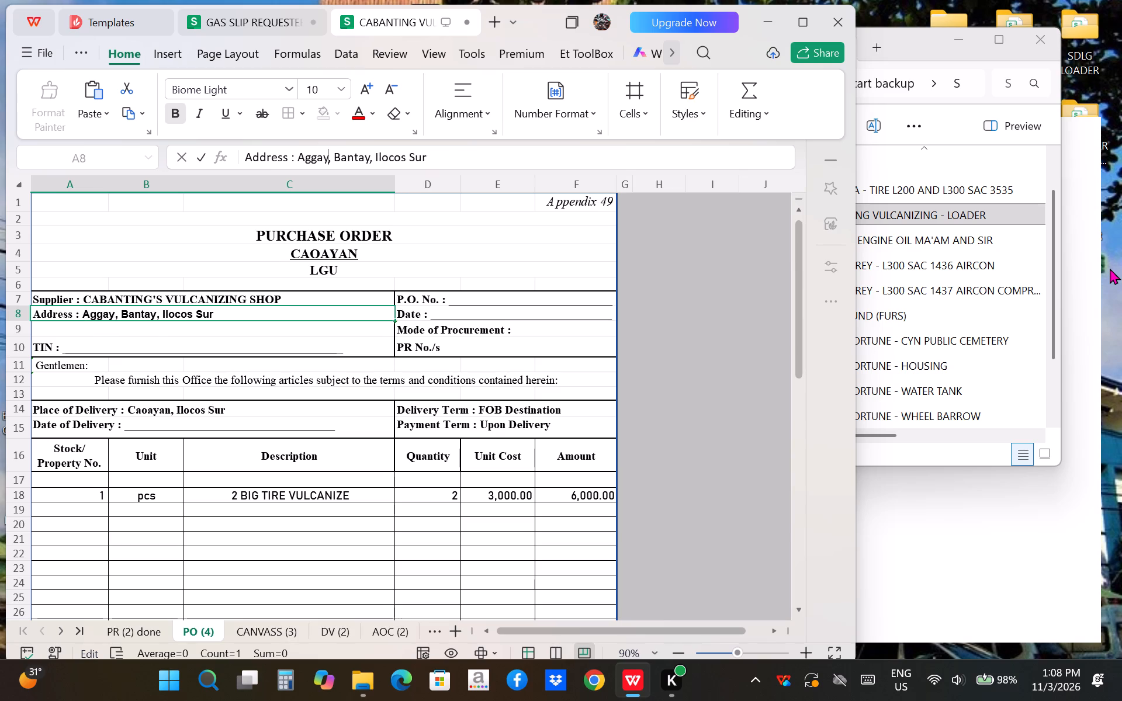
{"action": "key", "text": "Return"}
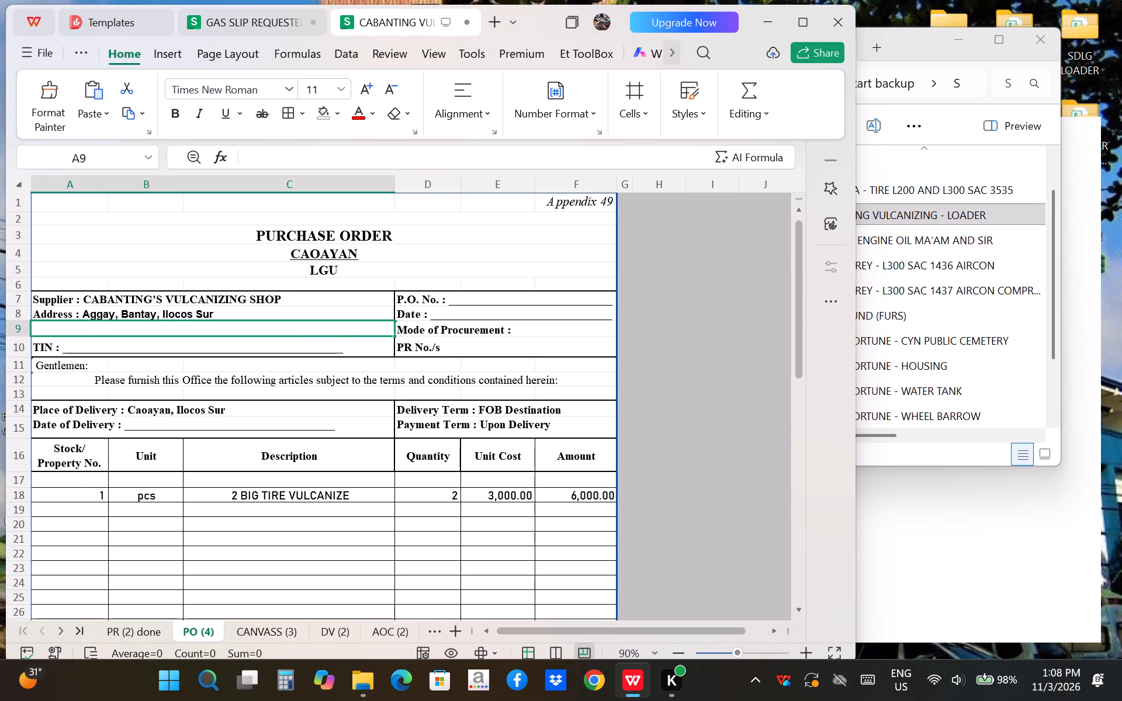
Change the purchase order's total amount in words to Six Thousand Pesos Only.
{"action": "scroll", "coordinate": [379, 500], "scroll_direction": "down", "scroll_amount": 2}
{"action": "scroll", "coordinate": [501, 448], "scroll_direction": "down", "scroll_amount": 2}
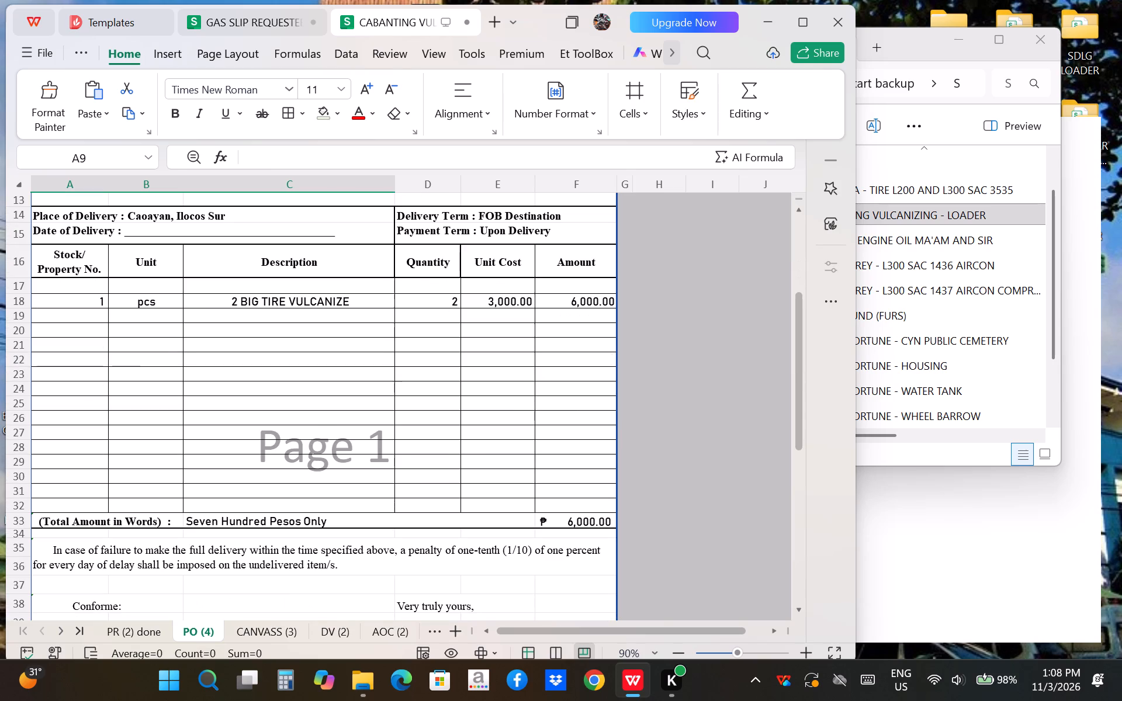
{"action": "left_click", "coordinate": [215, 522]}
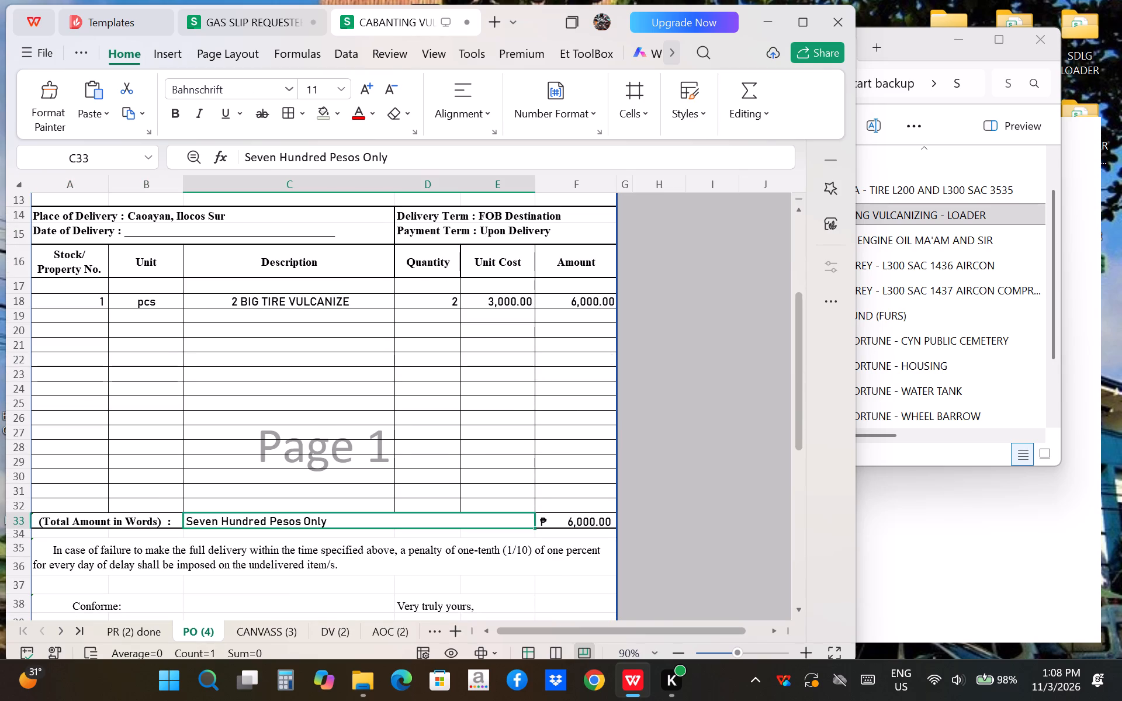
{"action": "type", "text": "Six Thousand"}
{"action": "key", "text": "space"}
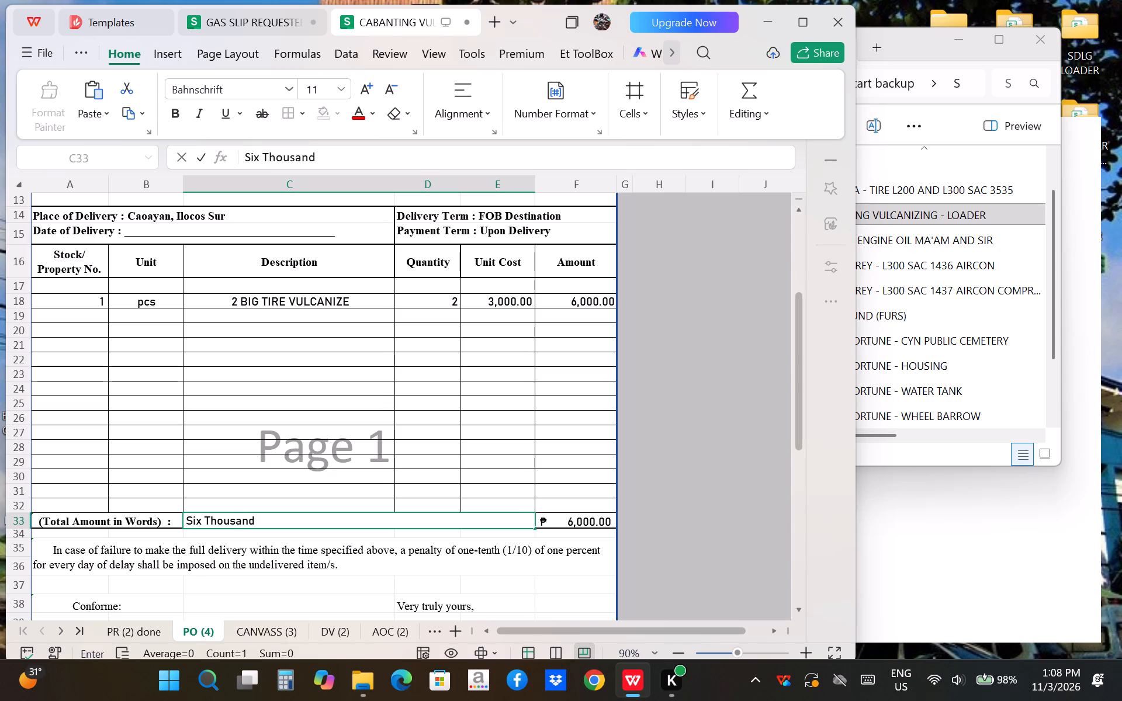
{"action": "type", "text": "Pesos Only"}
{"action": "key", "text": "Return"}
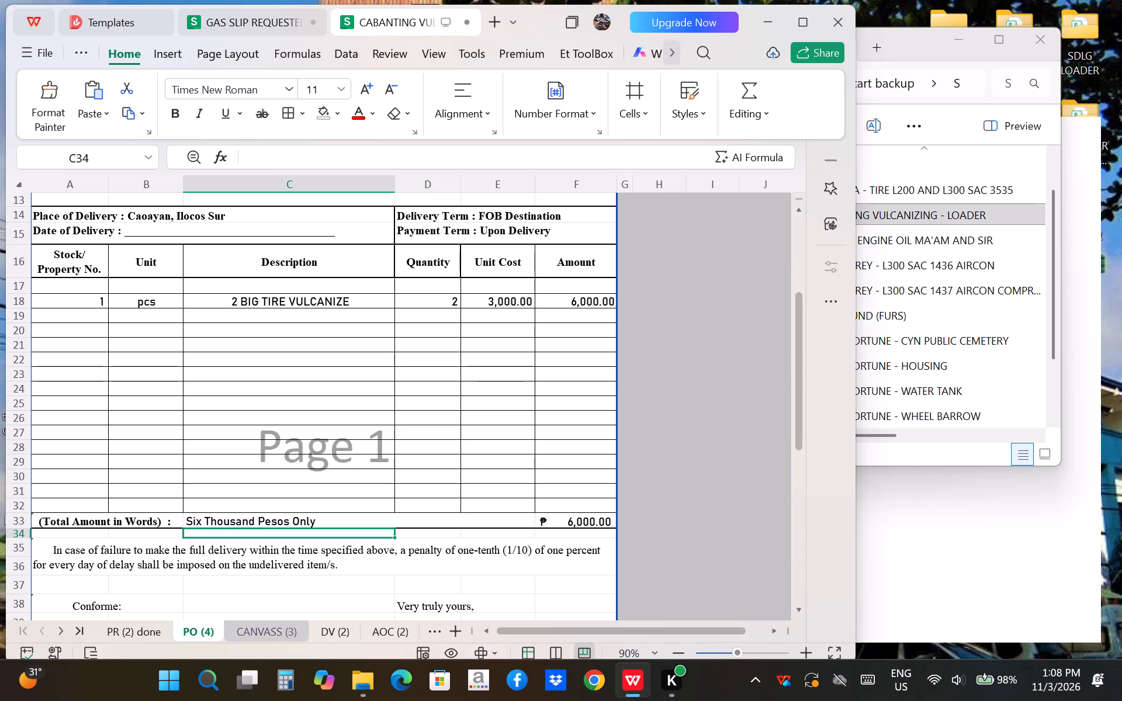
Rename the PO (4) sheet as PO (4) done.
{"action": "double_click", "coordinate": [216, 631]}
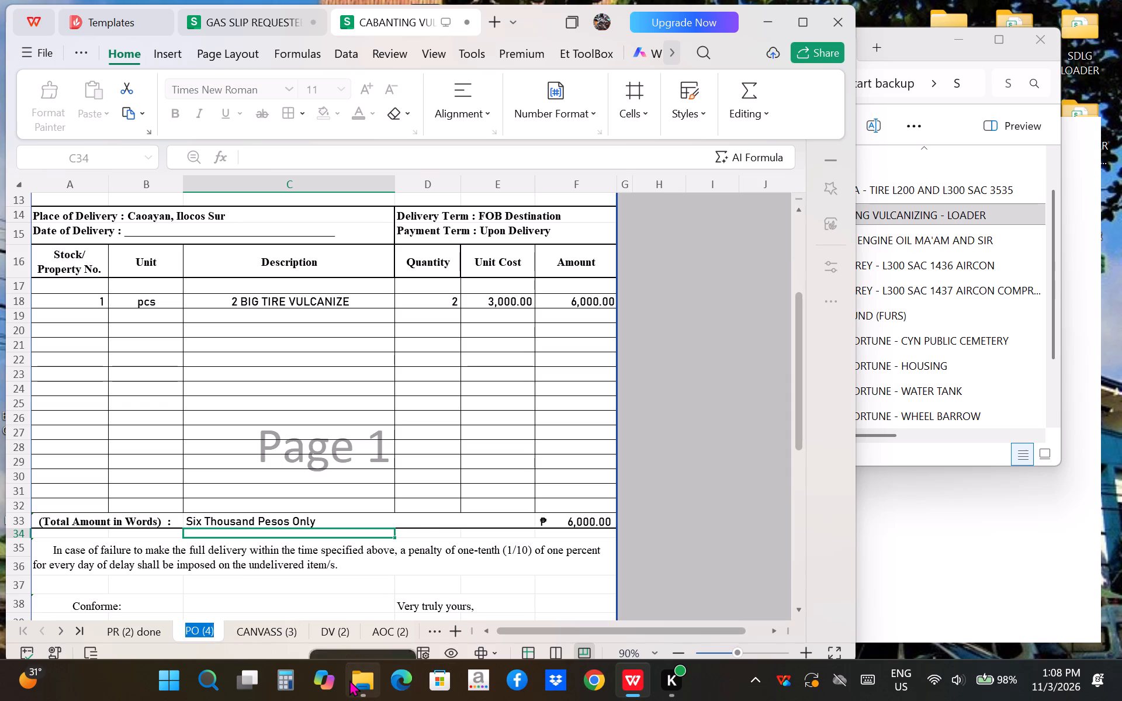
{"action": "key", "text": "Right"}
{"action": "key", "text": "space"}
{"action": "type", "text": "don"}
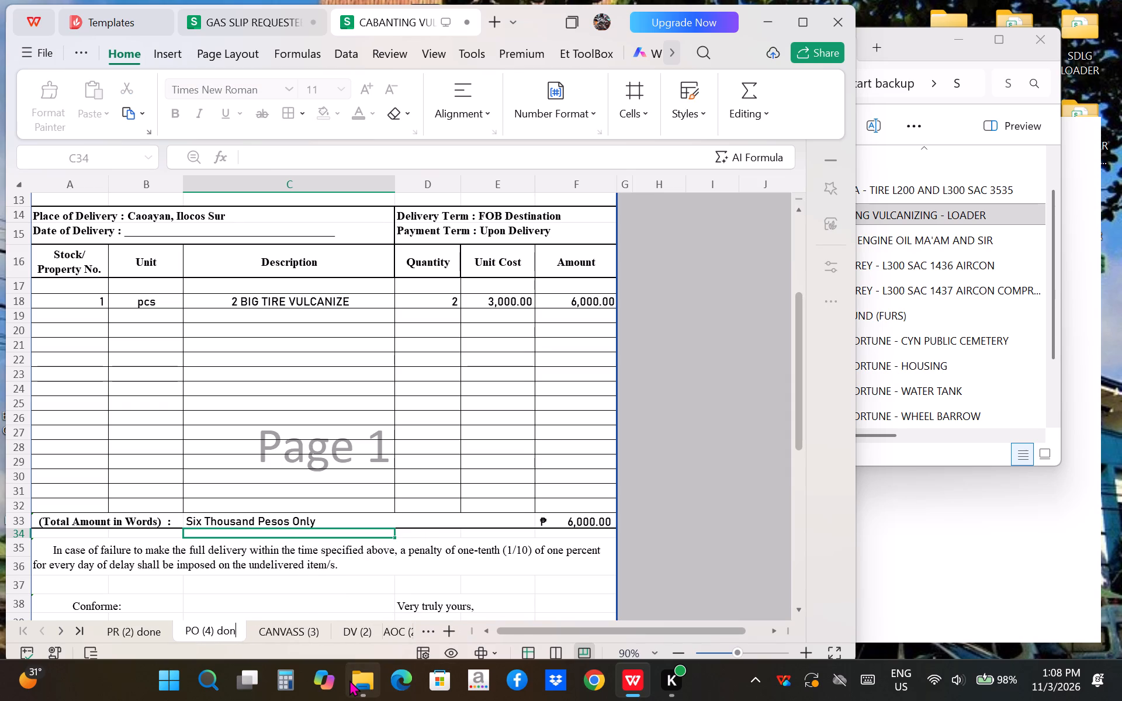
{"action": "key", "text": "e"}
{"action": "key", "text": "Return"}
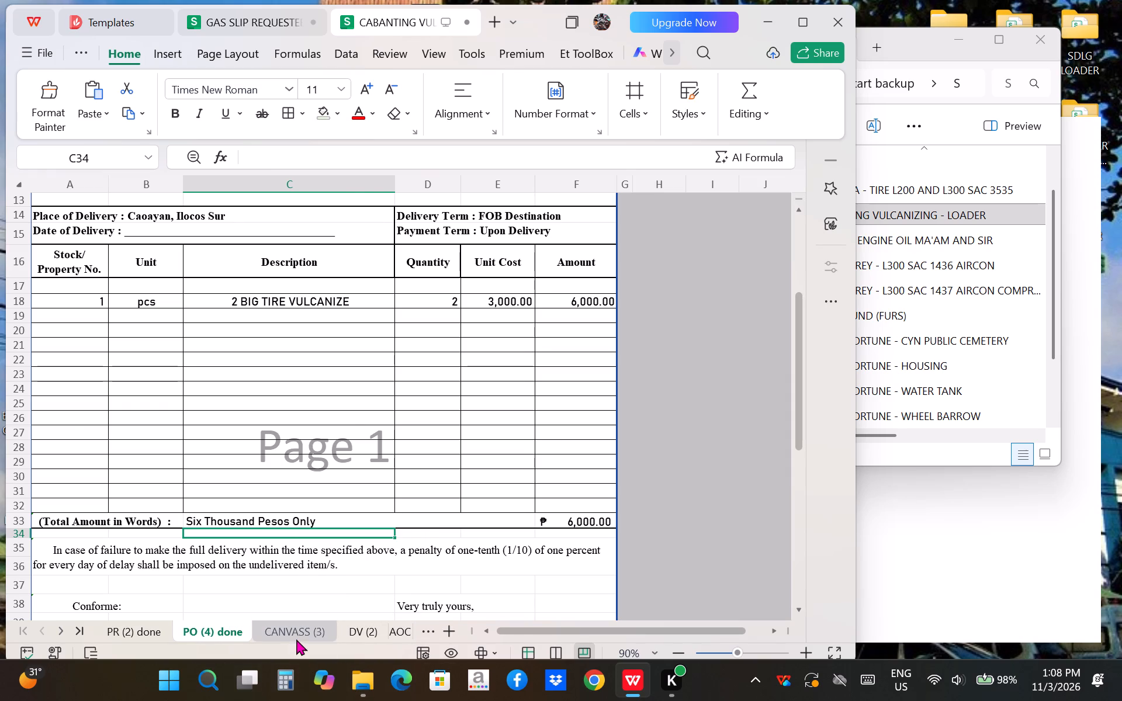
Look over the CANVASS (3) sheet and check the requesting signatory on the PR (2) done sheet.
{"action": "left_click", "coordinate": [297, 637]}
{"action": "scroll", "coordinate": [318, 570], "scroll_direction": "up", "scroll_amount": 7}
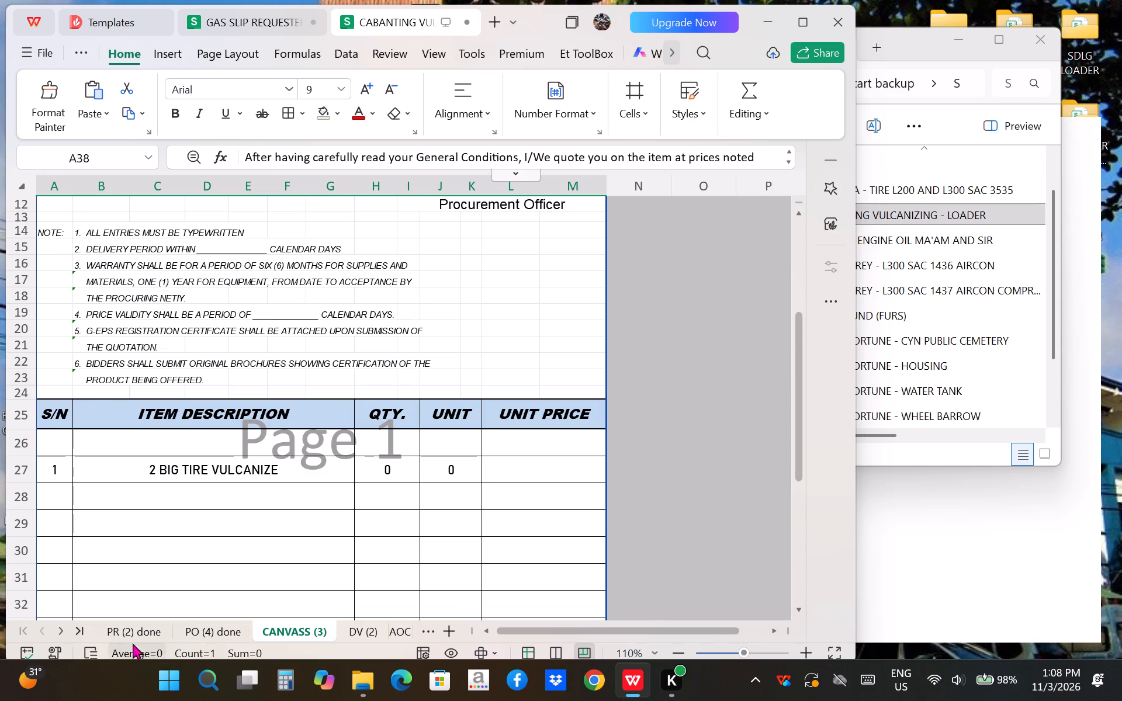
{"action": "left_click", "coordinate": [133, 637]}
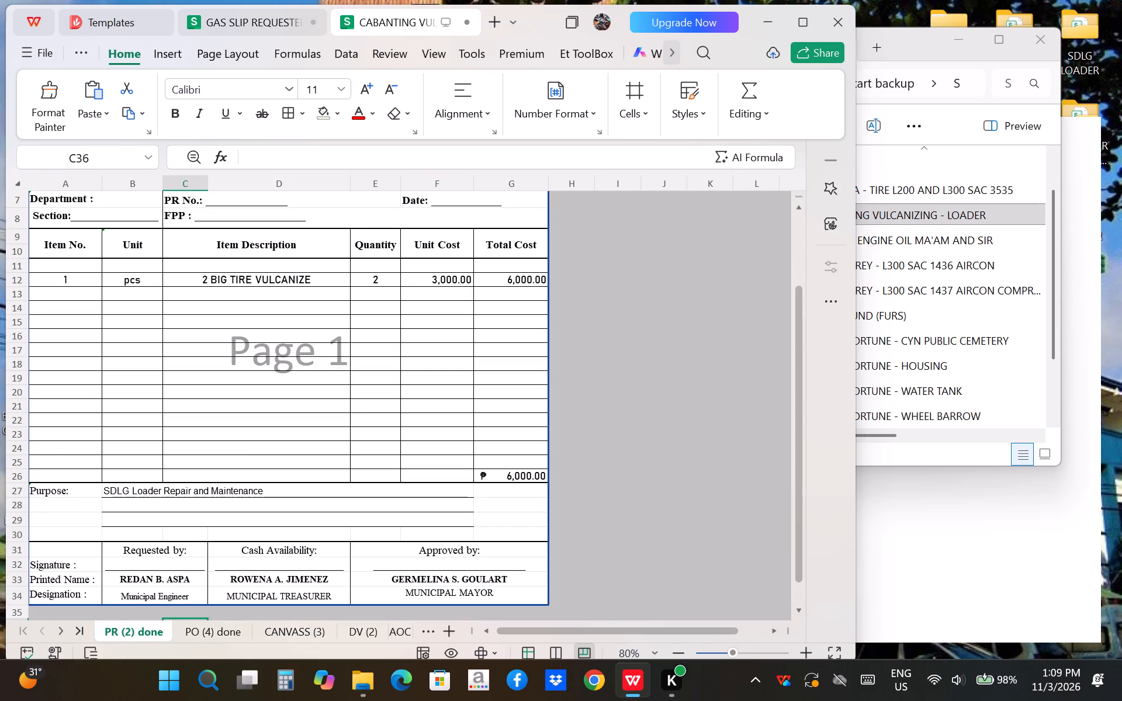
{"action": "left_click", "coordinate": [160, 582]}
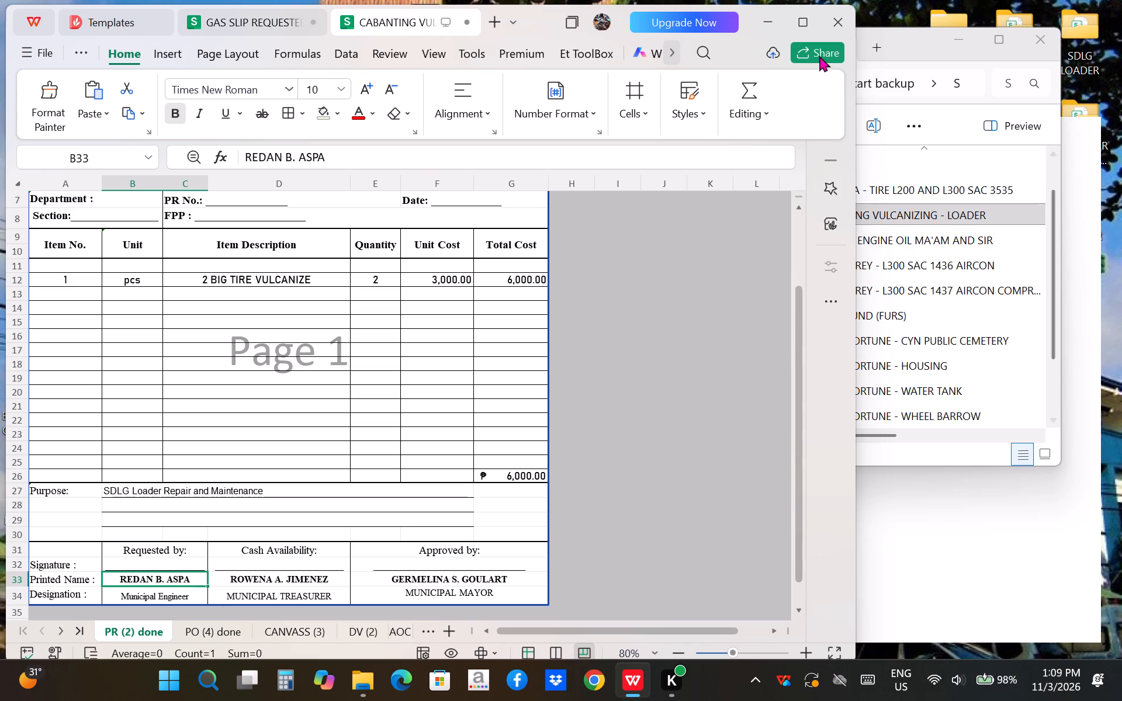
From the SPAREPARTS VOUCHER folder, open the TRUST FUND (FURS) link and open its shared TrustFund_FURS.xls file in WPS Office.
{"action": "left_click", "coordinate": [771, 25]}
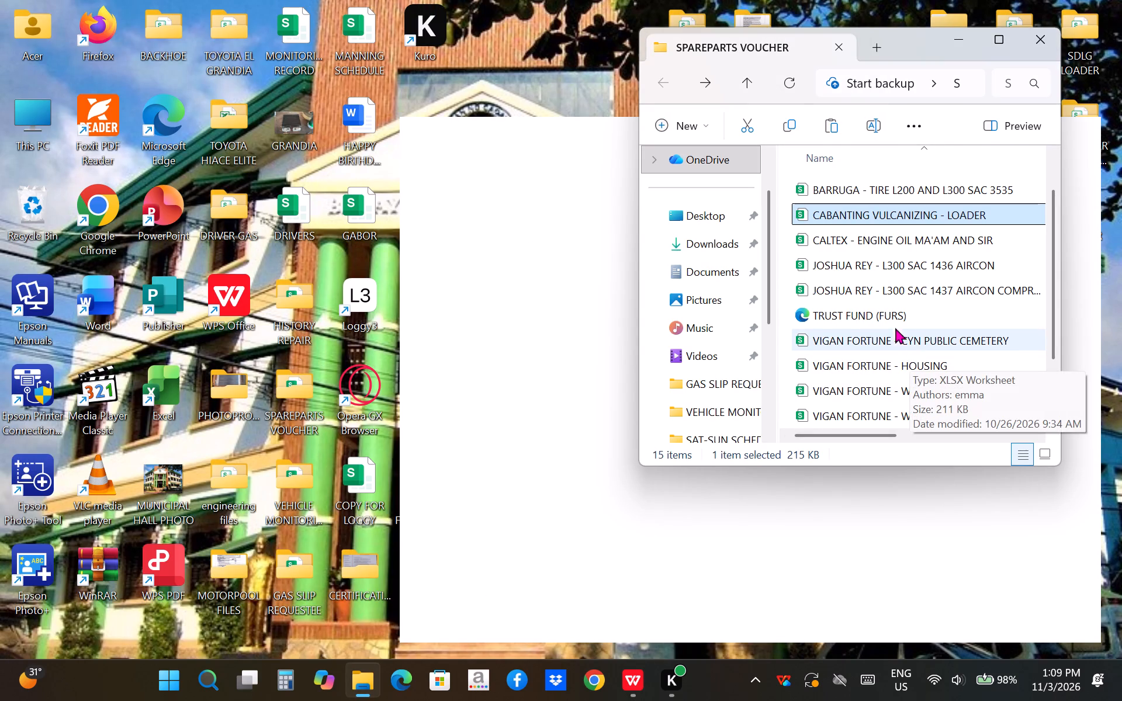
{"action": "double_click", "coordinate": [891, 314]}
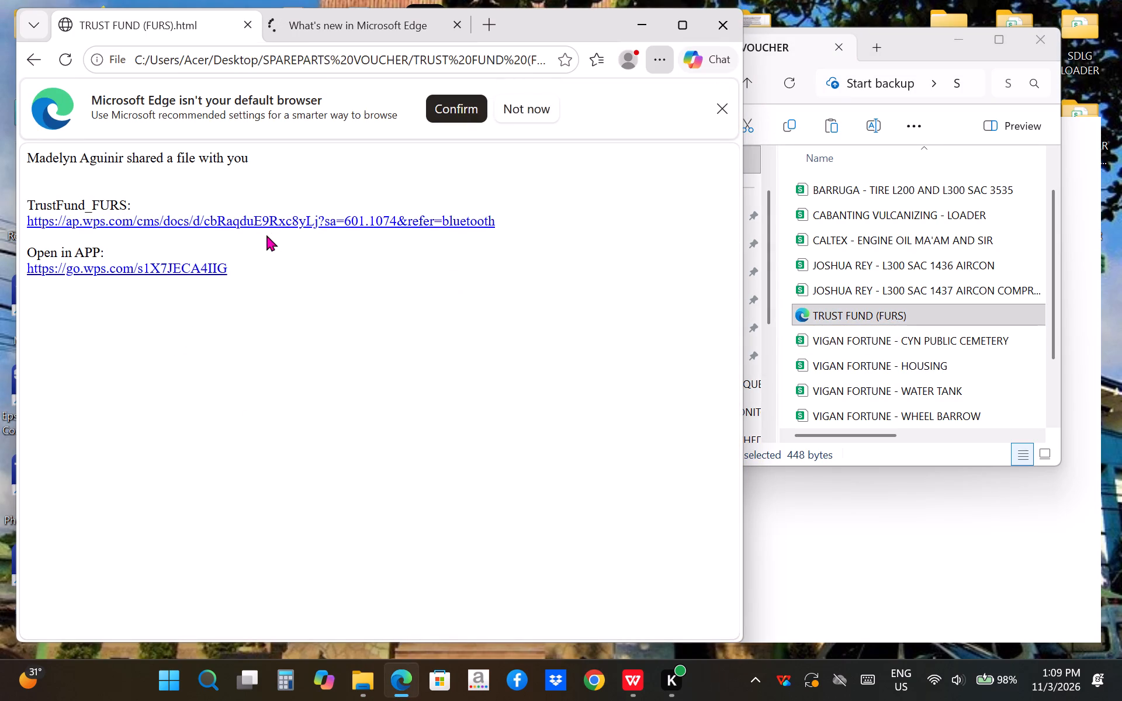
{"action": "left_click", "coordinate": [263, 221]}
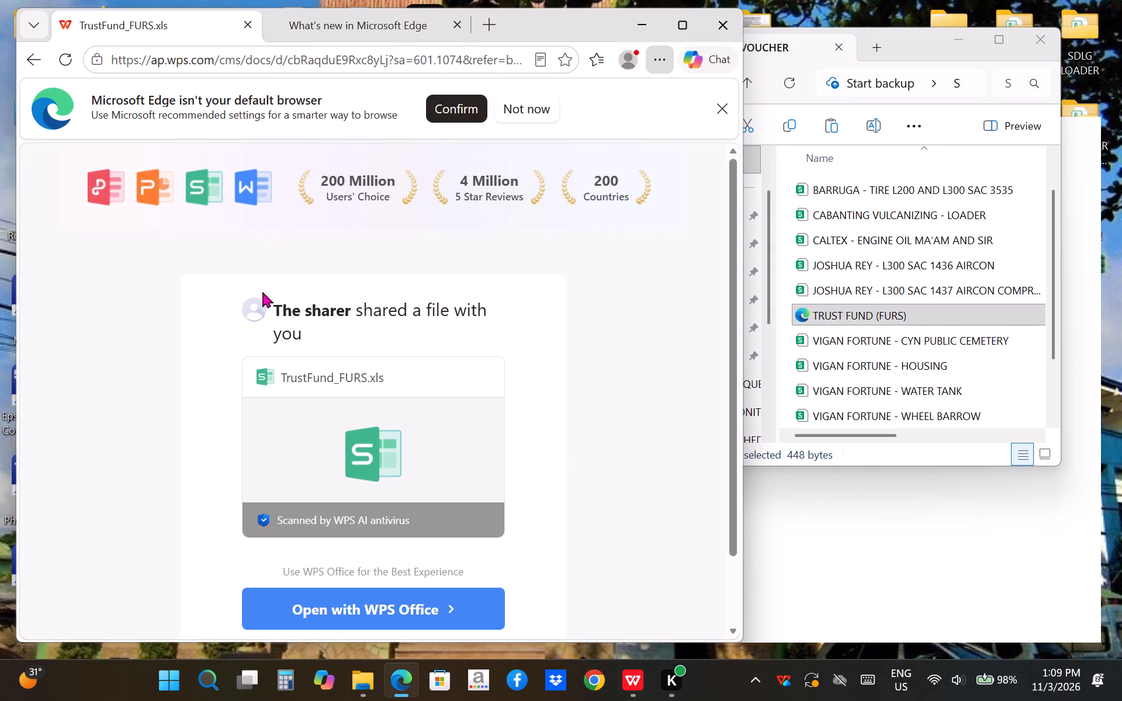
{"action": "scroll", "coordinate": [333, 581], "scroll_direction": "down", "scroll_amount": 1}
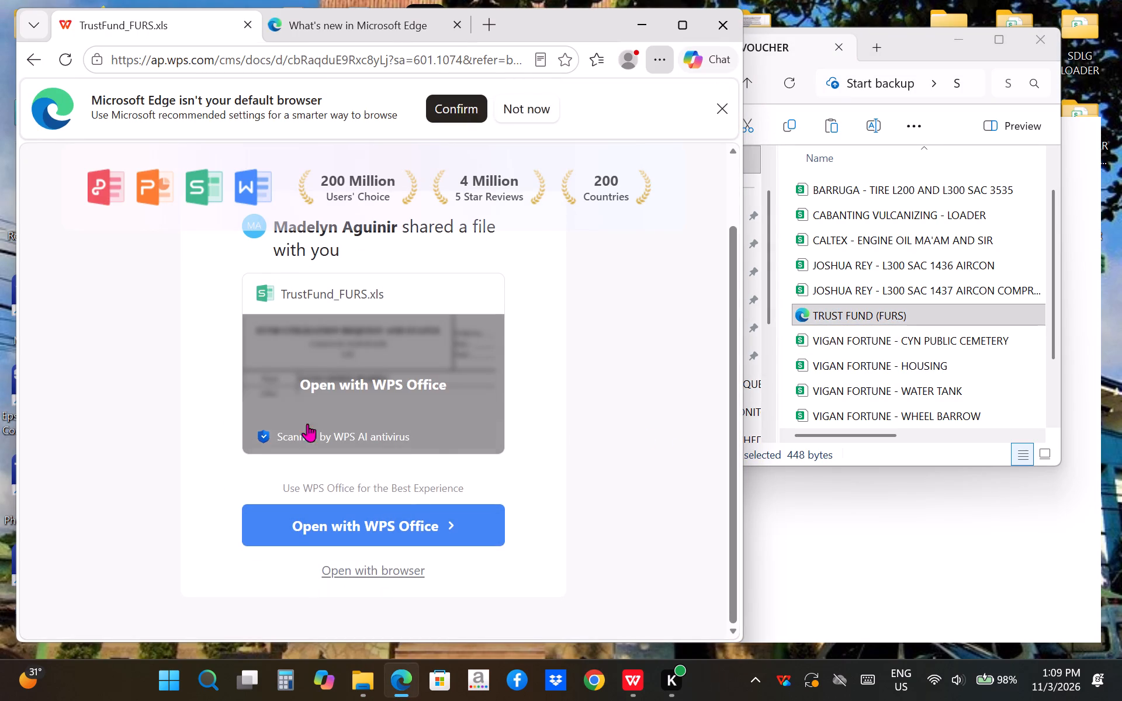
{"action": "left_click", "coordinate": [325, 438]}
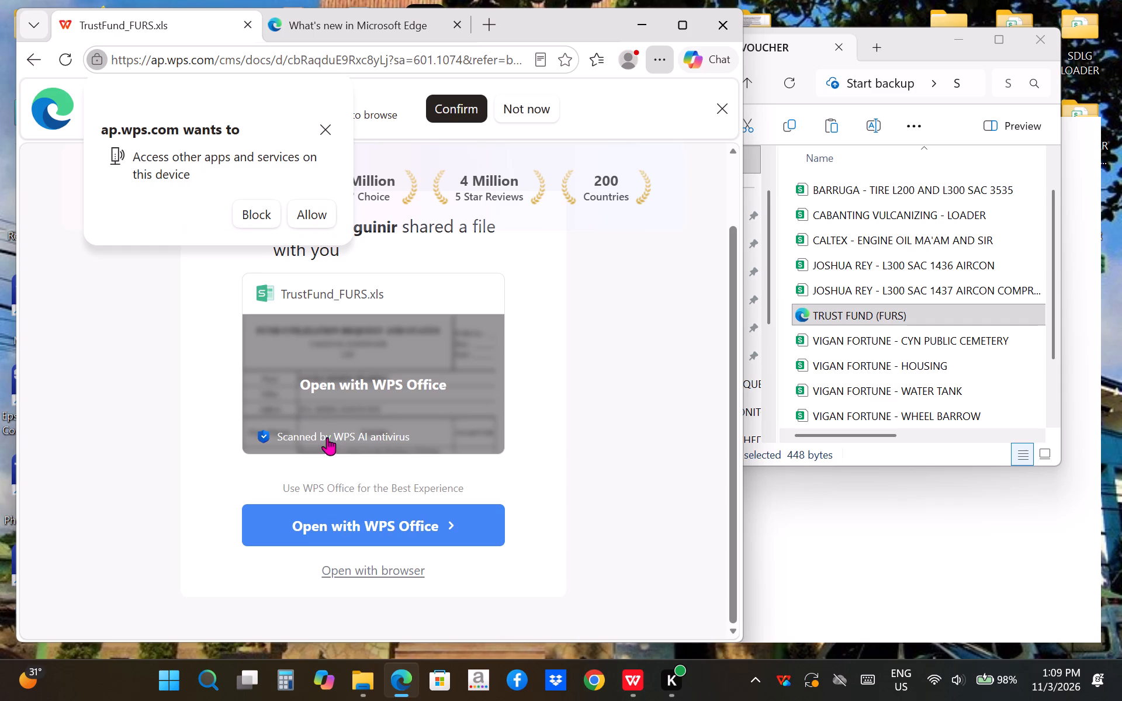
{"action": "left_click", "coordinate": [323, 136]}
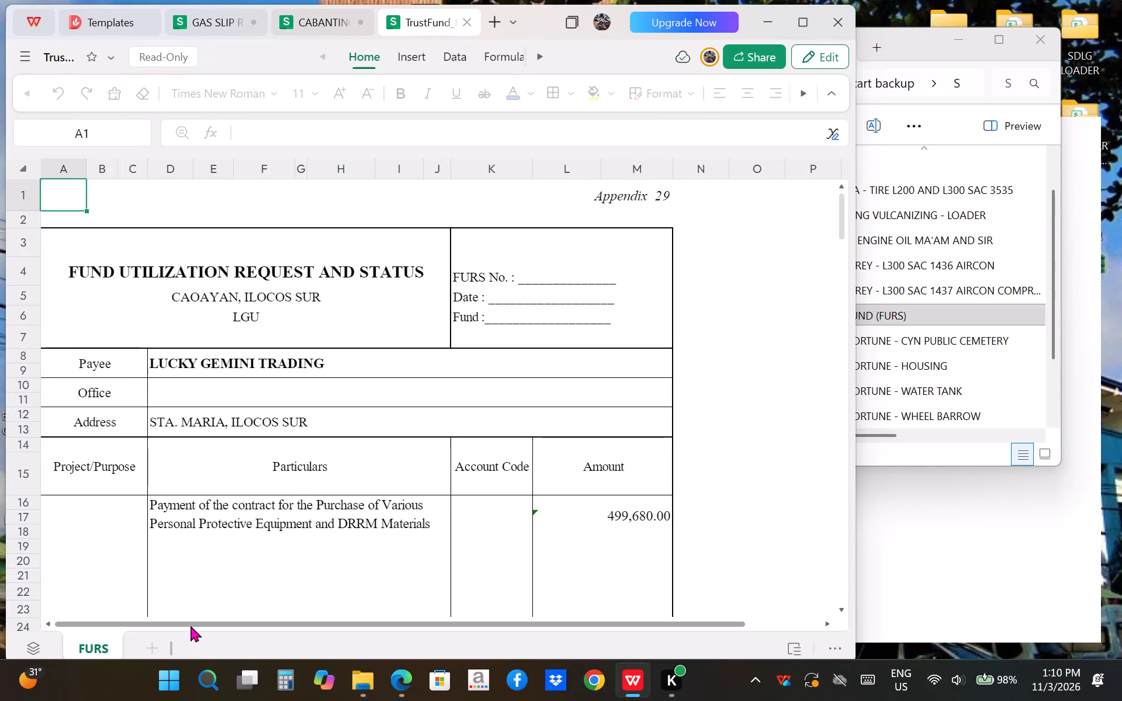
{"action": "scroll", "coordinate": [238, 413], "scroll_direction": "up", "scroll_amount": 6}
{"action": "scroll", "coordinate": [238, 413], "scroll_direction": "down", "scroll_amount": 3}
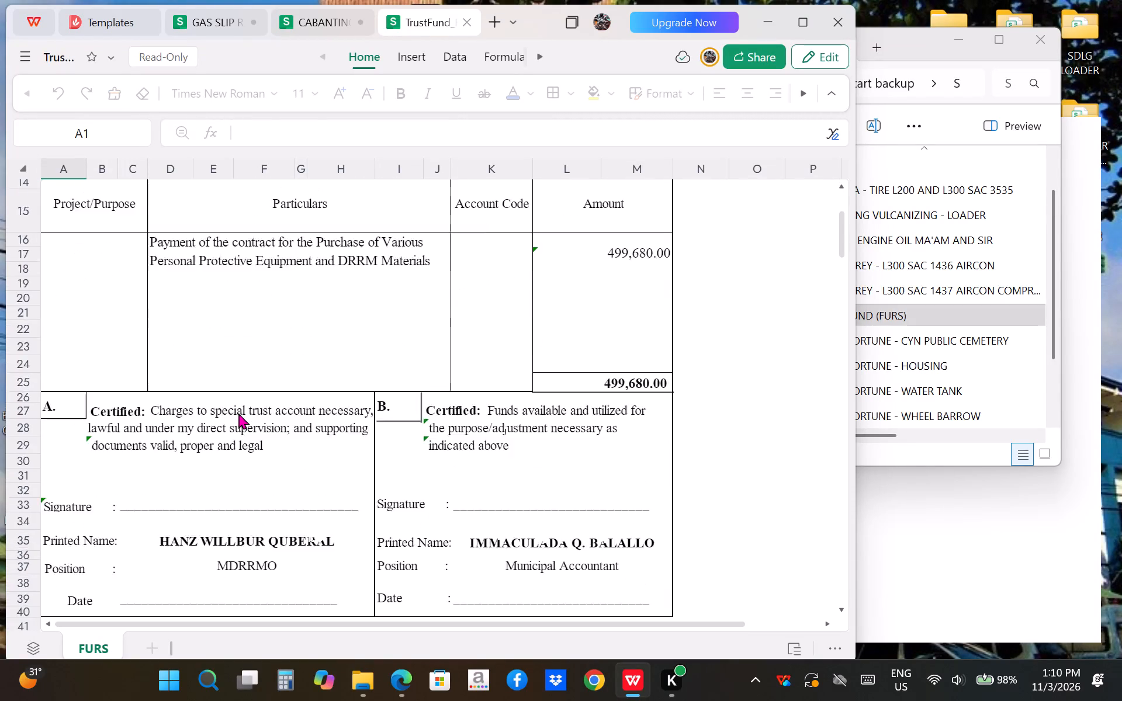
{"action": "scroll", "coordinate": [238, 413], "scroll_direction": "down", "scroll_amount": 1}
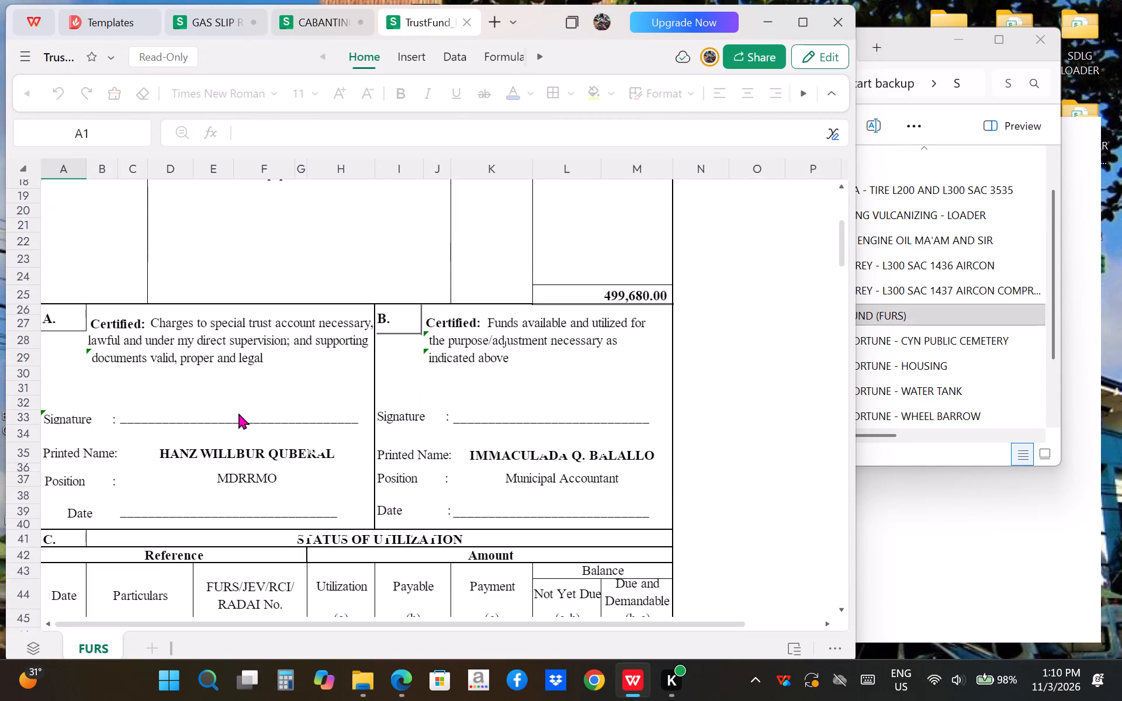
{"action": "scroll", "coordinate": [240, 414], "scroll_direction": "down", "scroll_amount": 2}
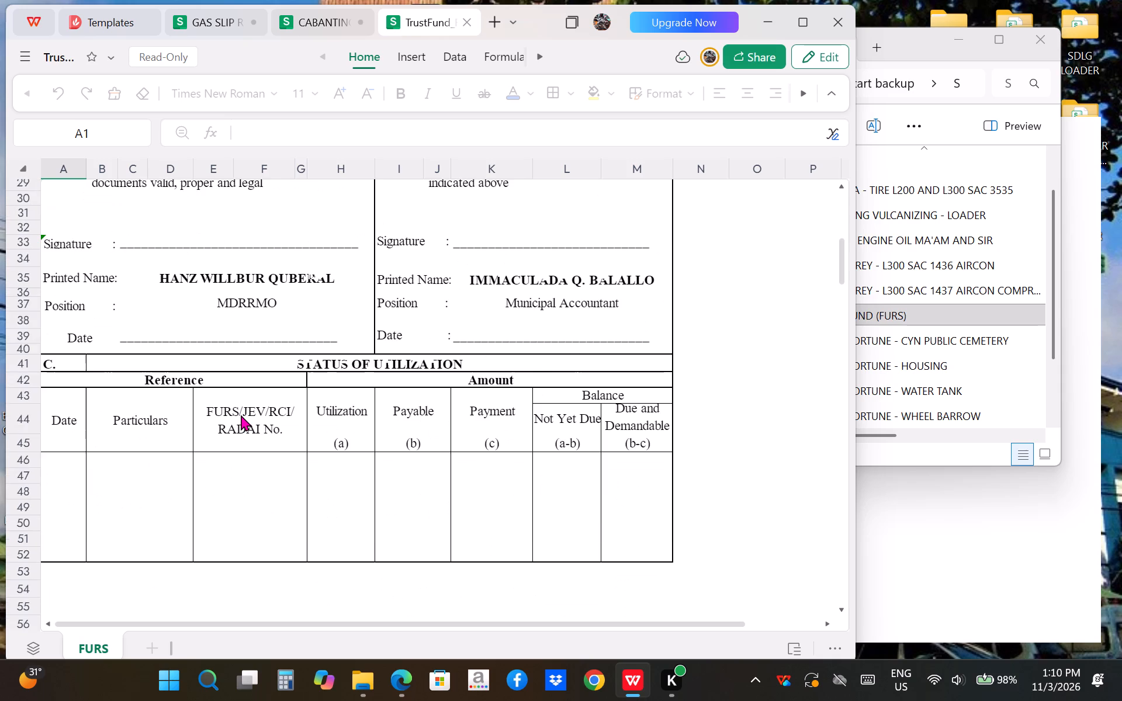
{"action": "scroll", "coordinate": [241, 415], "scroll_direction": "down", "scroll_amount": 5}
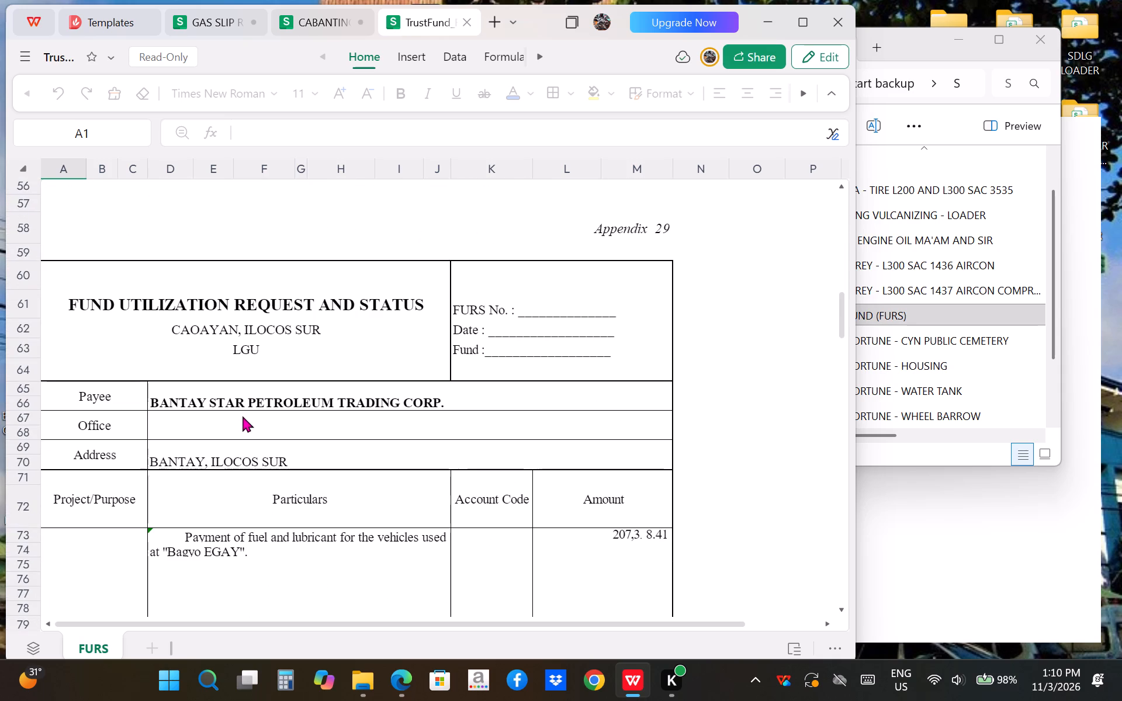
{"action": "scroll", "coordinate": [363, 498], "scroll_direction": "down", "scroll_amount": 5}
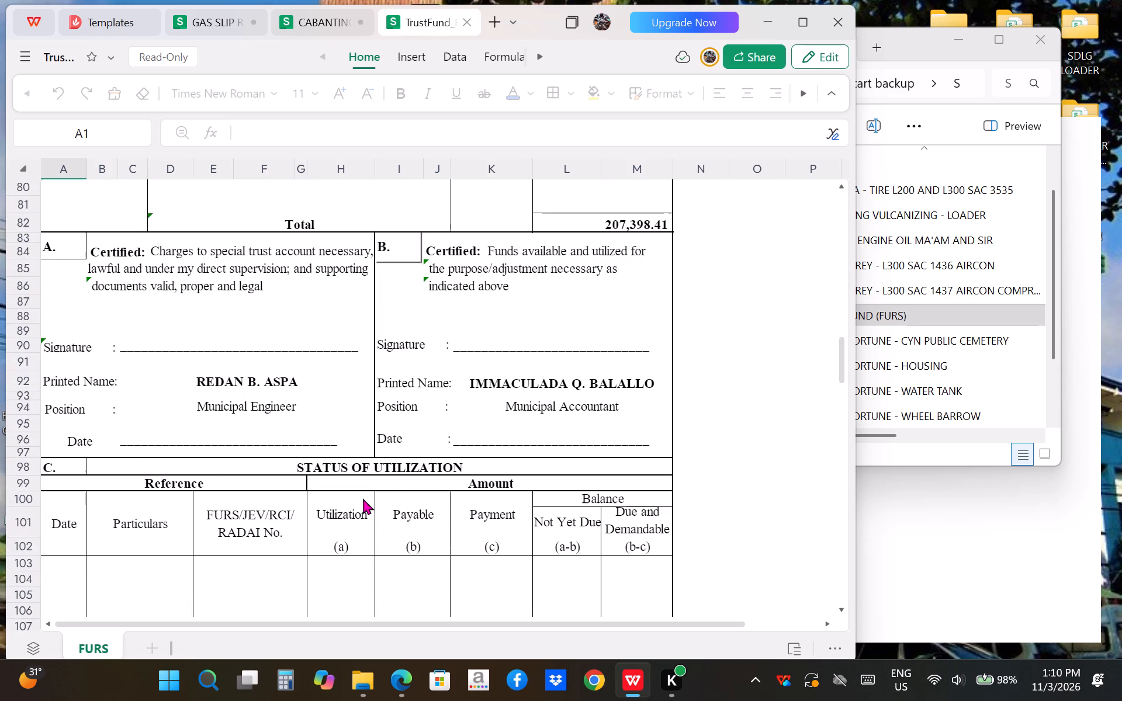
{"action": "scroll", "coordinate": [363, 498], "scroll_direction": "up", "scroll_amount": 3}
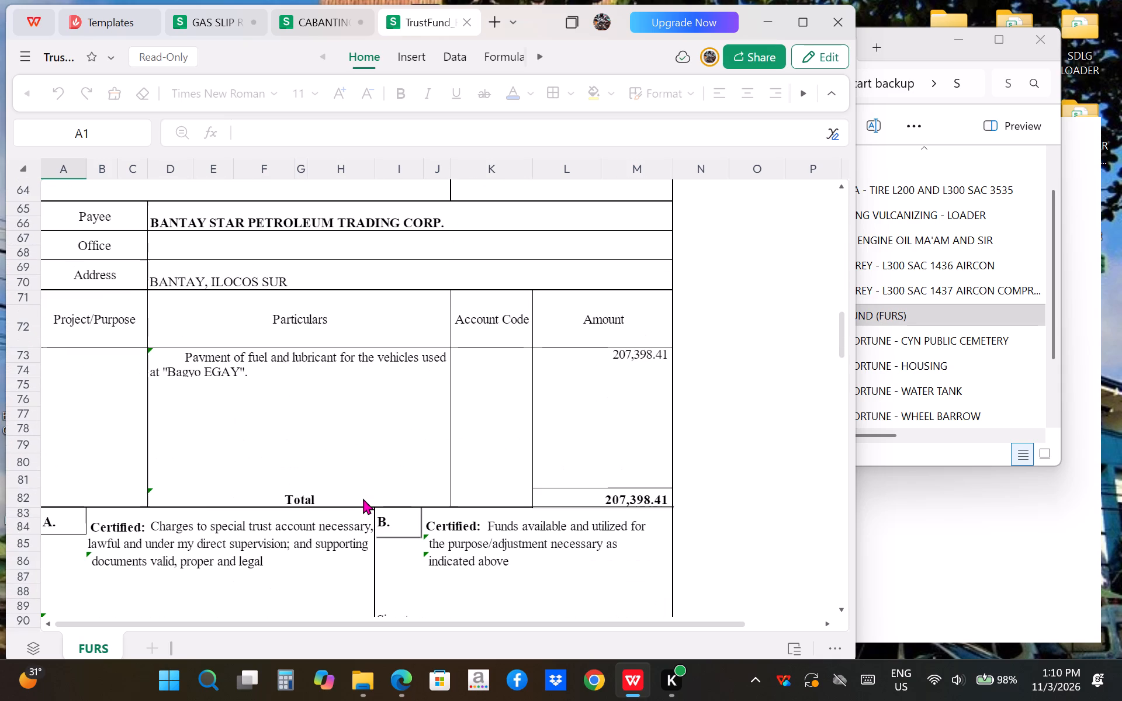
{"action": "scroll", "coordinate": [363, 498], "scroll_direction": "down", "scroll_amount": 1}
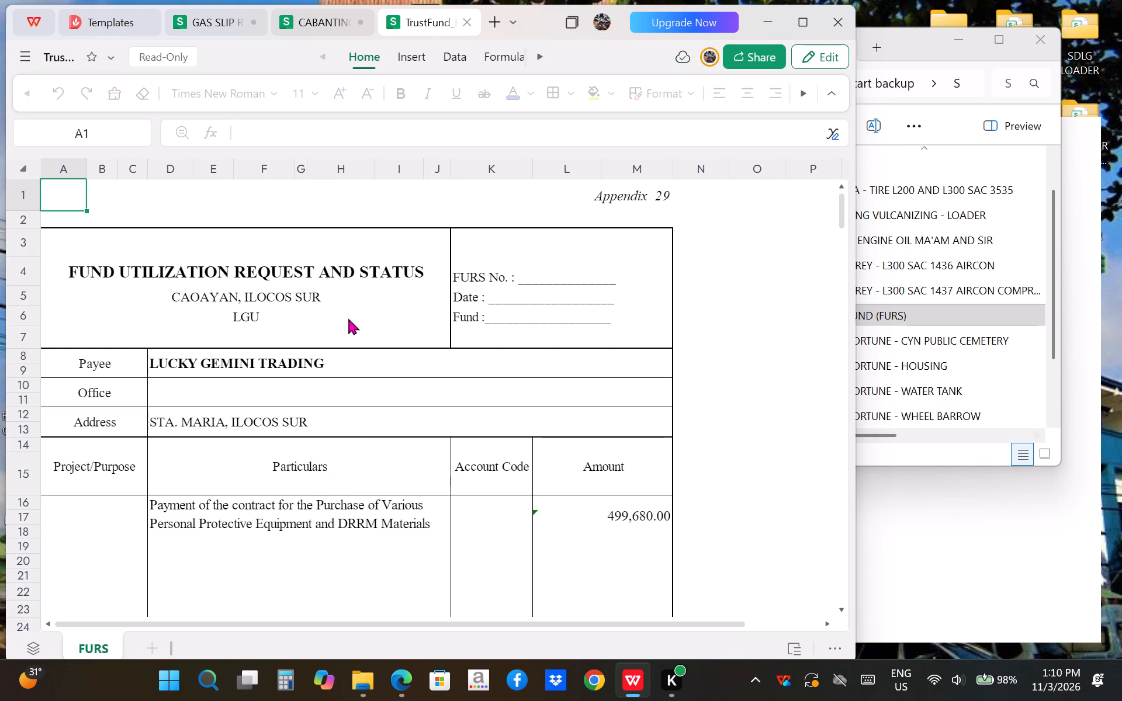
{"action": "scroll", "coordinate": [342, 325], "scroll_direction": "down", "scroll_amount": 4}
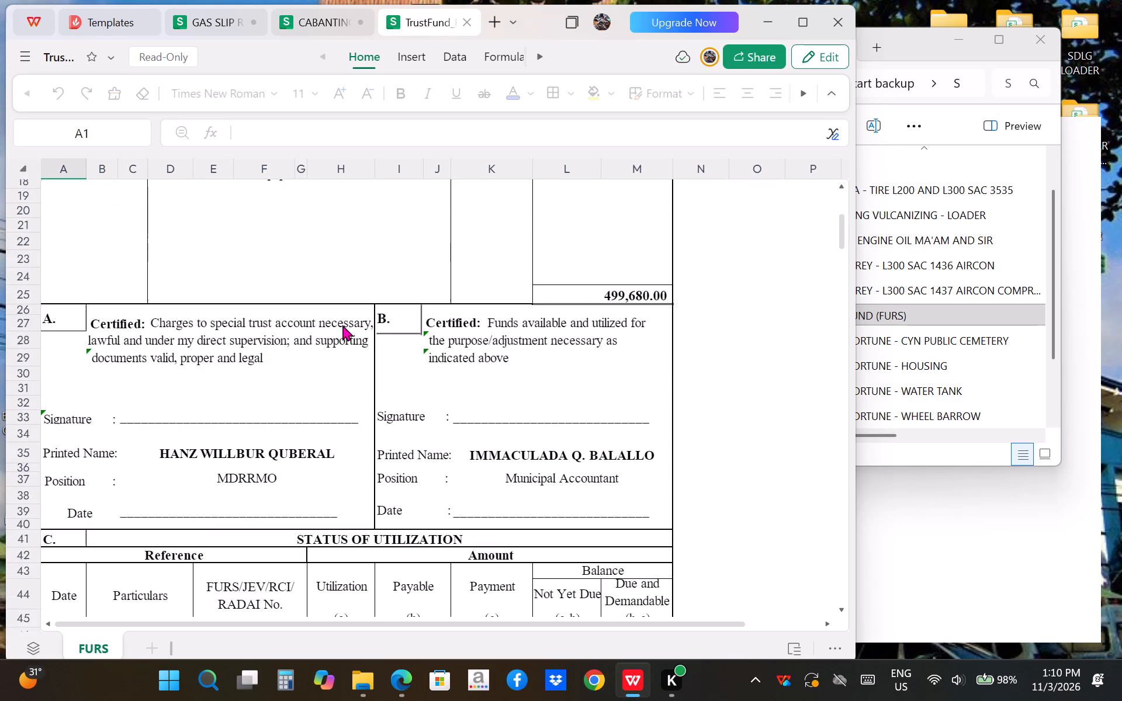
{"action": "scroll", "coordinate": [342, 325], "scroll_direction": "up", "scroll_amount": 2}
{"action": "scroll", "coordinate": [342, 325], "scroll_direction": "down", "scroll_amount": 1}
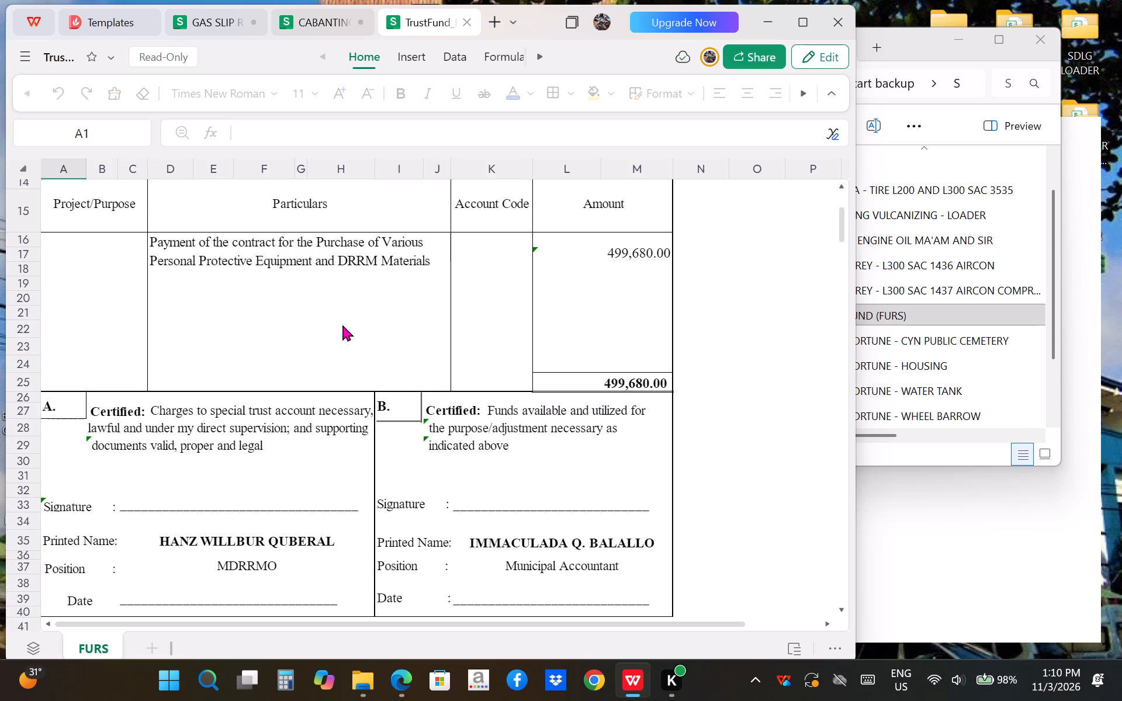
{"action": "scroll", "coordinate": [342, 325], "scroll_direction": "down", "scroll_amount": 1}
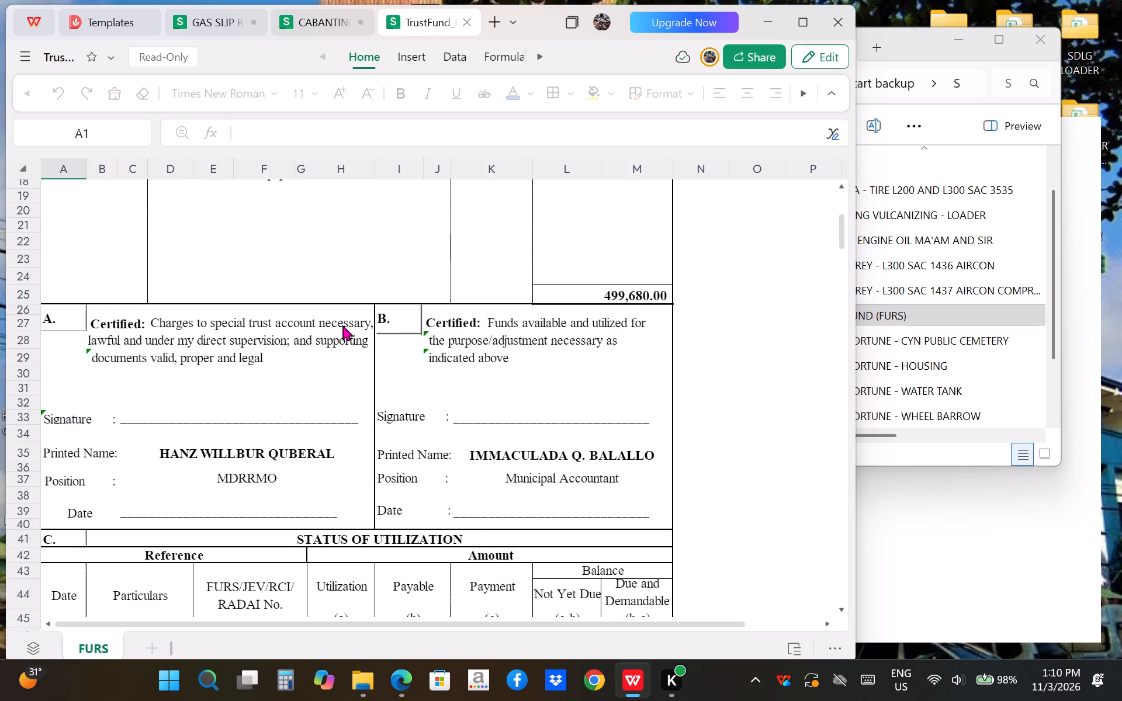
{"action": "scroll", "coordinate": [342, 325], "scroll_direction": "down", "scroll_amount": 1}
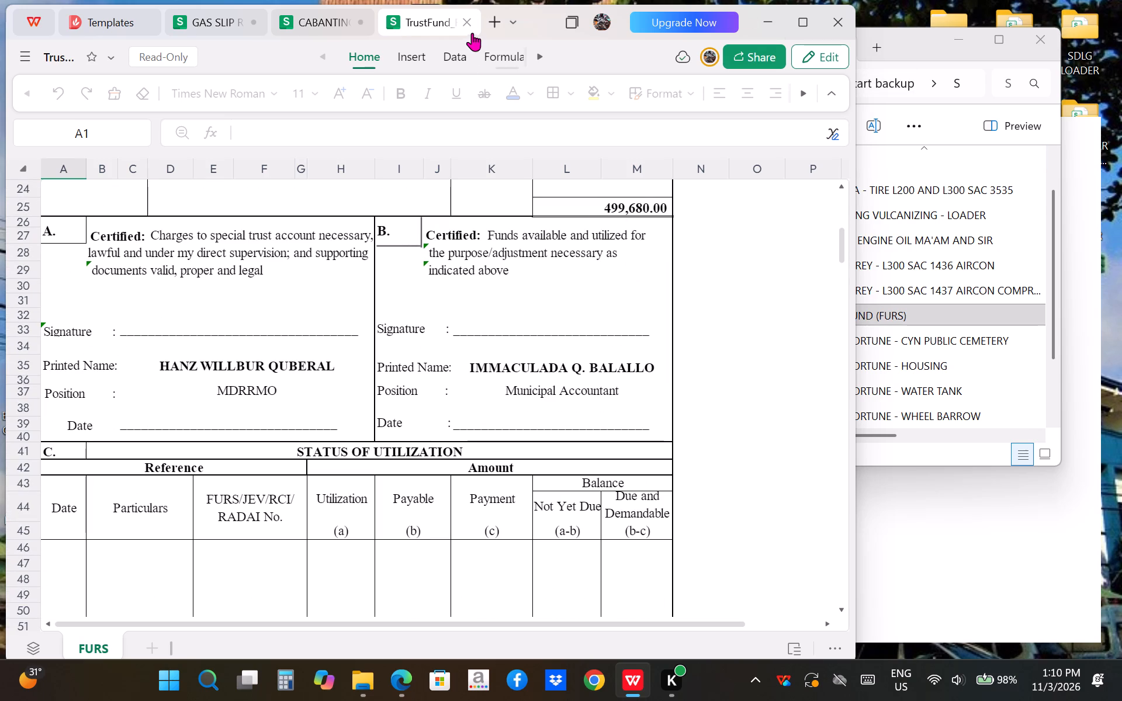
{"action": "left_click", "coordinate": [469, 25]}
Switch to the SPAREPARTS VOUCHER folder window.
{"action": "left_click", "coordinate": [943, 376]}
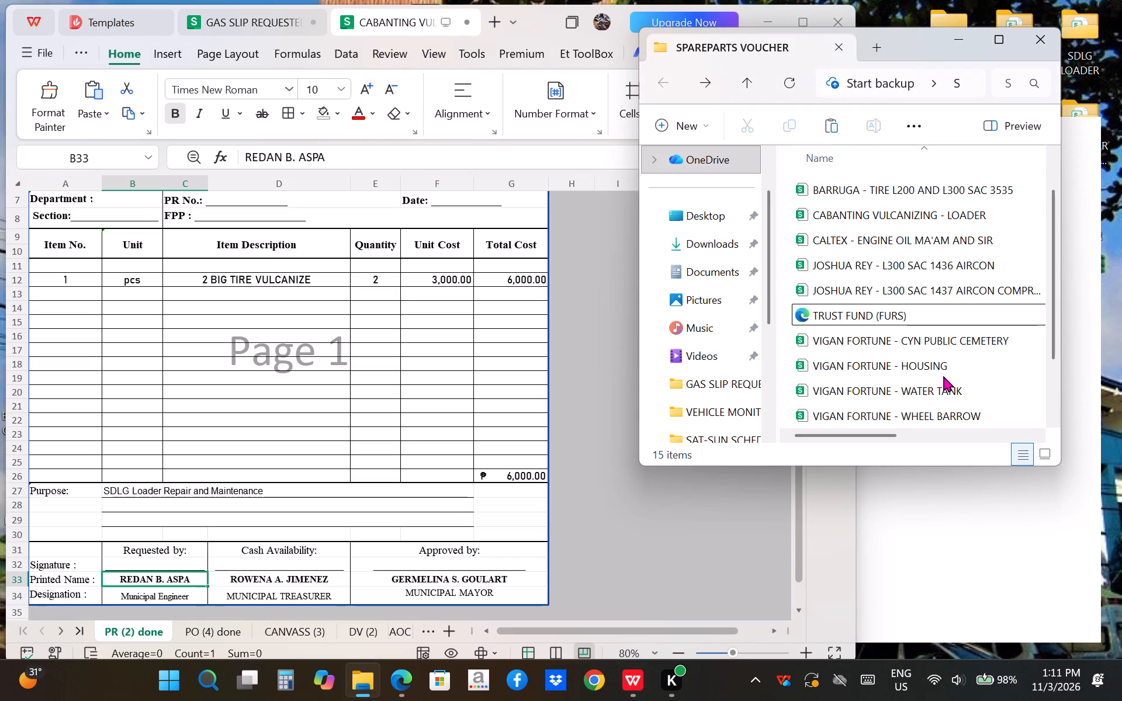
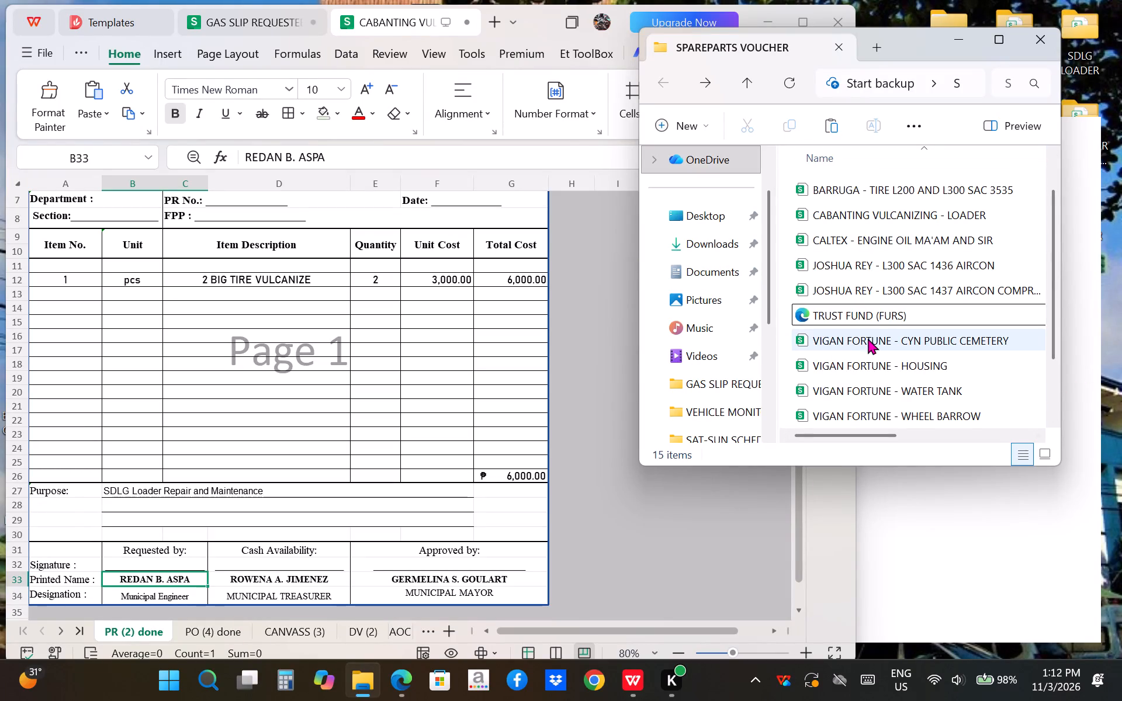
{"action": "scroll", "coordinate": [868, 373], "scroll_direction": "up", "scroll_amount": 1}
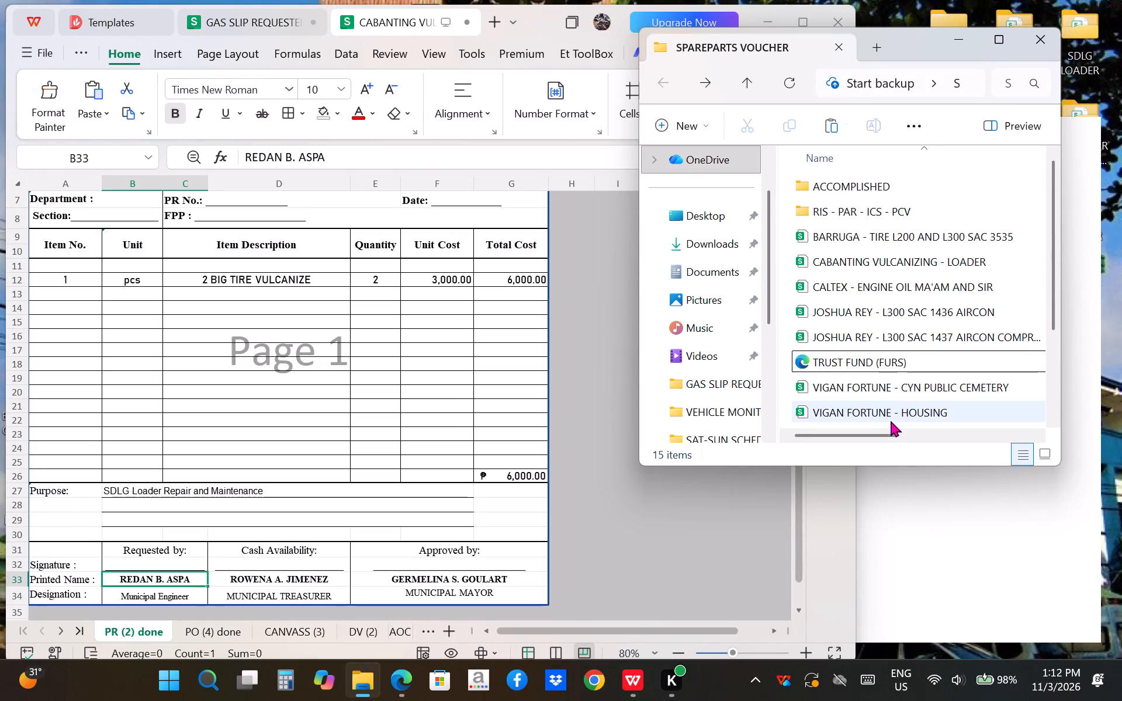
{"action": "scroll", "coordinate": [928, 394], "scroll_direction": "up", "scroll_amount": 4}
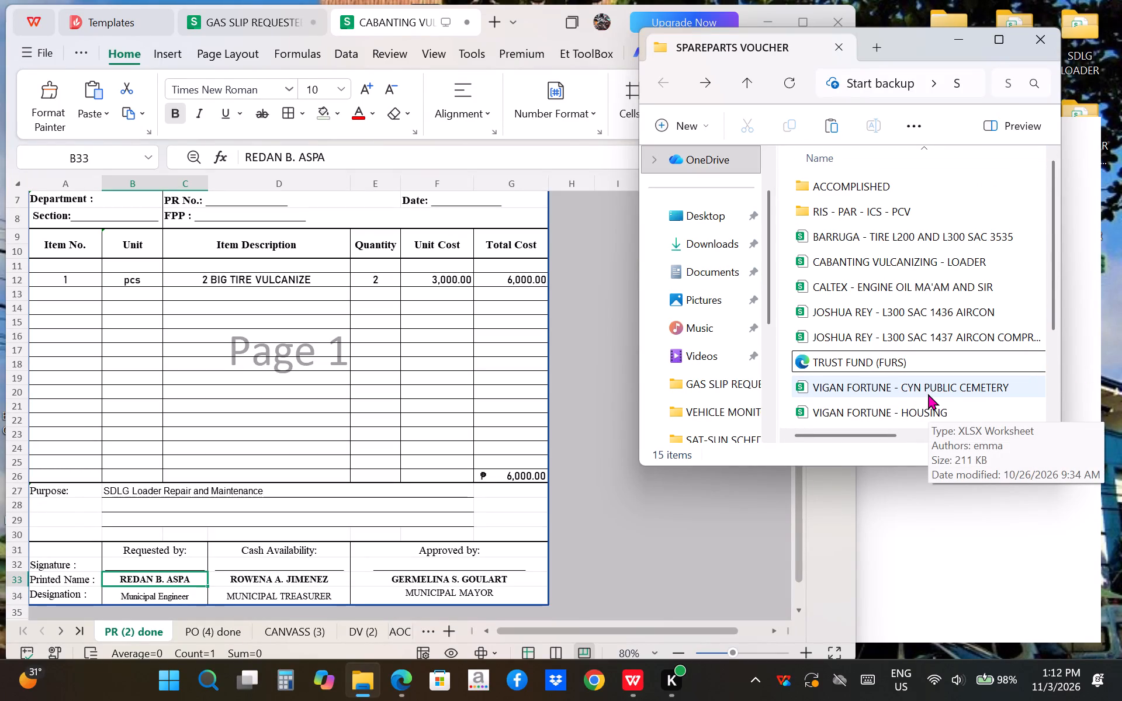
In the PR (2) done sheet's Requested by block, enter the new signatory's name with suffix EnP. and widen column C to fit.
{"action": "left_click", "coordinate": [629, 526]}
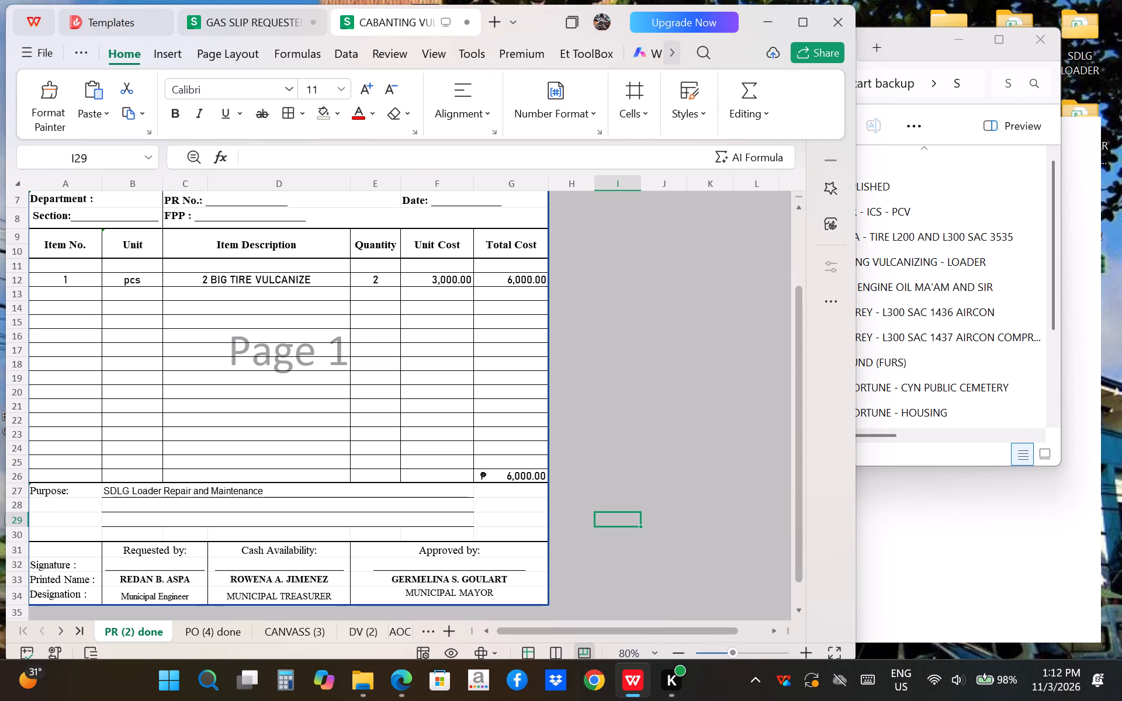
{"action": "left_click", "coordinate": [159, 578]}
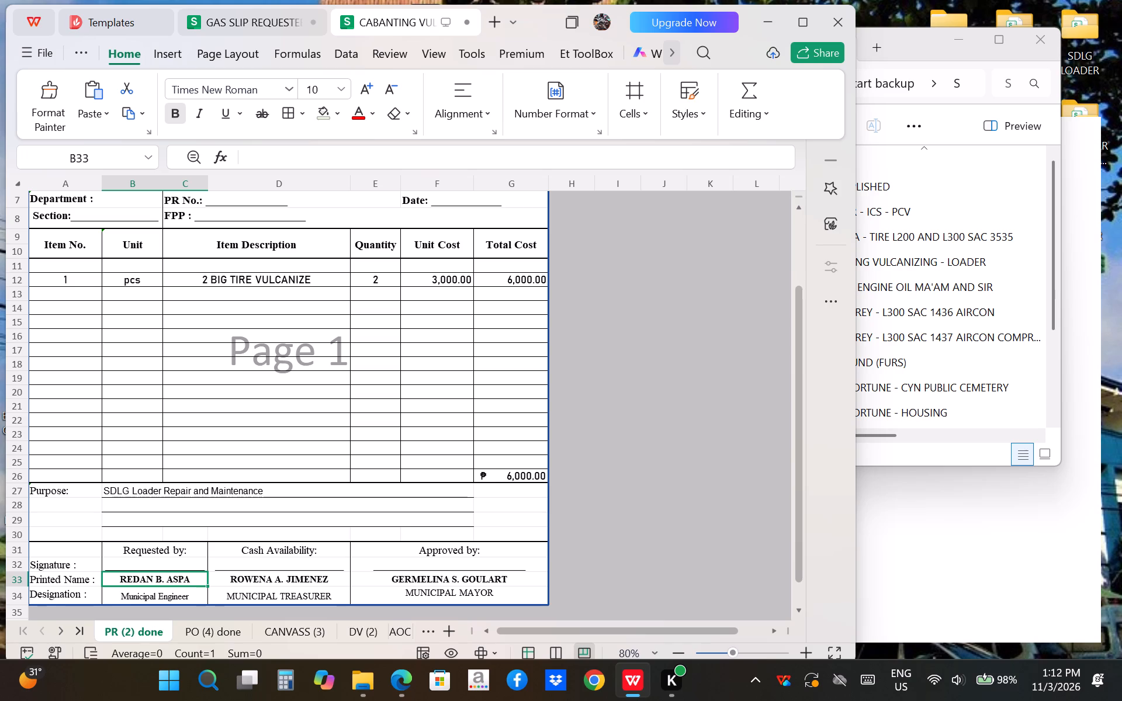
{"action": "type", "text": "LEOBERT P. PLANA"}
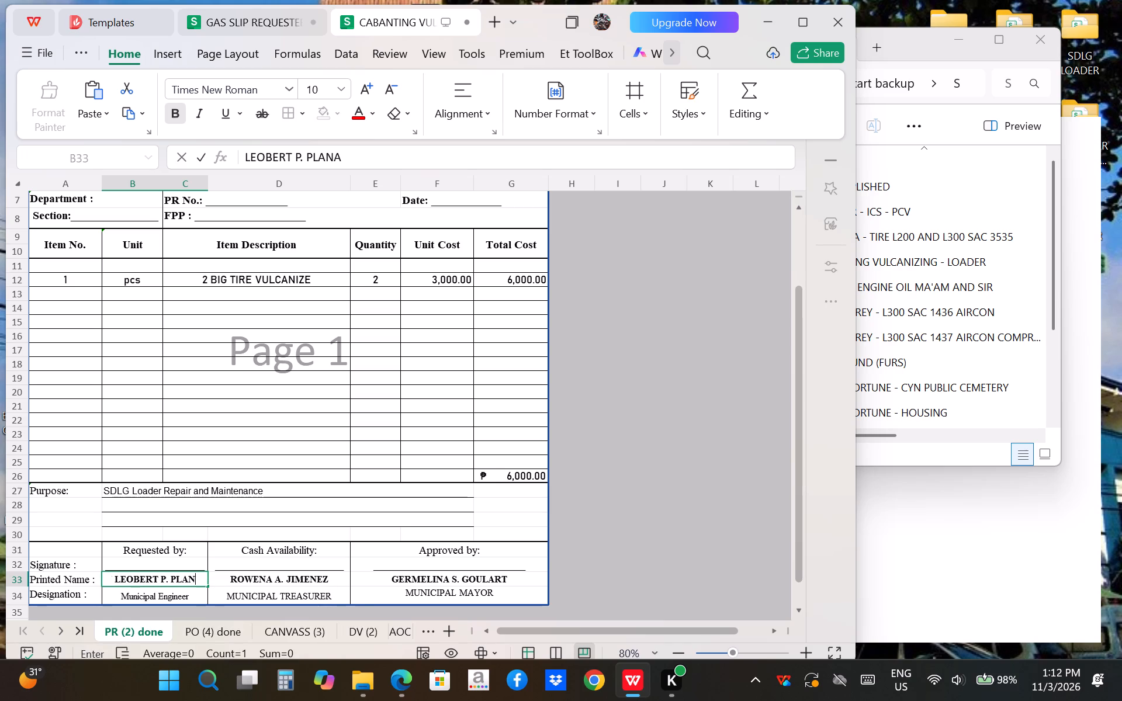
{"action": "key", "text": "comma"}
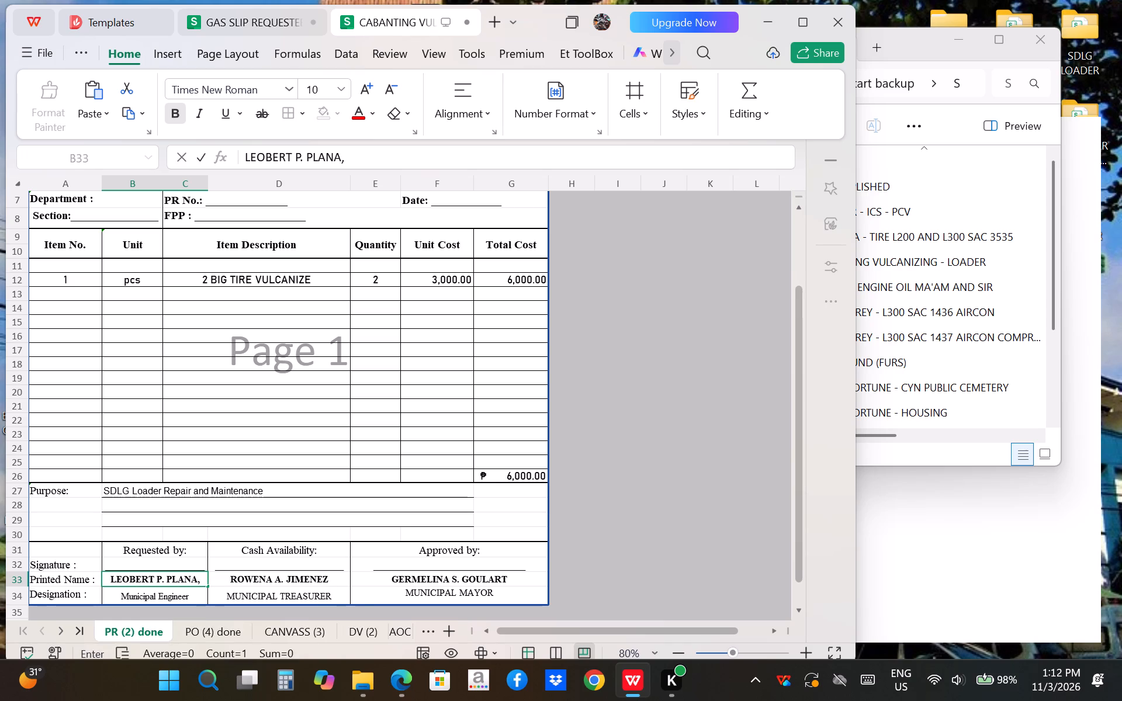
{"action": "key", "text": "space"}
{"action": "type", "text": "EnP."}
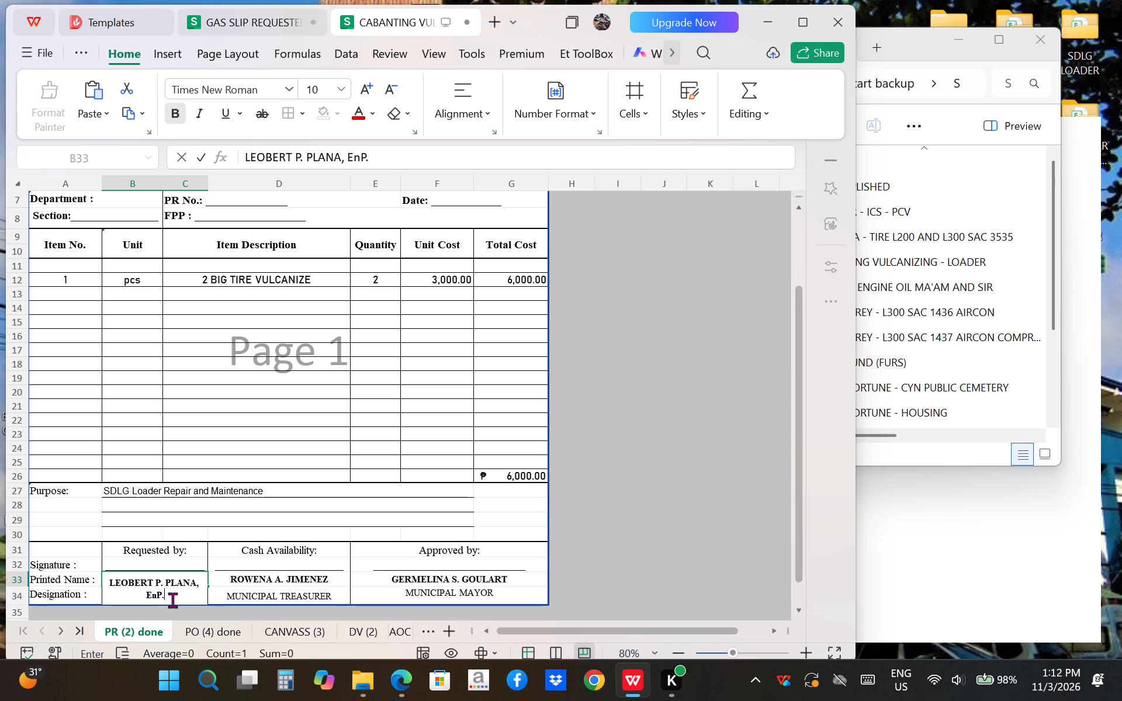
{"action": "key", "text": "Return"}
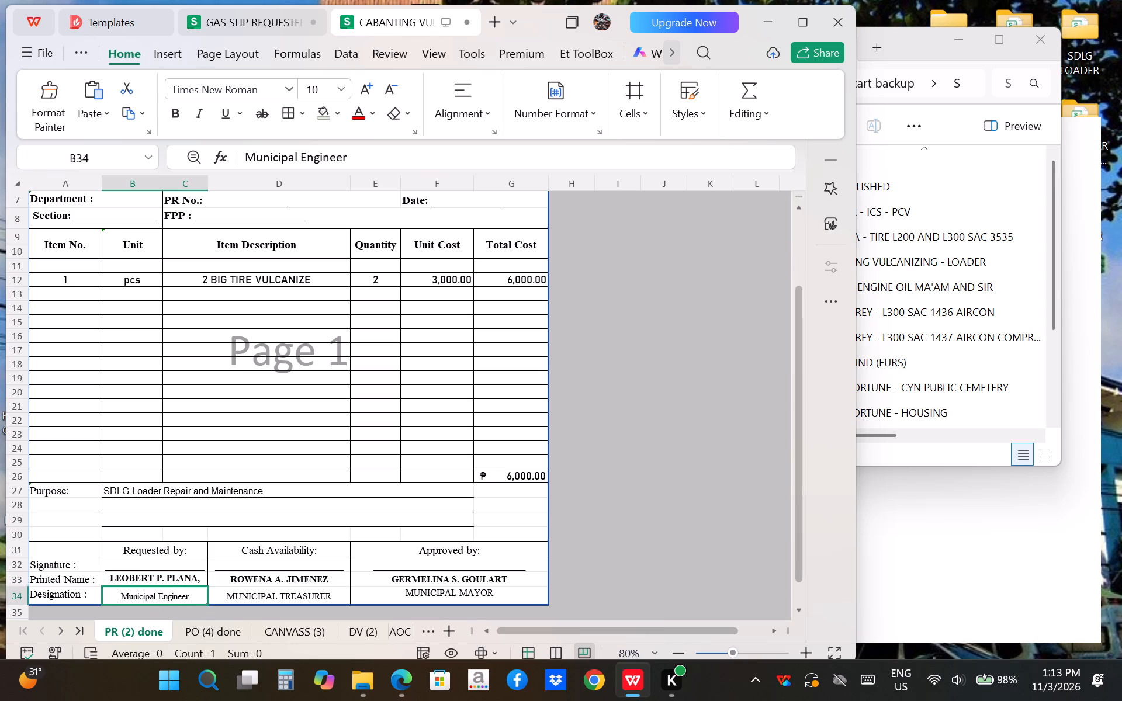
{"action": "left_click_drag", "start_coordinate": [207, 179], "coordinate": [213, 189]}
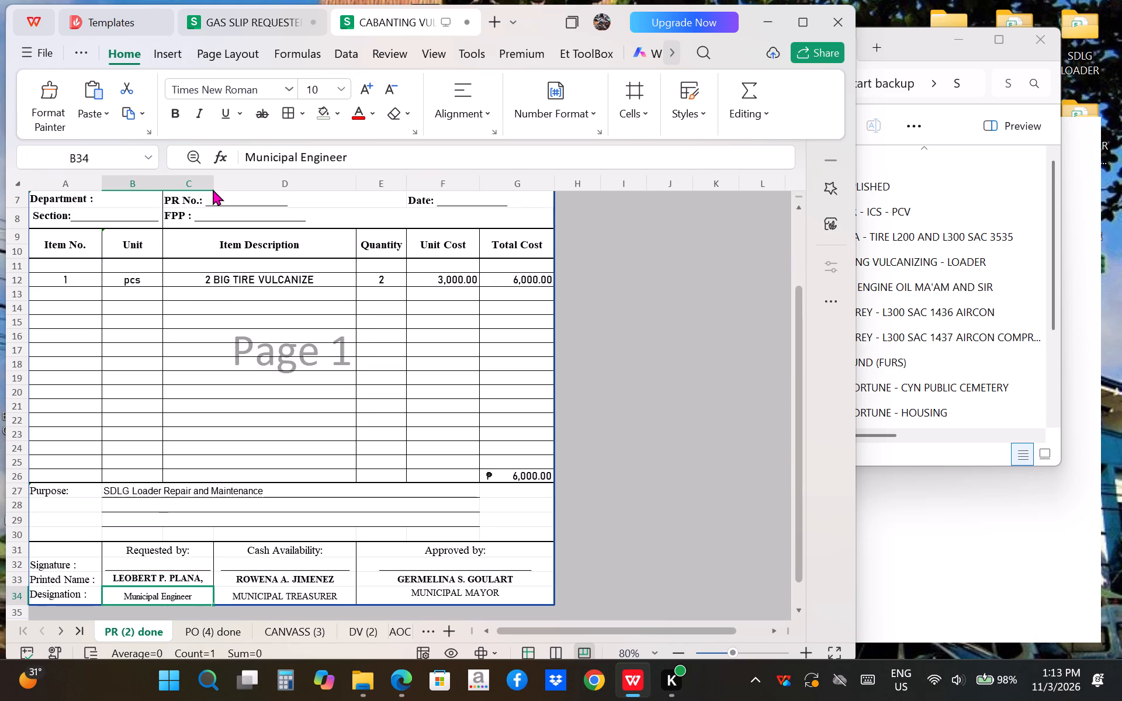
{"action": "left_click_drag", "start_coordinate": [213, 185], "coordinate": [221, 191]}
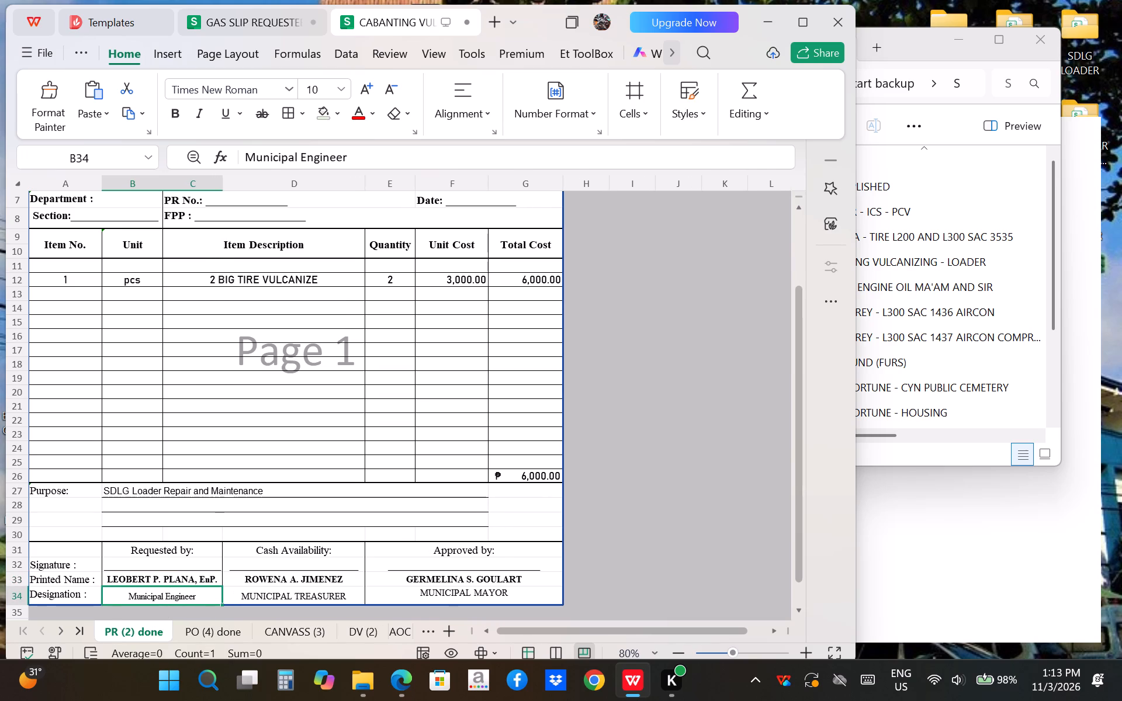
Set the designation under the Requested by signatory on the PR sheet to MPDC.
{"action": "left_click", "coordinate": [161, 601]}
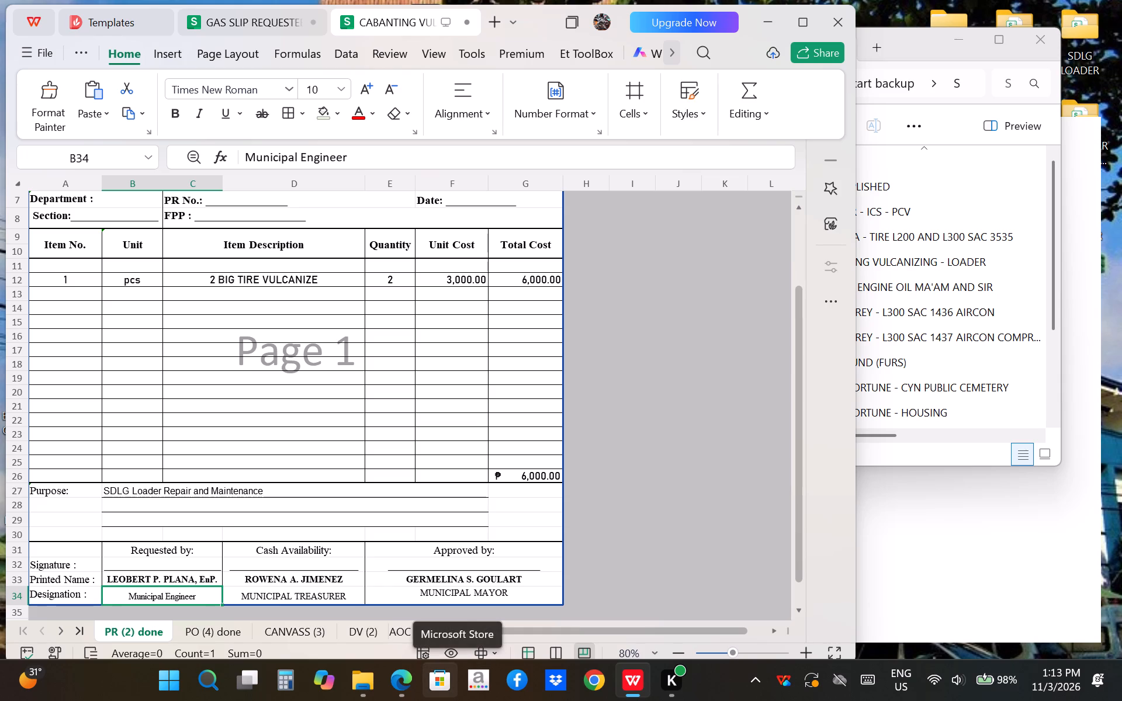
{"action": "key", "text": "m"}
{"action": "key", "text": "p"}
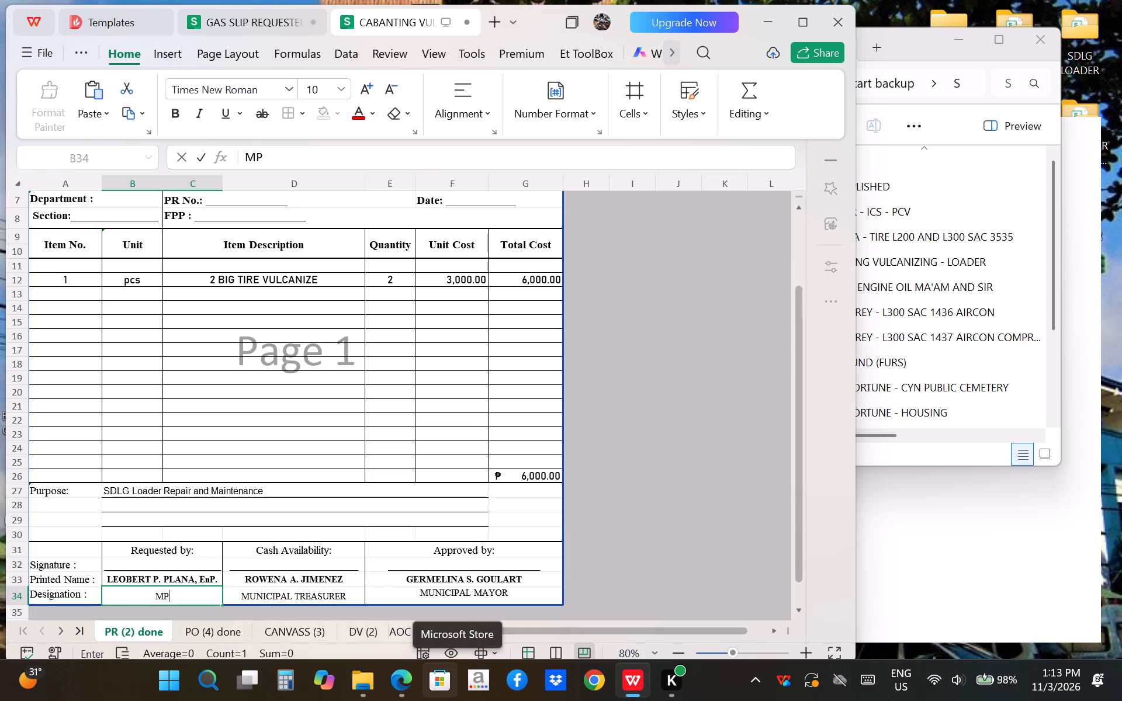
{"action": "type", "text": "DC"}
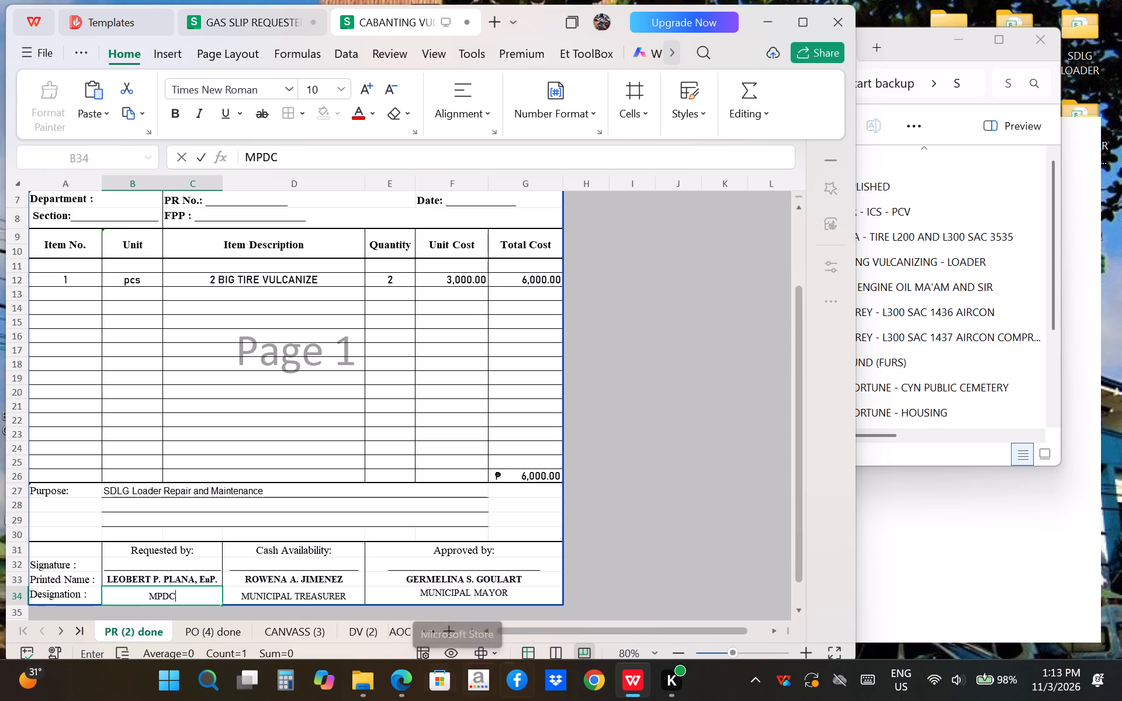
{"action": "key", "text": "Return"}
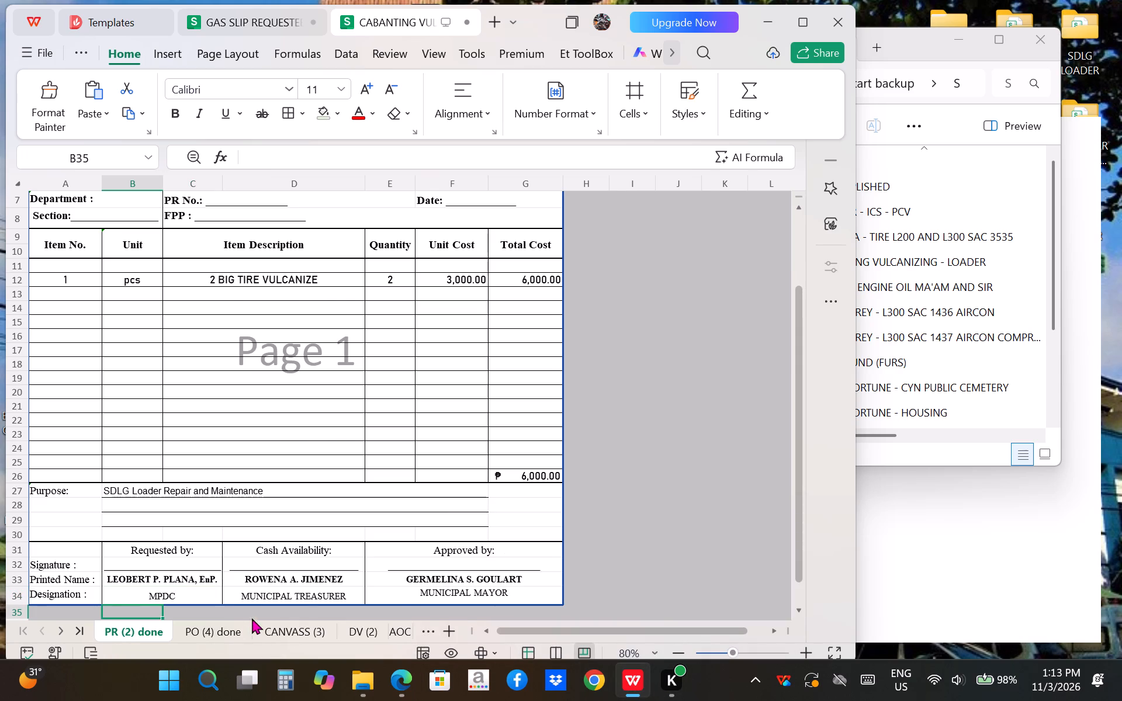
Check the PO (4) done sheet's item row, total amount and signatory sections, glancing at the CANVASS (3) sheet.
{"action": "left_click", "coordinate": [240, 628]}
{"action": "scroll", "coordinate": [236, 578], "scroll_direction": "down", "scroll_amount": 5}
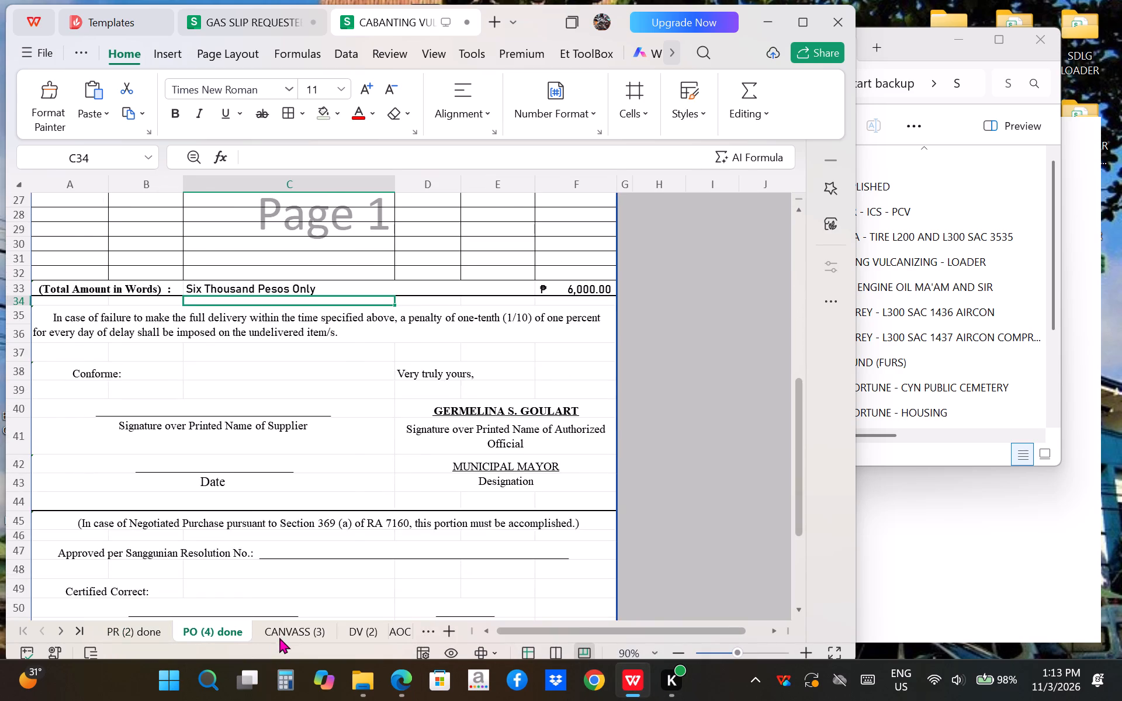
{"action": "left_click", "coordinate": [284, 629]}
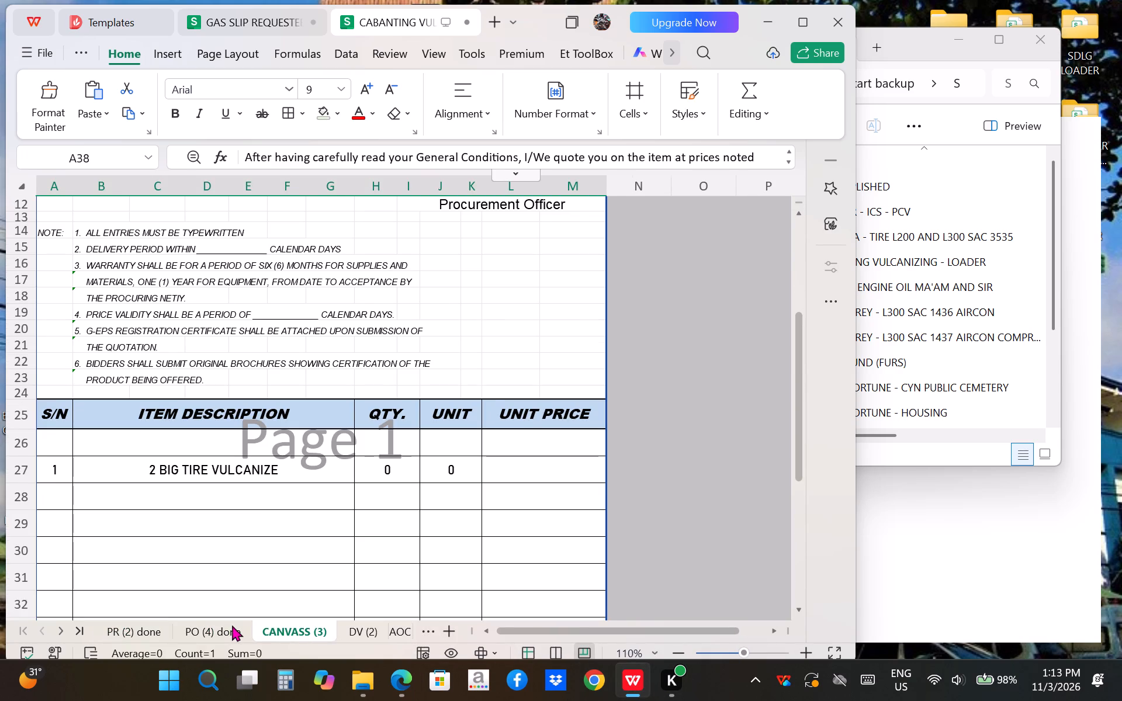
{"action": "left_click", "coordinate": [232, 625]}
{"action": "scroll", "coordinate": [330, 529], "scroll_direction": "up", "scroll_amount": 6}
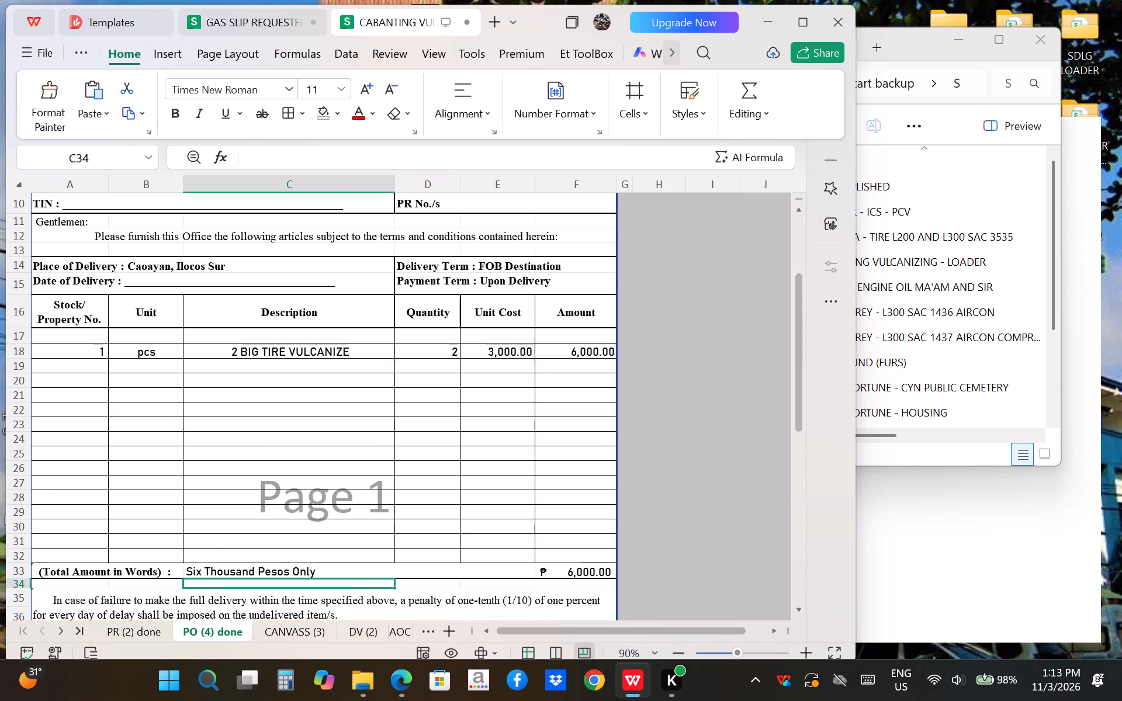
{"action": "scroll", "coordinate": [330, 529], "scroll_direction": "down", "scroll_amount": 3}
On the CANVASS (3) sheet, set the quantity of the 2 BIG TIRE VULCANIZE item to 2.
{"action": "left_click", "coordinate": [297, 637]}
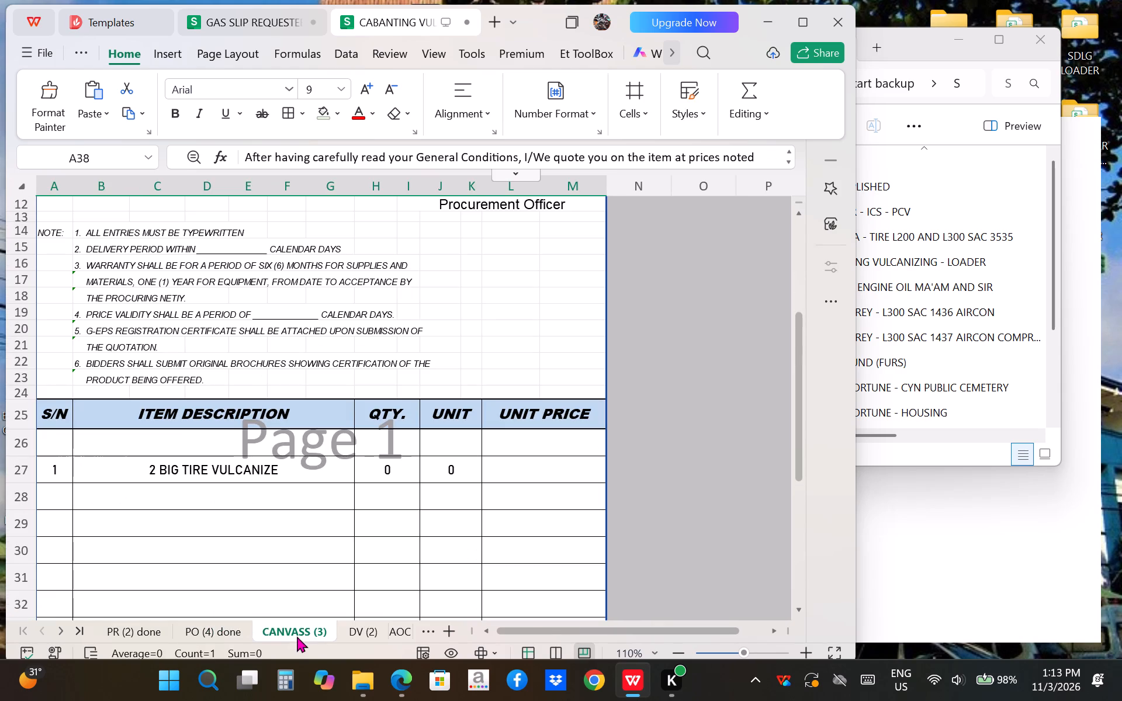
{"action": "scroll", "coordinate": [403, 557], "scroll_direction": "down", "scroll_amount": 5}
{"action": "scroll", "coordinate": [325, 563], "scroll_direction": "up", "scroll_amount": 3}
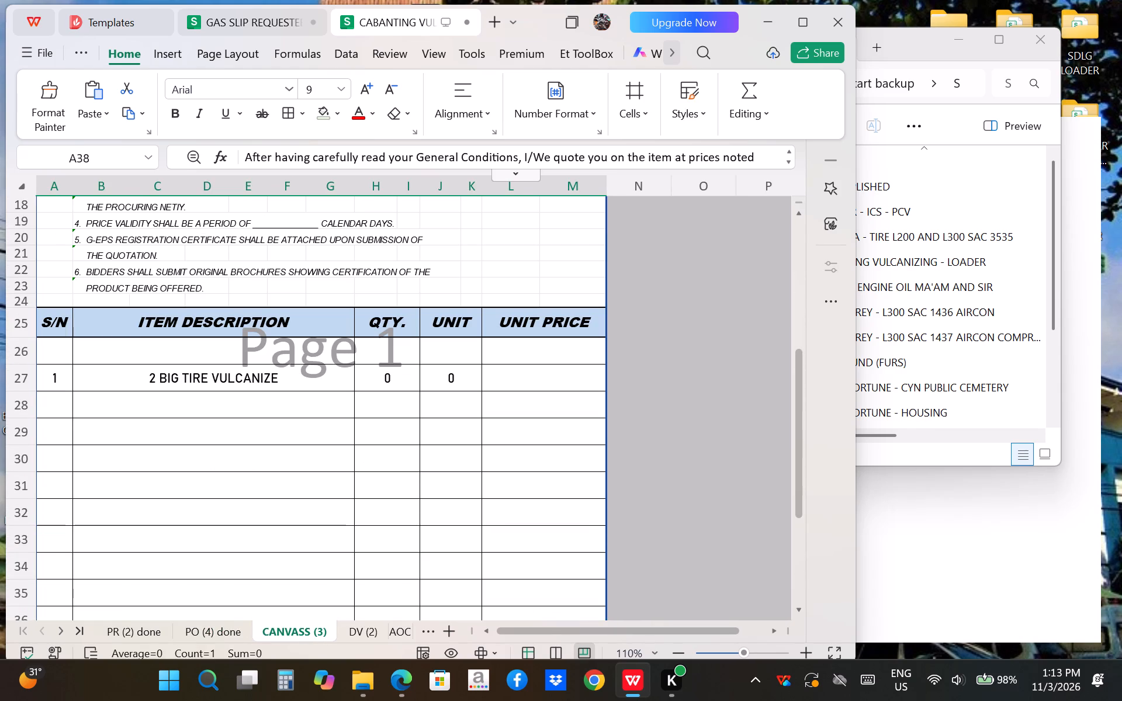
{"action": "left_click", "coordinate": [391, 378]}
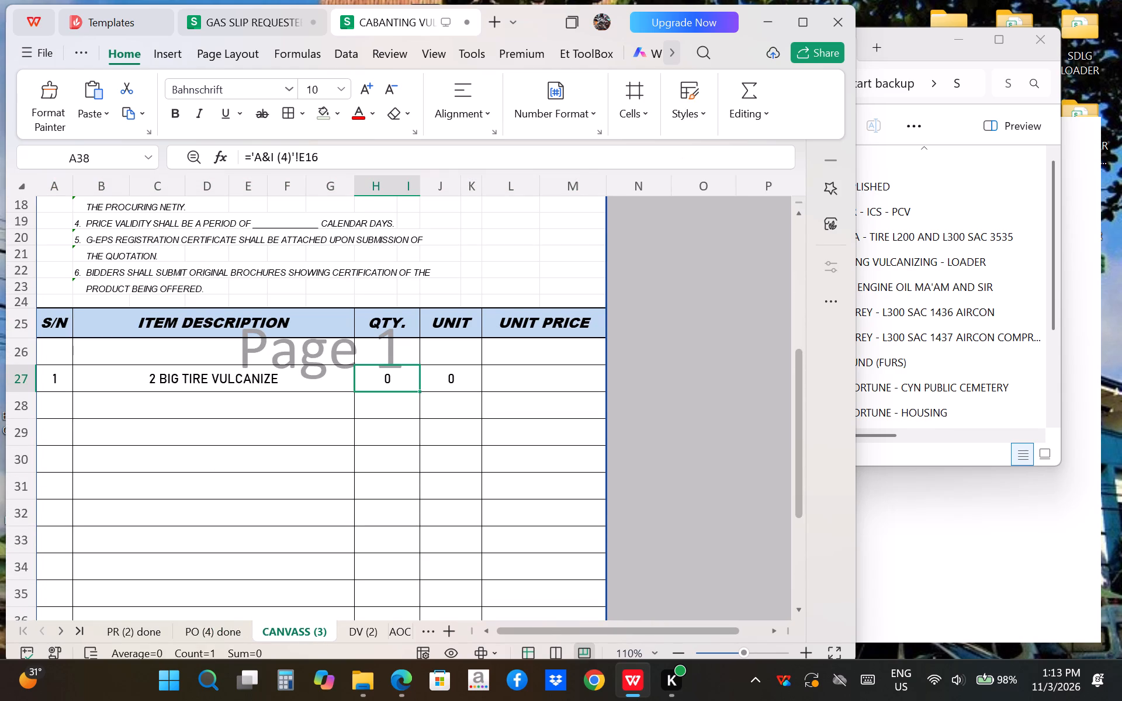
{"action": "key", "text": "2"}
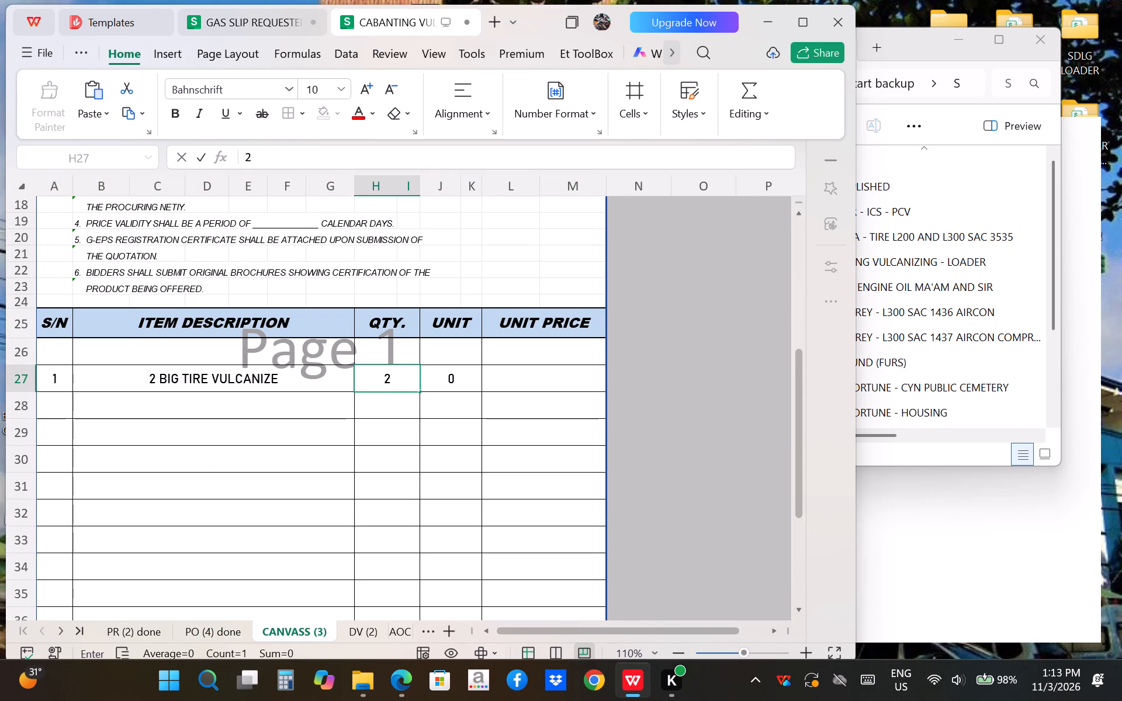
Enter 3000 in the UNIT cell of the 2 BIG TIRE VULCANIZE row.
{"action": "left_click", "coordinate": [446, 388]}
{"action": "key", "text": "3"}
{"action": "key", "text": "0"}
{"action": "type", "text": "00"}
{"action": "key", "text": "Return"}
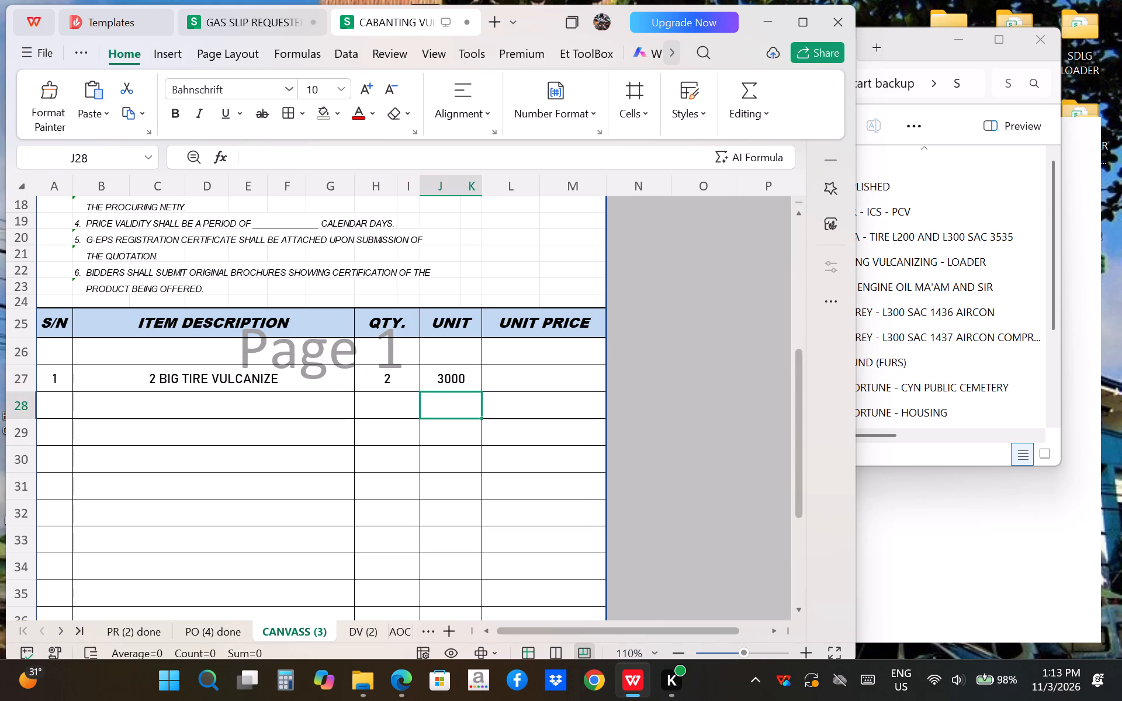
Set the UNIT entry of the 2 BIG TIRE VULCANIZE row to pcs.
{"action": "left_click", "coordinate": [449, 376]}
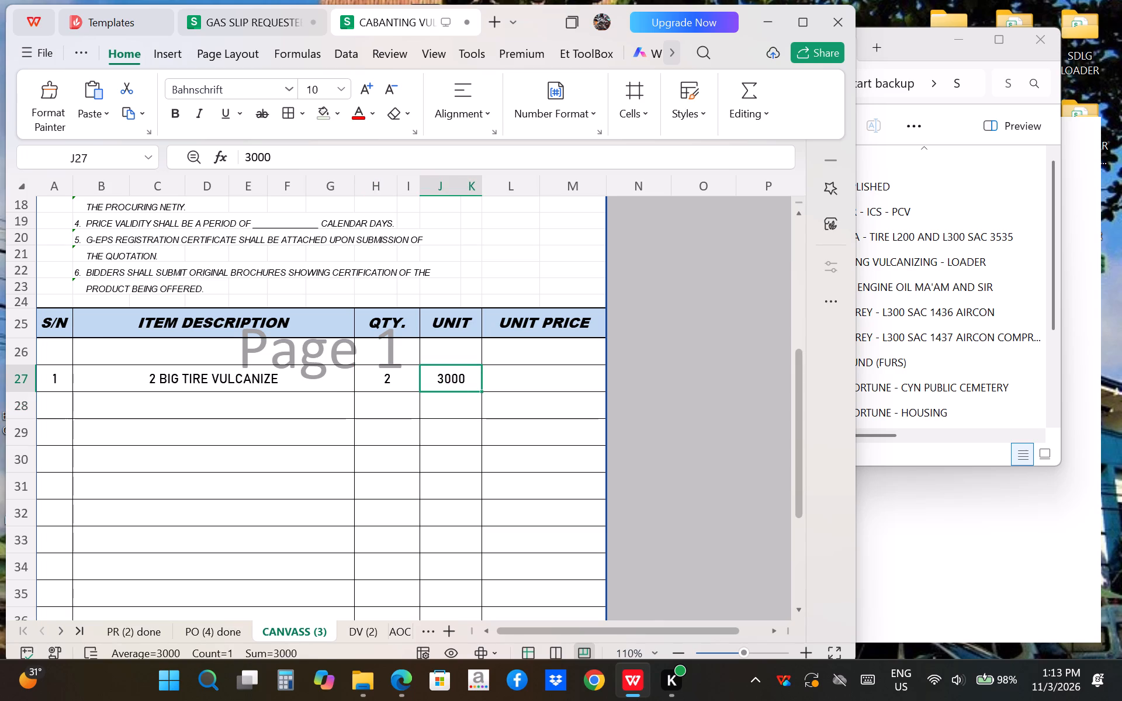
{"action": "key", "text": "BackSpace"}
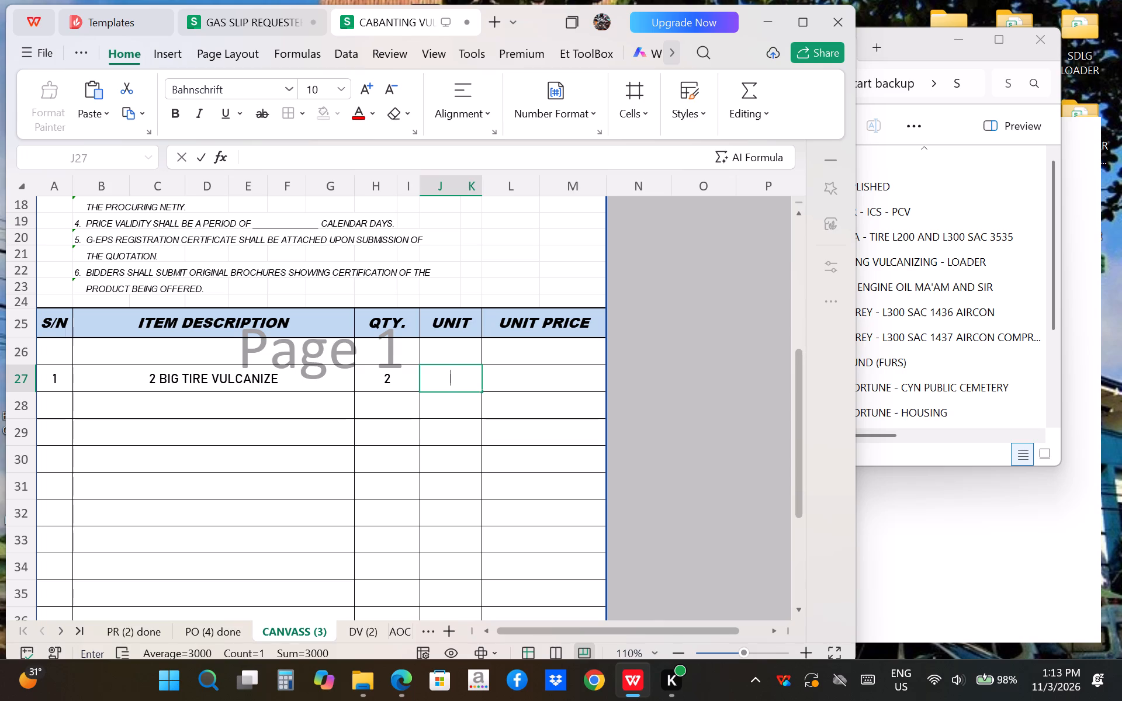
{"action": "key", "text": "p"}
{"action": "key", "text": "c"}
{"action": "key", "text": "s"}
{"action": "key", "text": "Return"}
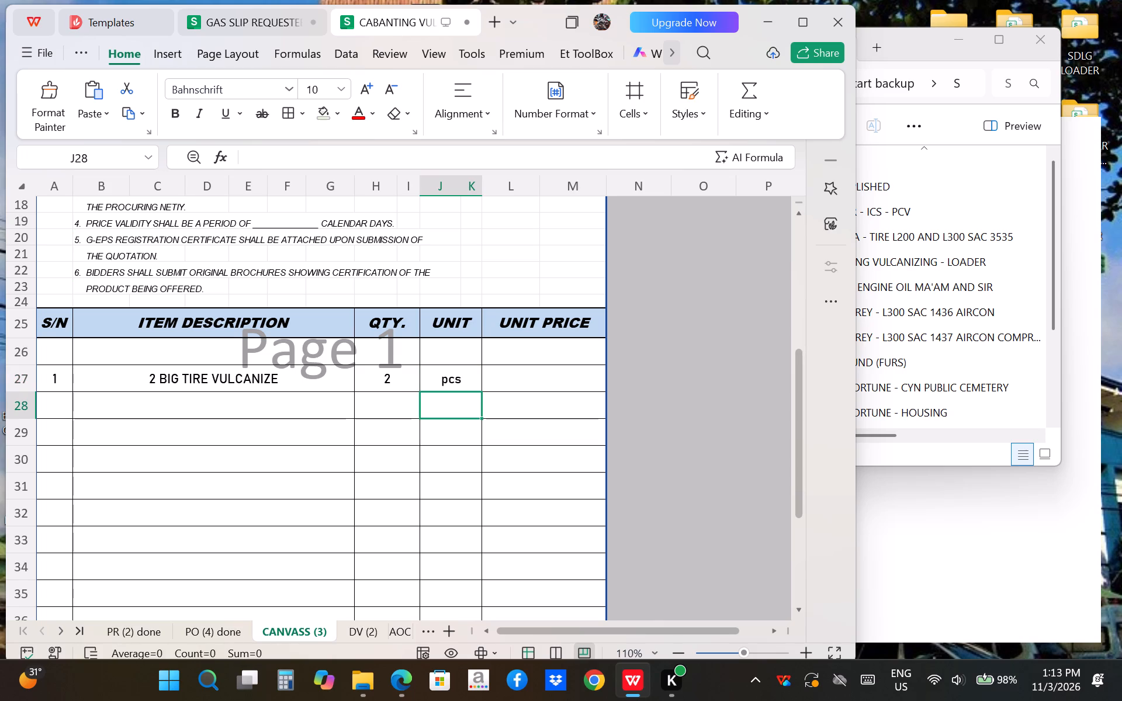
Check the rest of the canvass form and rename its sheet as CANVASS (3) done.
{"action": "scroll", "coordinate": [399, 462], "scroll_direction": "down", "scroll_amount": 3}
{"action": "scroll", "coordinate": [342, 683], "scroll_direction": "down", "scroll_amount": 2}
{"action": "double_click", "coordinate": [324, 627]}
{"action": "left_click", "coordinate": [327, 629]}
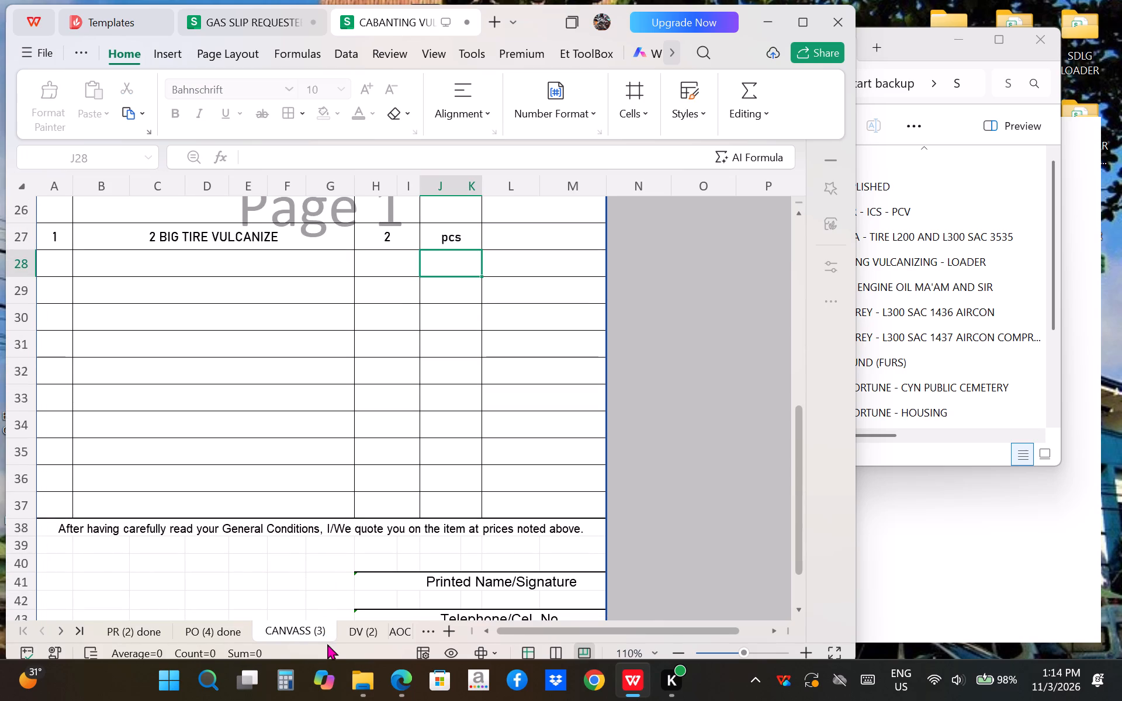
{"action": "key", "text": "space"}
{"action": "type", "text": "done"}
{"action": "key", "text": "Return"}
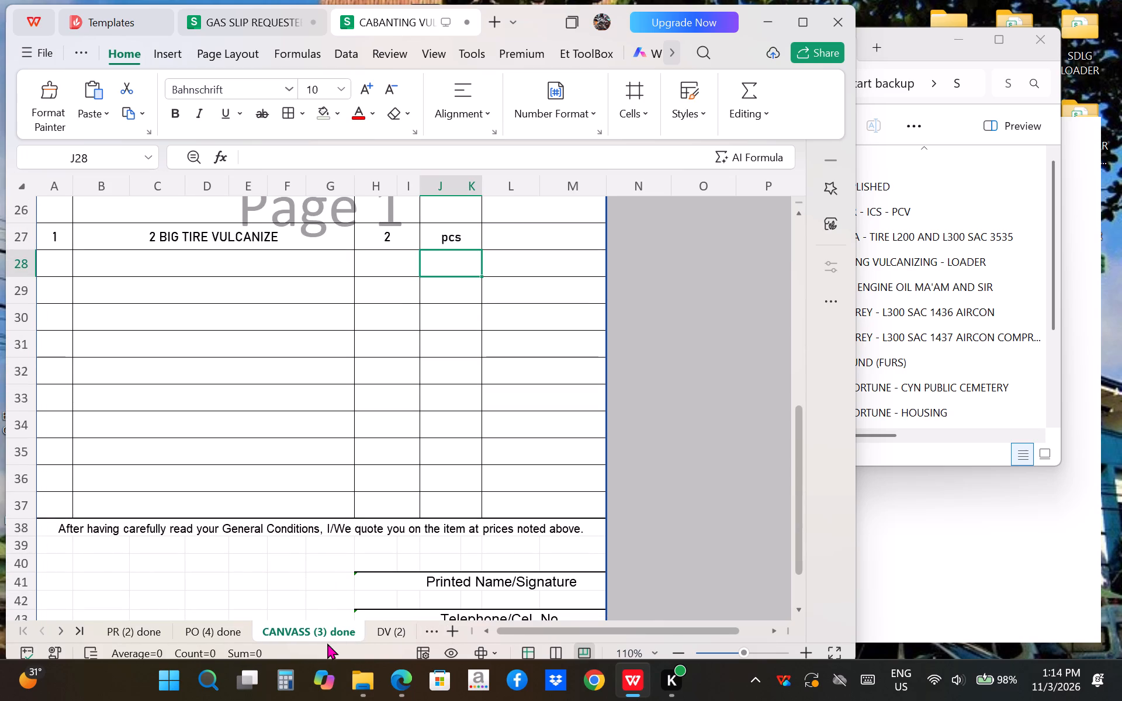
Open the DV (2) sheet to review its particulars, amounts and certifying signatories.
{"action": "left_click", "coordinate": [382, 630]}
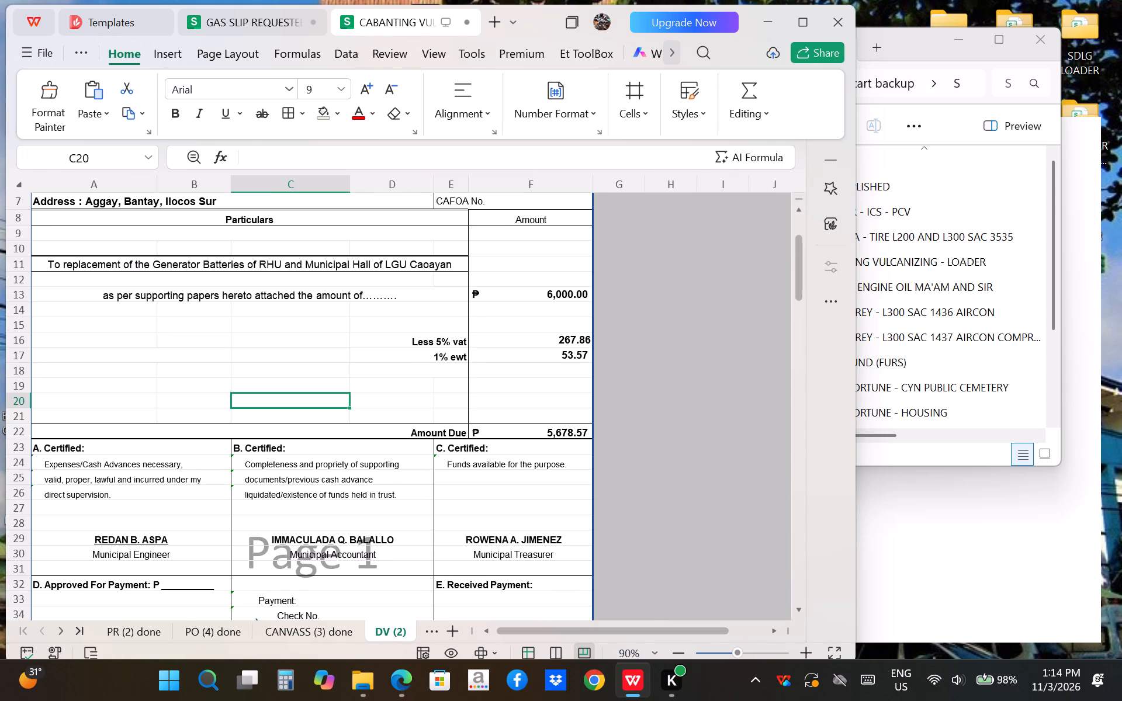
{"action": "left_click", "coordinate": [64, 626]}
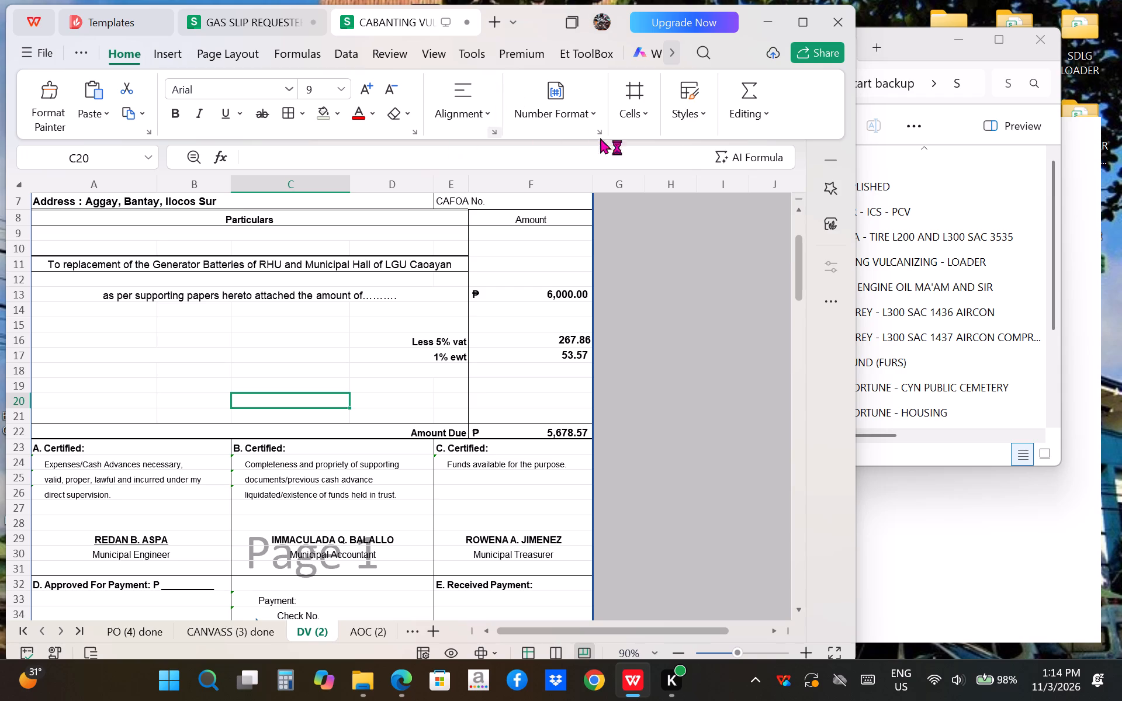
In File Explorer, go to the ACCOMPLISHED folder and open the VOUCHER - ELDRIN TIRE workbook.
{"action": "left_click", "coordinate": [956, 203]}
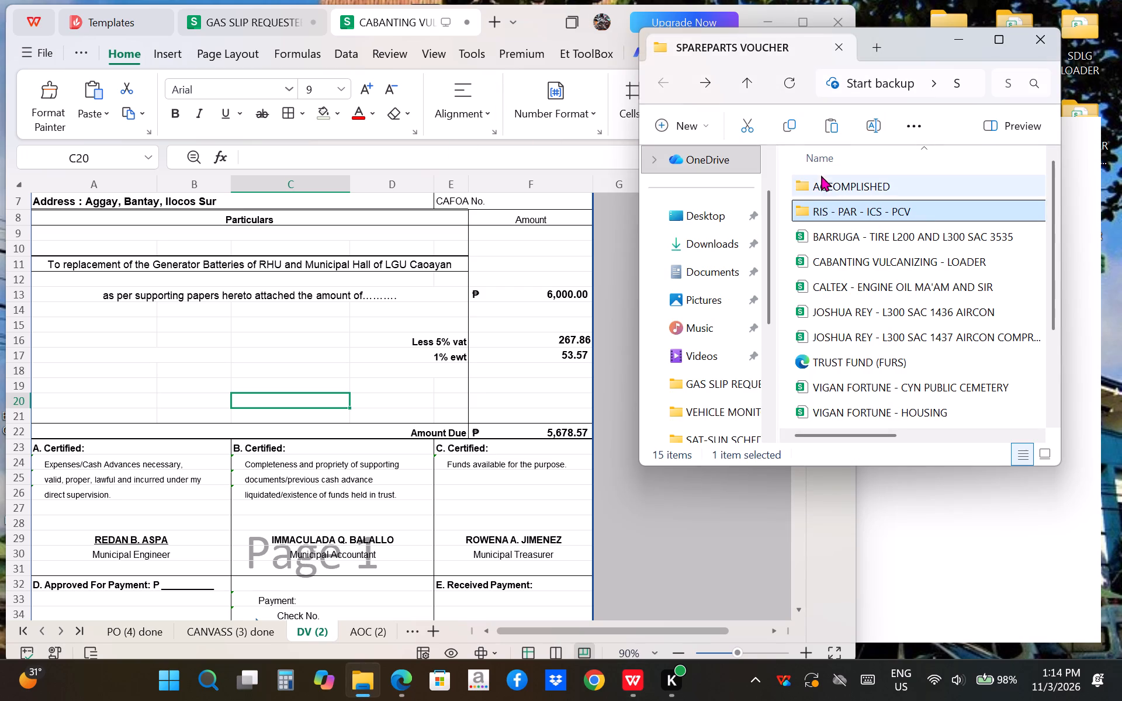
{"action": "double_click", "coordinate": [819, 180]}
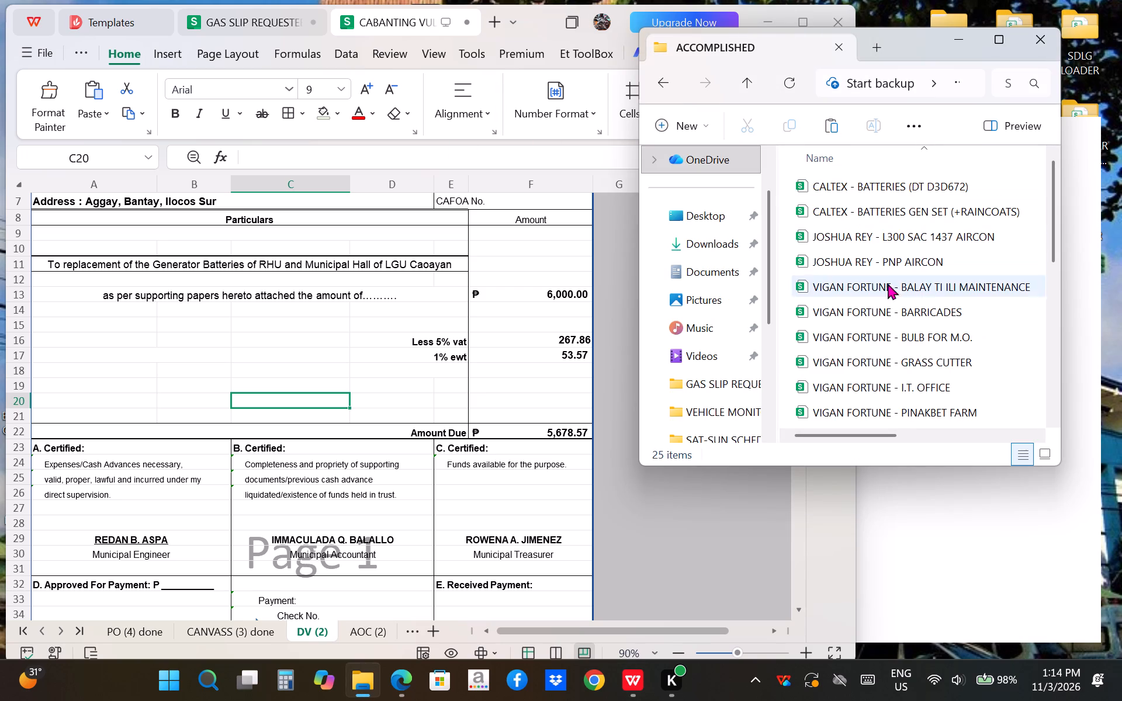
{"action": "scroll", "coordinate": [920, 376], "scroll_direction": "down", "scroll_amount": 1}
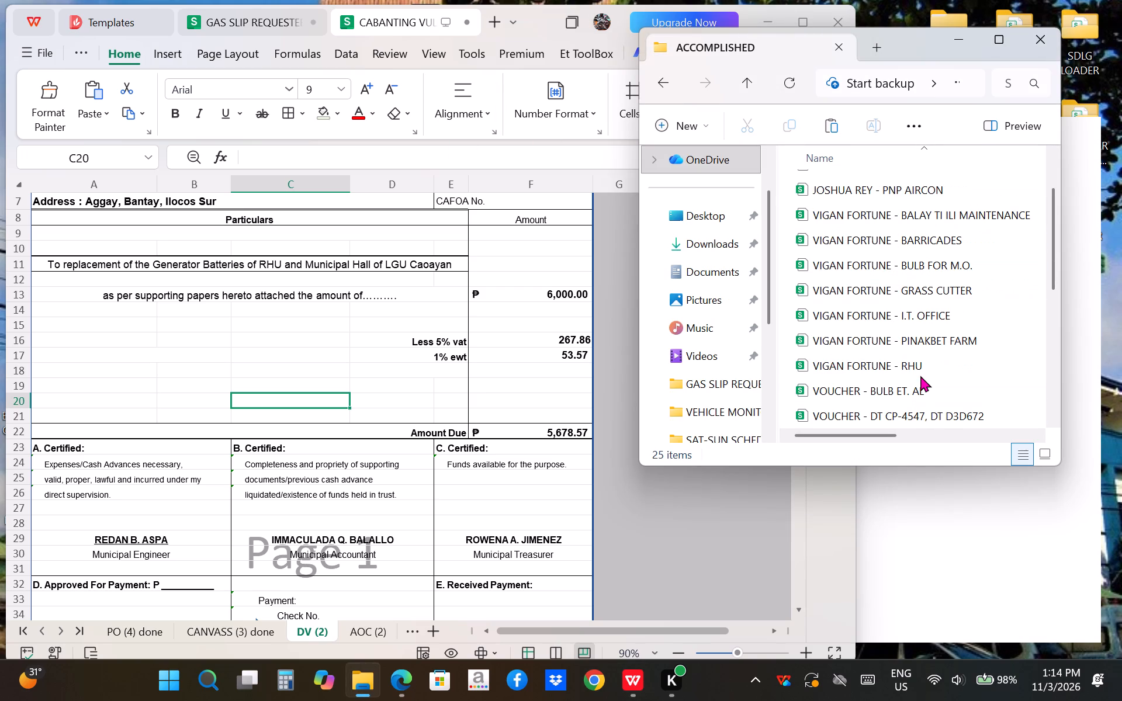
{"action": "scroll", "coordinate": [958, 319], "scroll_direction": "down", "scroll_amount": 1}
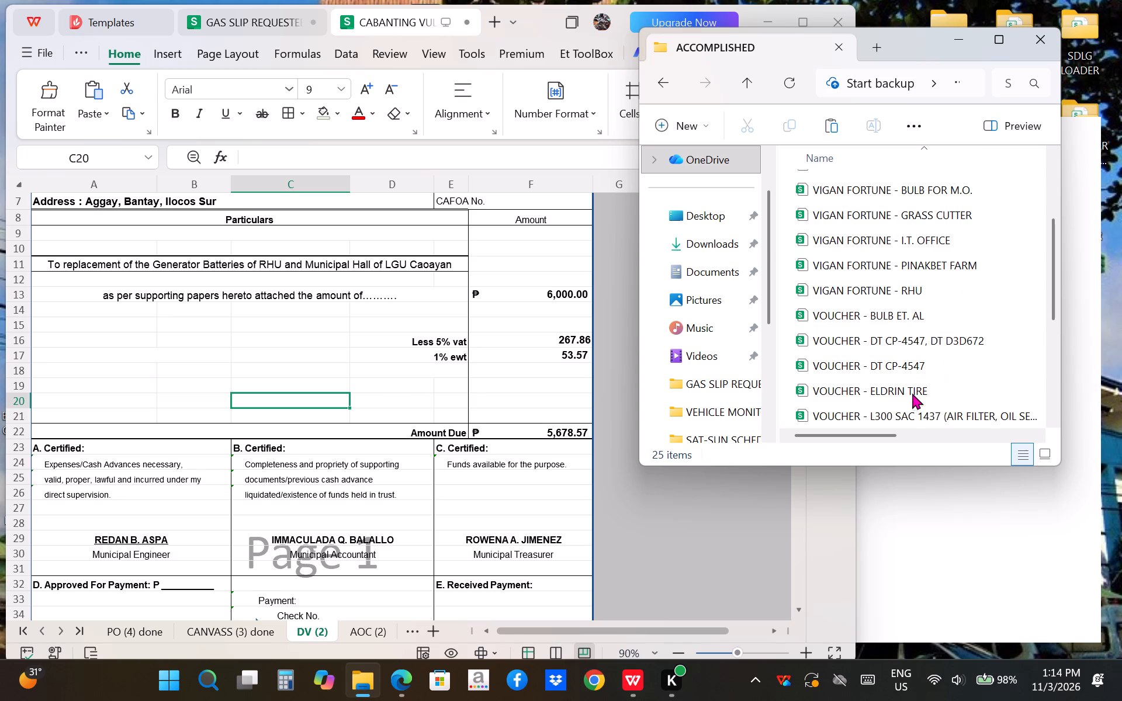
{"action": "scroll", "coordinate": [907, 387], "scroll_direction": "down", "scroll_amount": 1}
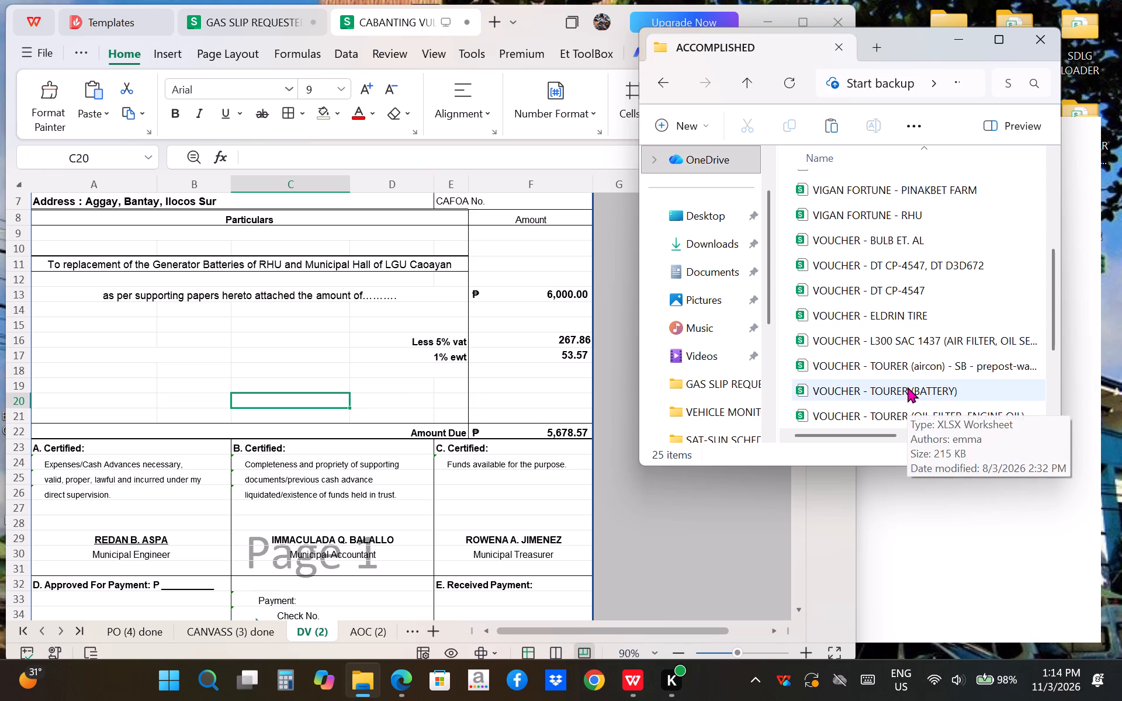
{"action": "double_click", "coordinate": [914, 309]}
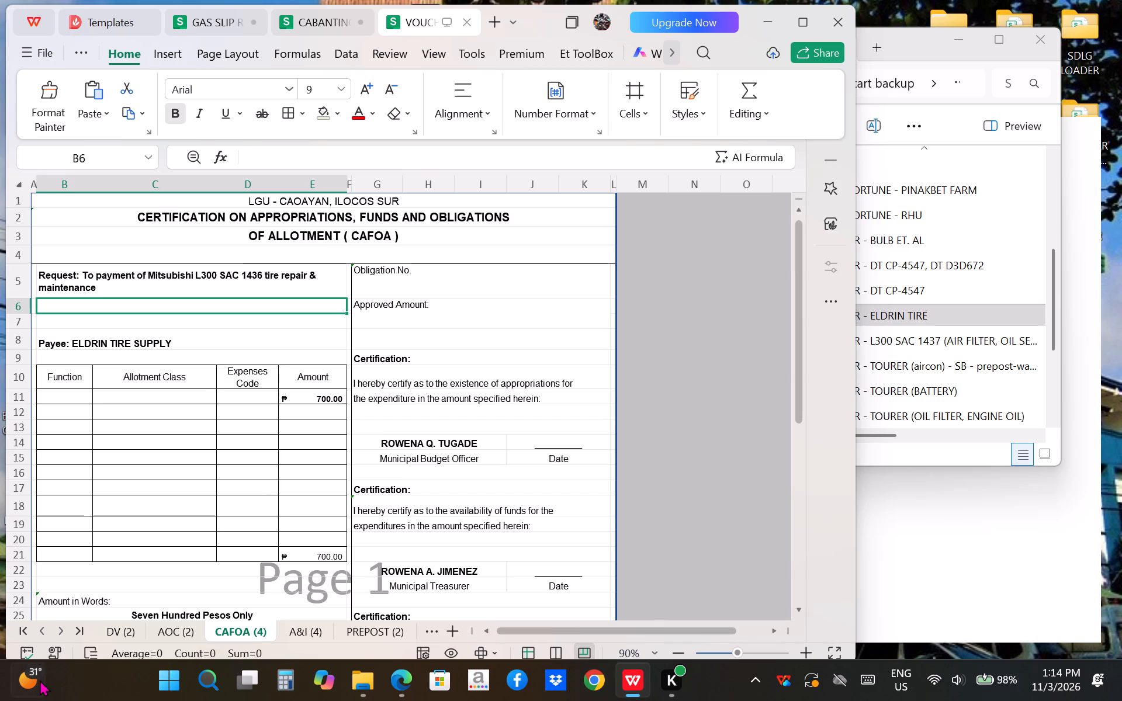
Review the ELDRIN TIRE voucher's PR (2), PO (4), CANVASS (3), DV (2) and AOC (2) sheets for item entries, supplier, purpose and signatories.
{"action": "left_click", "coordinate": [27, 629]}
{"action": "left_click", "coordinate": [109, 626]}
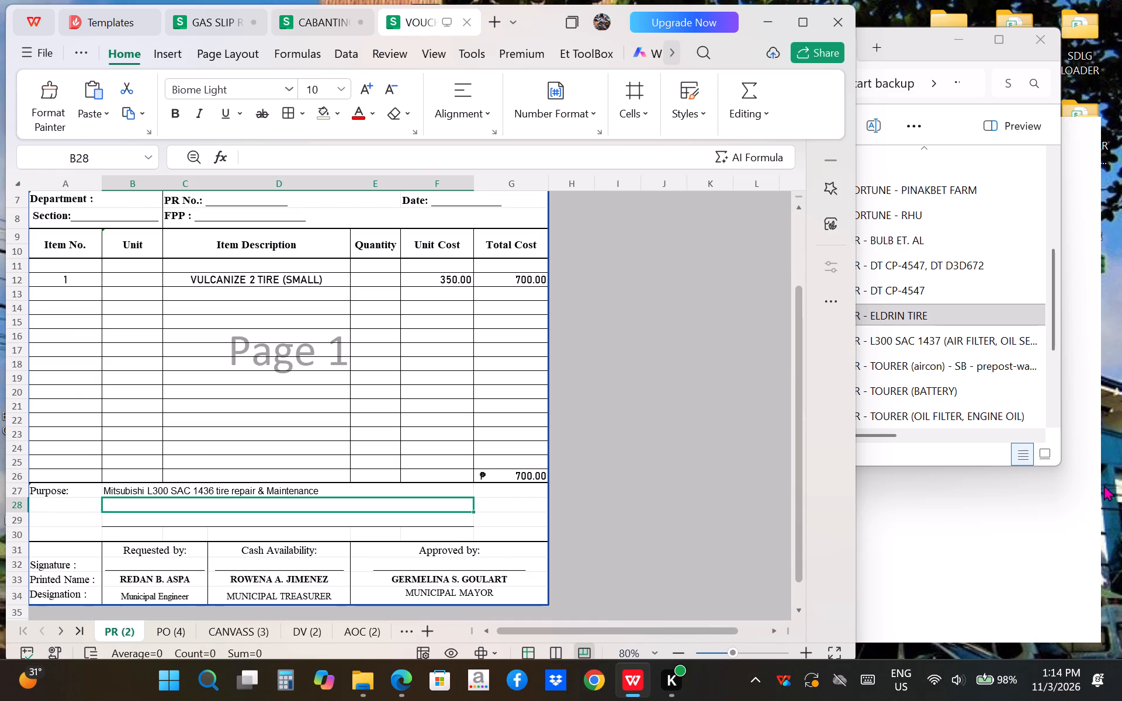
{"action": "left_click", "coordinate": [170, 631]}
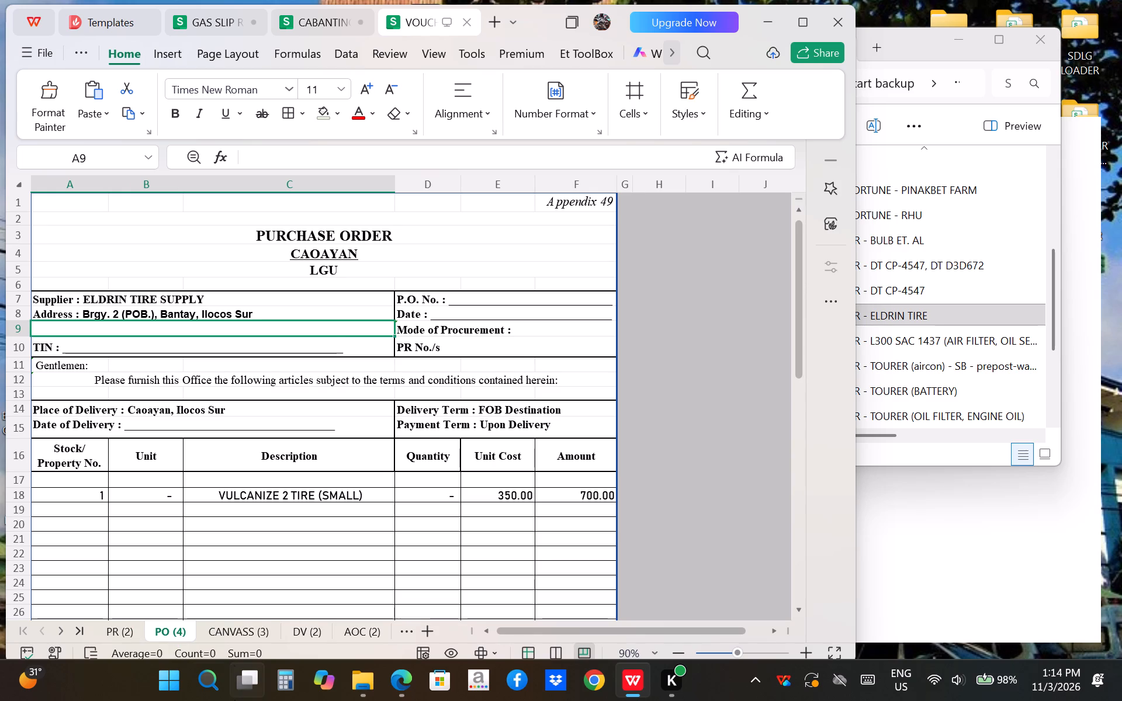
{"action": "left_click", "coordinate": [238, 636]}
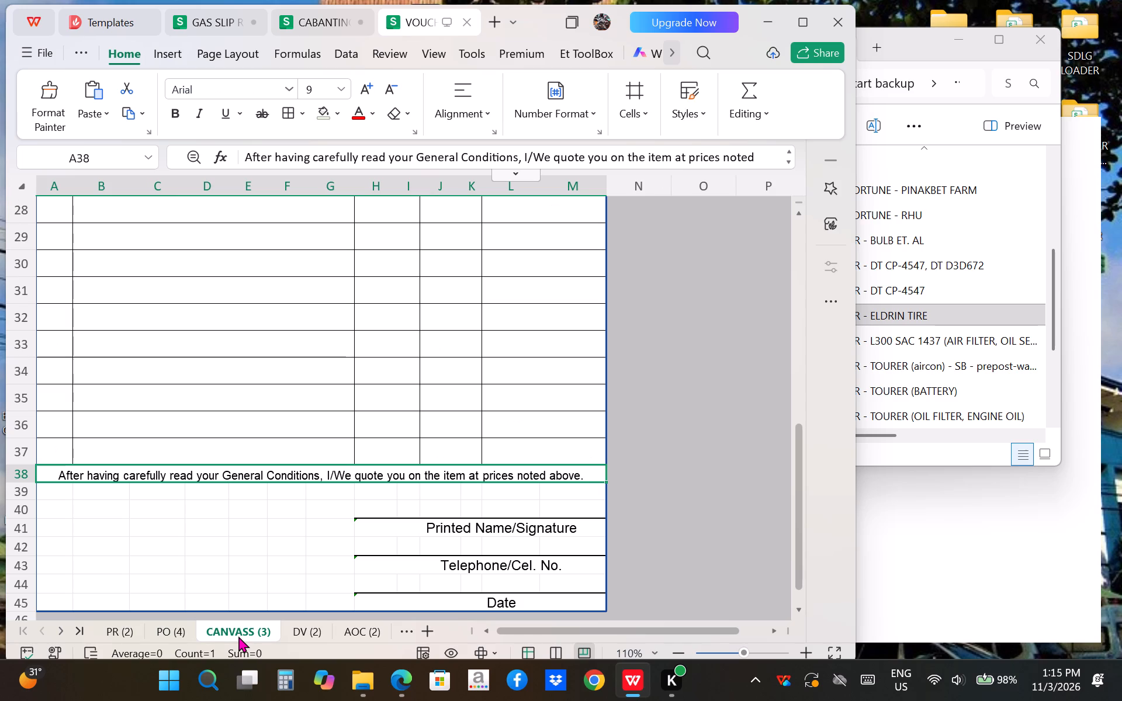
{"action": "scroll", "coordinate": [261, 548], "scroll_direction": "up", "scroll_amount": 5}
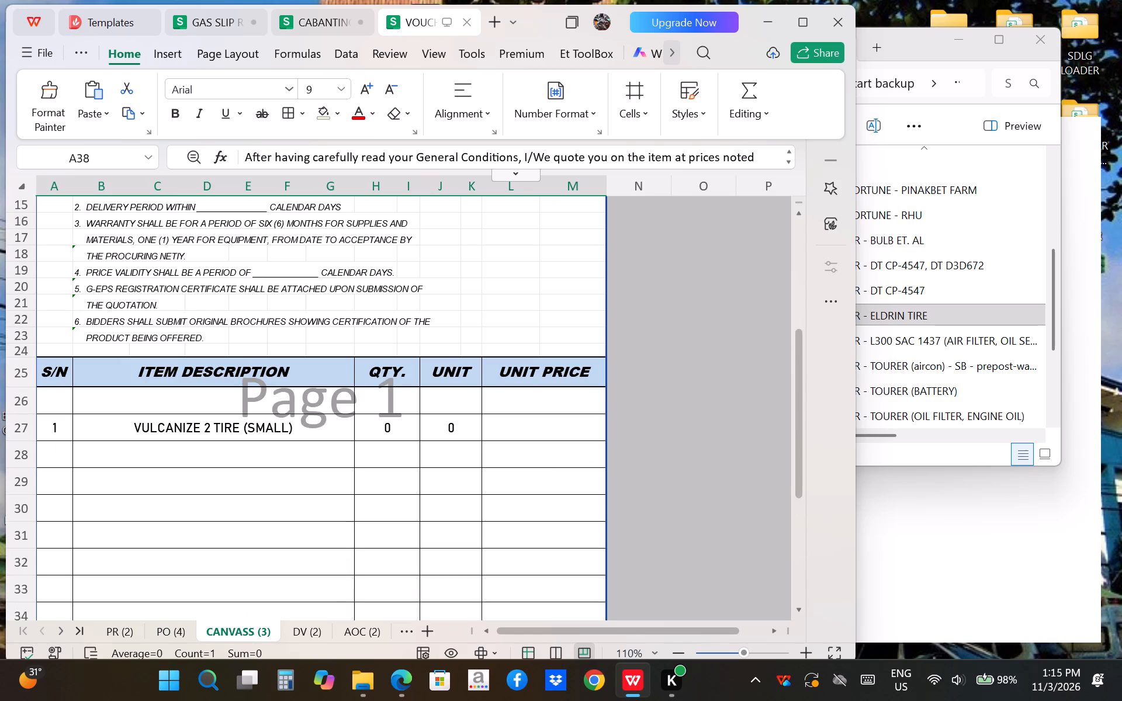
{"action": "left_click", "coordinate": [299, 634]}
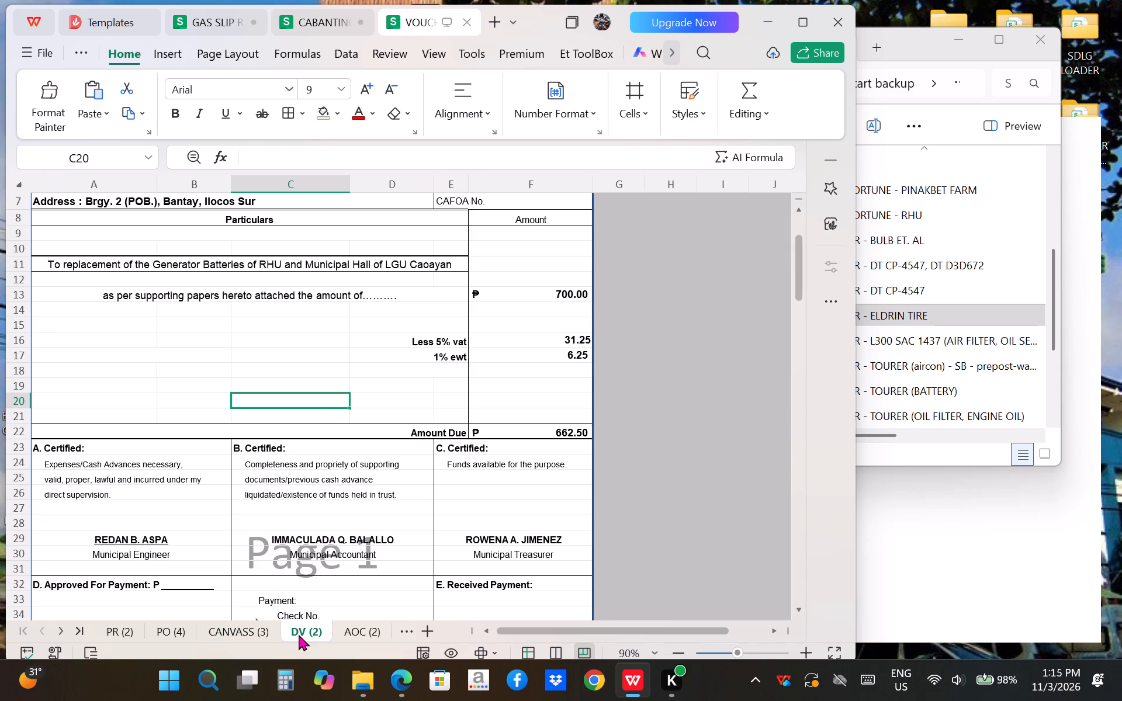
{"action": "scroll", "coordinate": [289, 527], "scroll_direction": "up", "scroll_amount": 2}
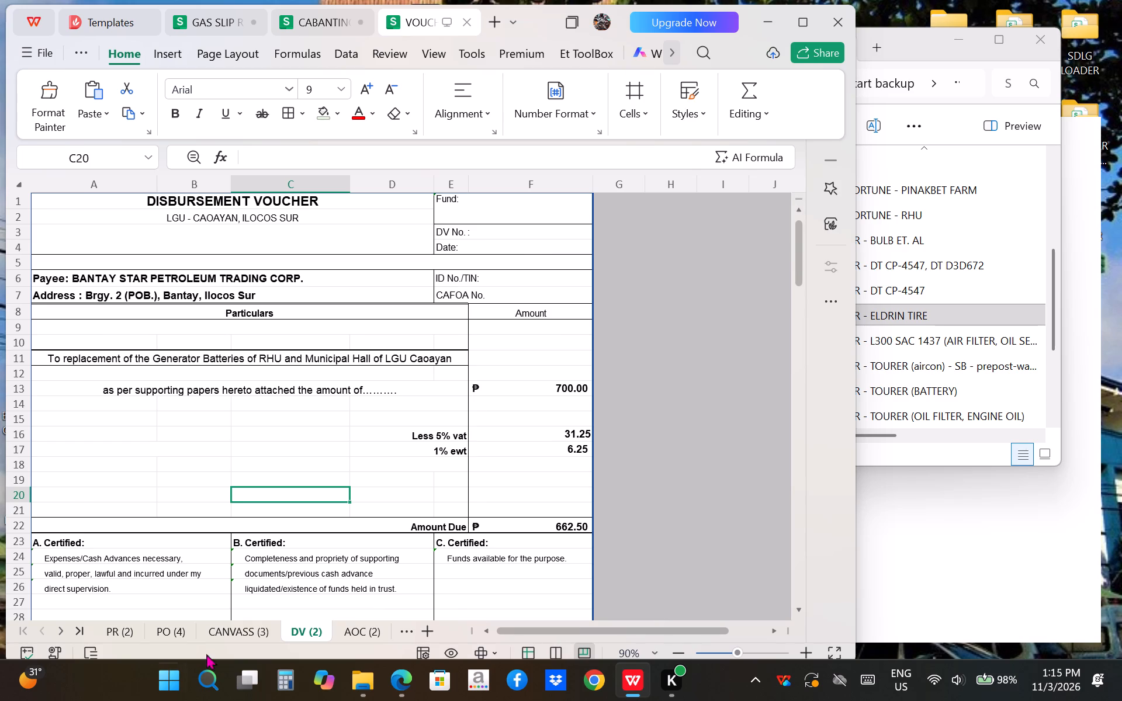
{"action": "left_click", "coordinate": [106, 636]}
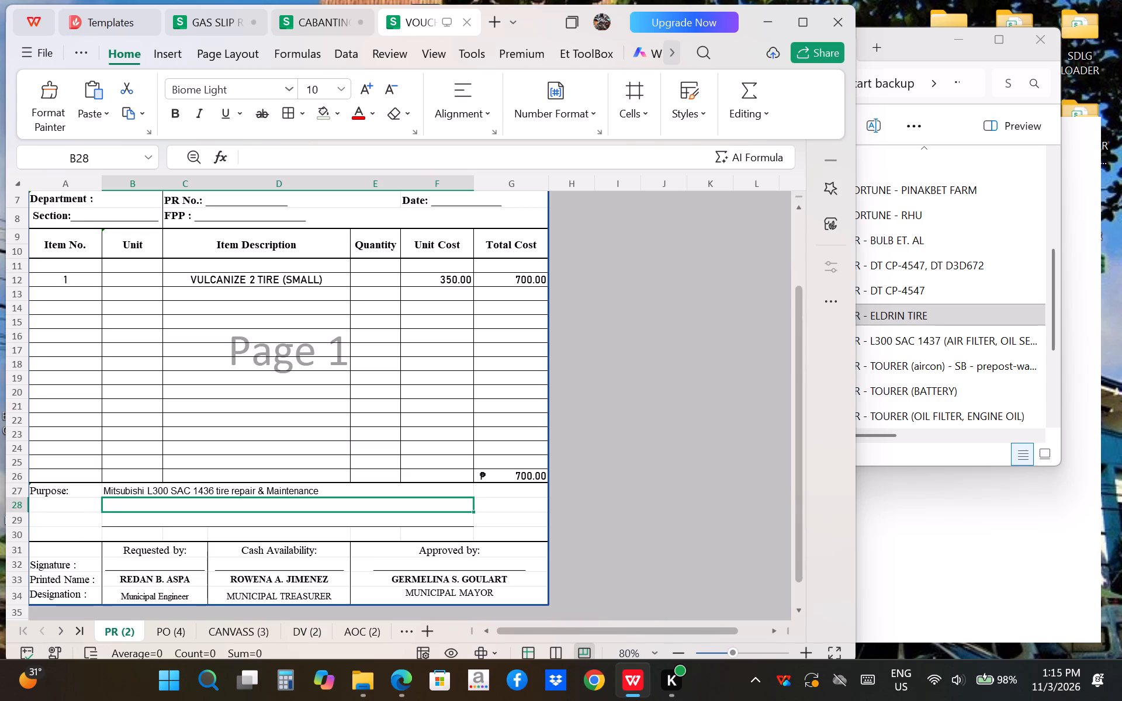
{"action": "left_click", "coordinate": [157, 630]}
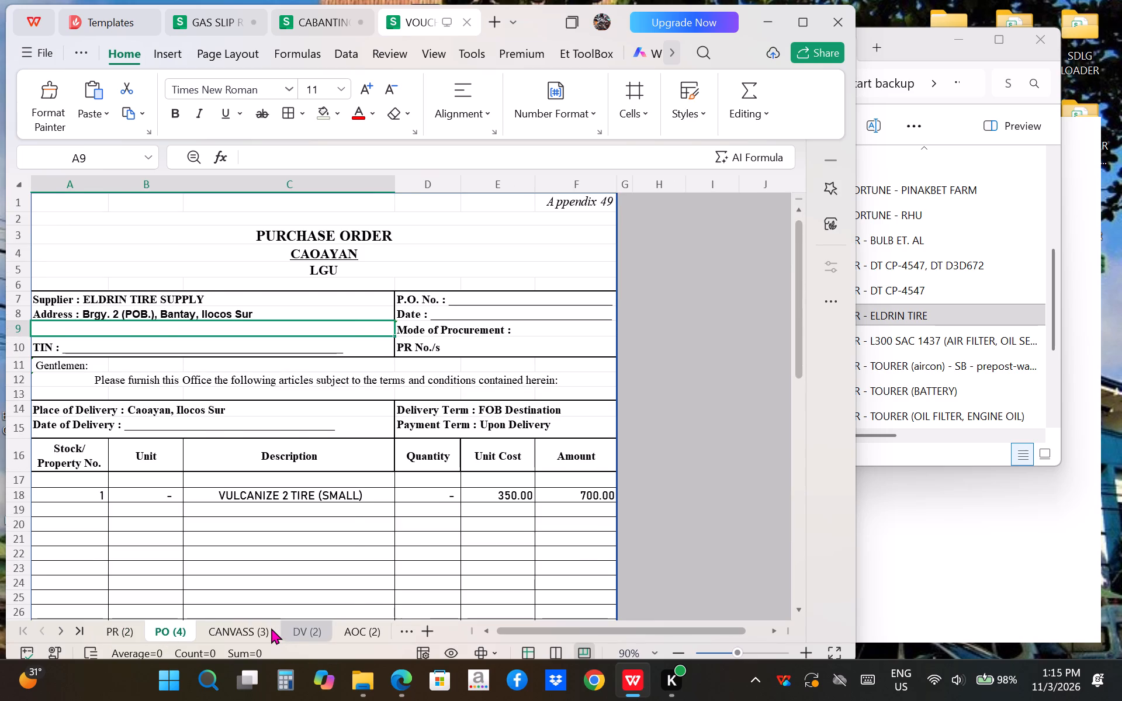
{"action": "left_click", "coordinate": [271, 628]}
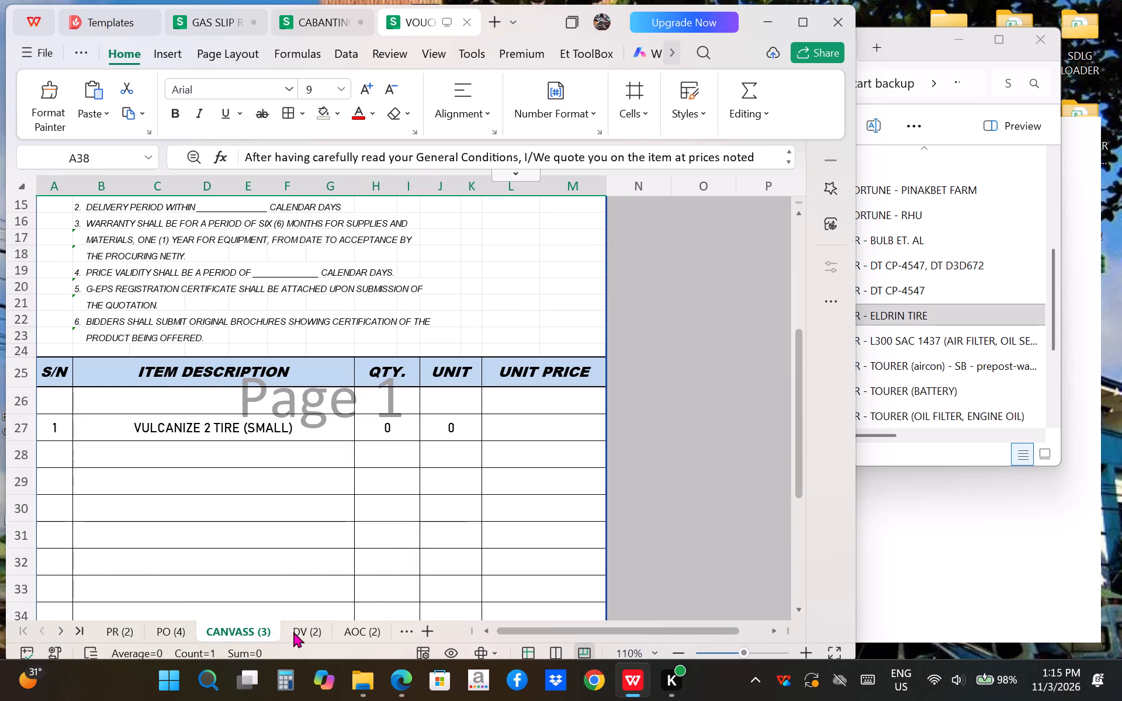
{"action": "left_click", "coordinate": [295, 632]}
{"action": "left_click", "coordinate": [351, 638]}
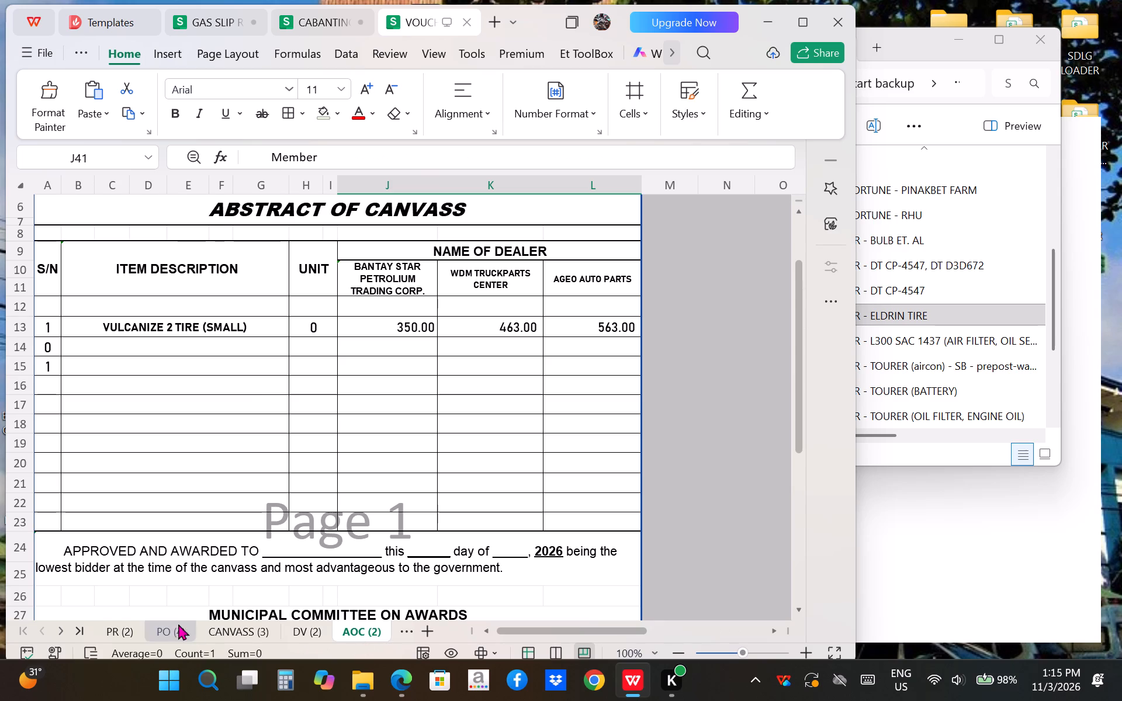
Examine the reference voucher's CAFOA (4), A&I (4) and PREPOST (2) sheets for request wording, payee, items and signatories.
{"action": "left_click", "coordinate": [60, 627]}
{"action": "left_click", "coordinate": [381, 633]}
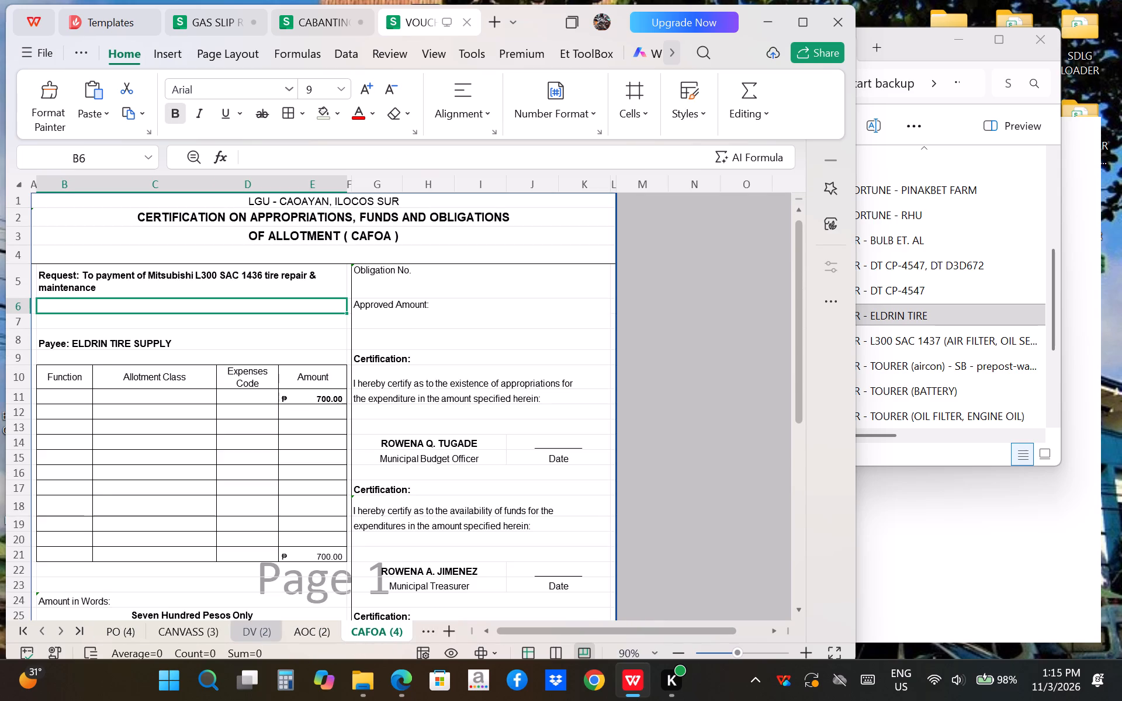
{"action": "scroll", "coordinate": [354, 557], "scroll_direction": "down", "scroll_amount": 1}
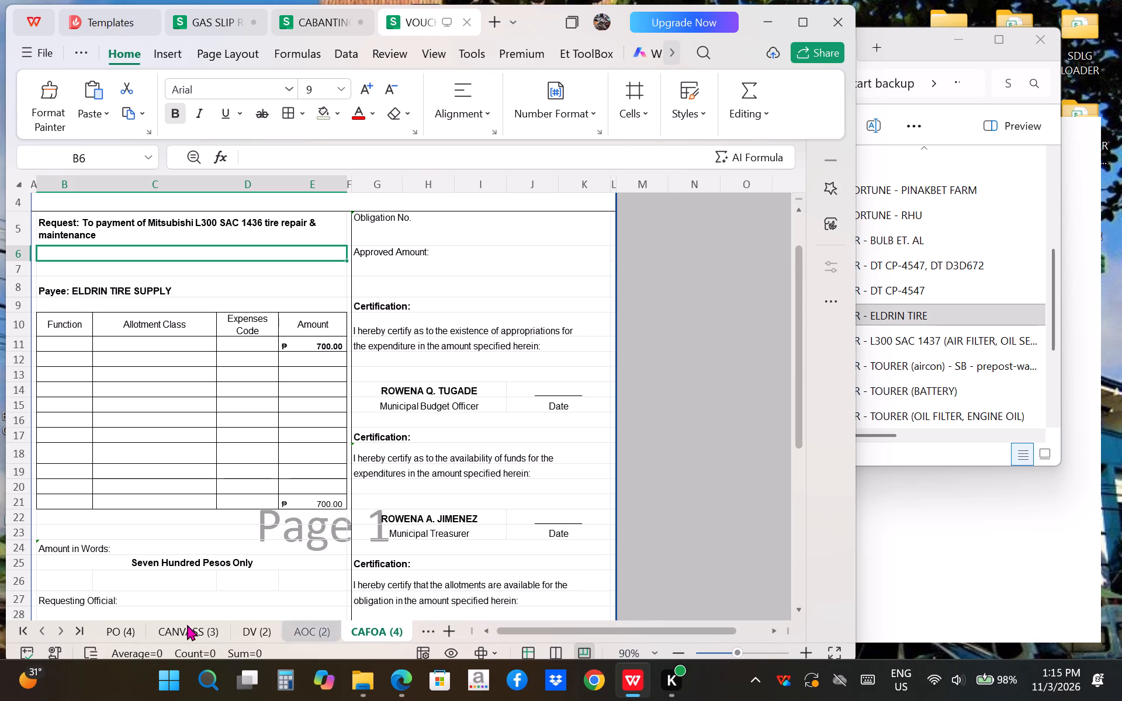
{"action": "left_click", "coordinate": [60, 633]}
{"action": "left_click", "coordinate": [379, 636]}
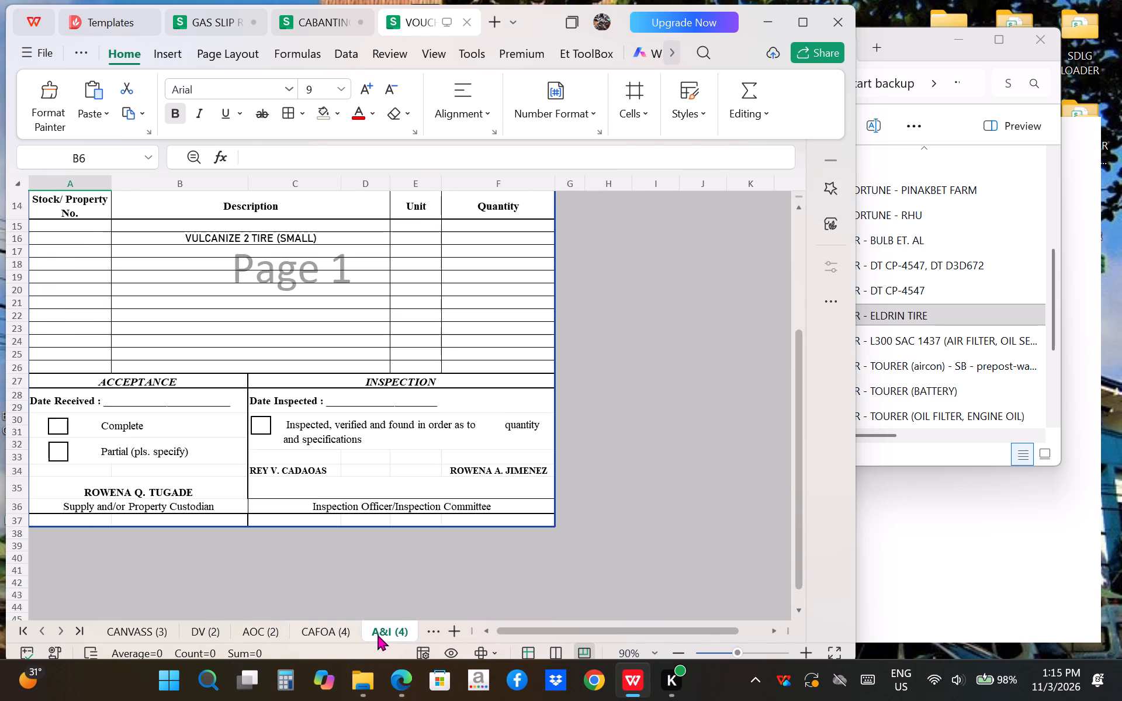
{"action": "scroll", "coordinate": [322, 499], "scroll_direction": "up", "scroll_amount": 4}
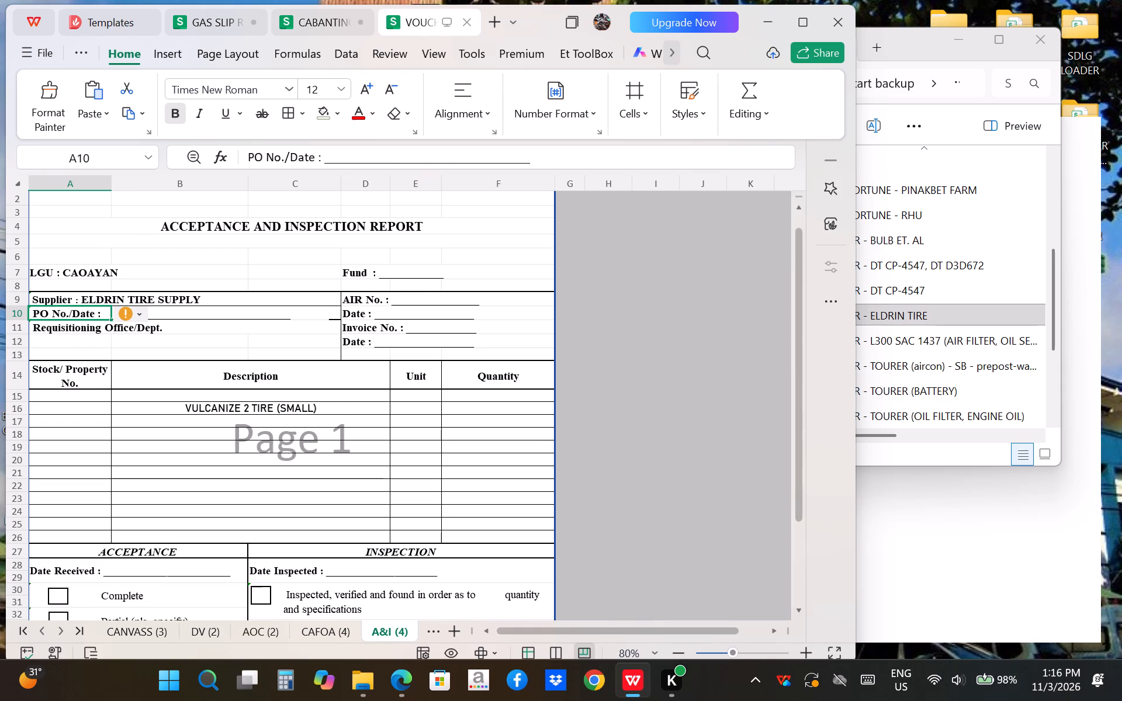
{"action": "scroll", "coordinate": [256, 376], "scroll_direction": "down", "scroll_amount": 3}
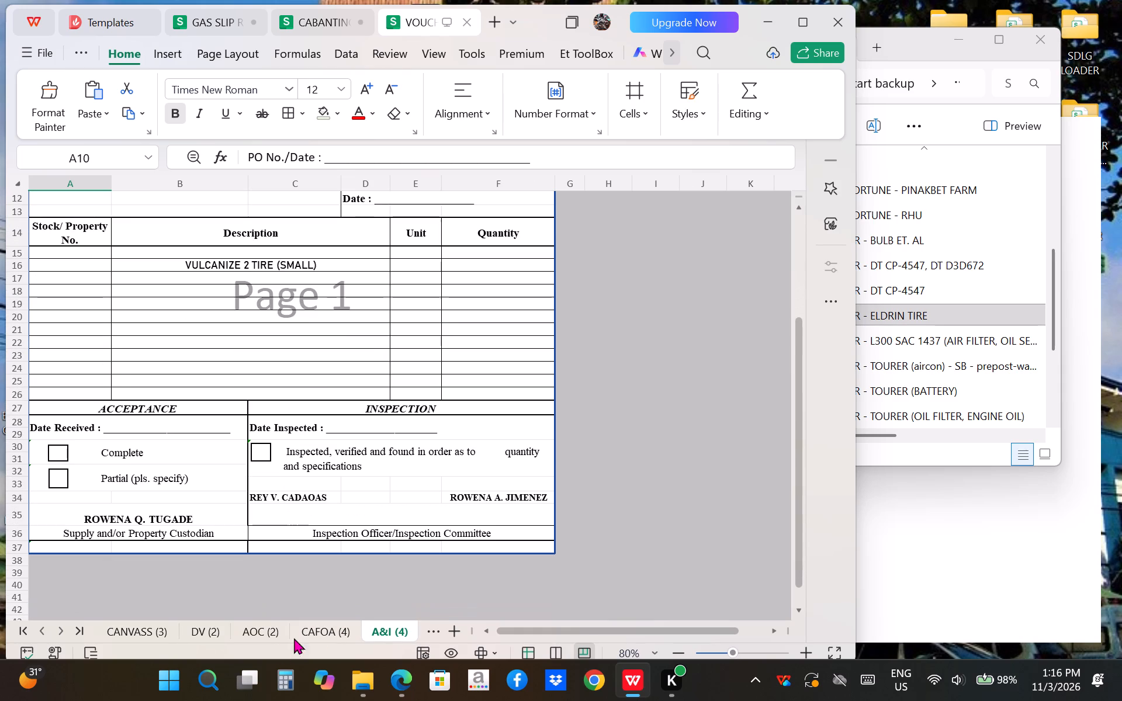
{"action": "left_click", "coordinate": [57, 634]}
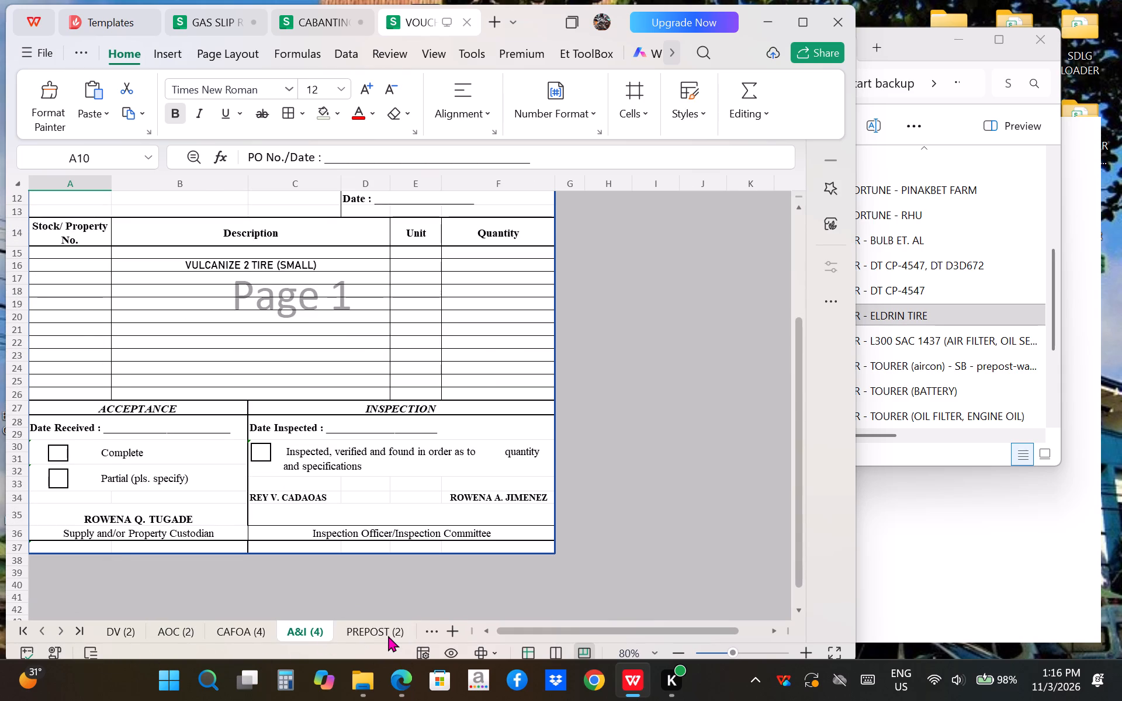
{"action": "left_click", "coordinate": [388, 636]}
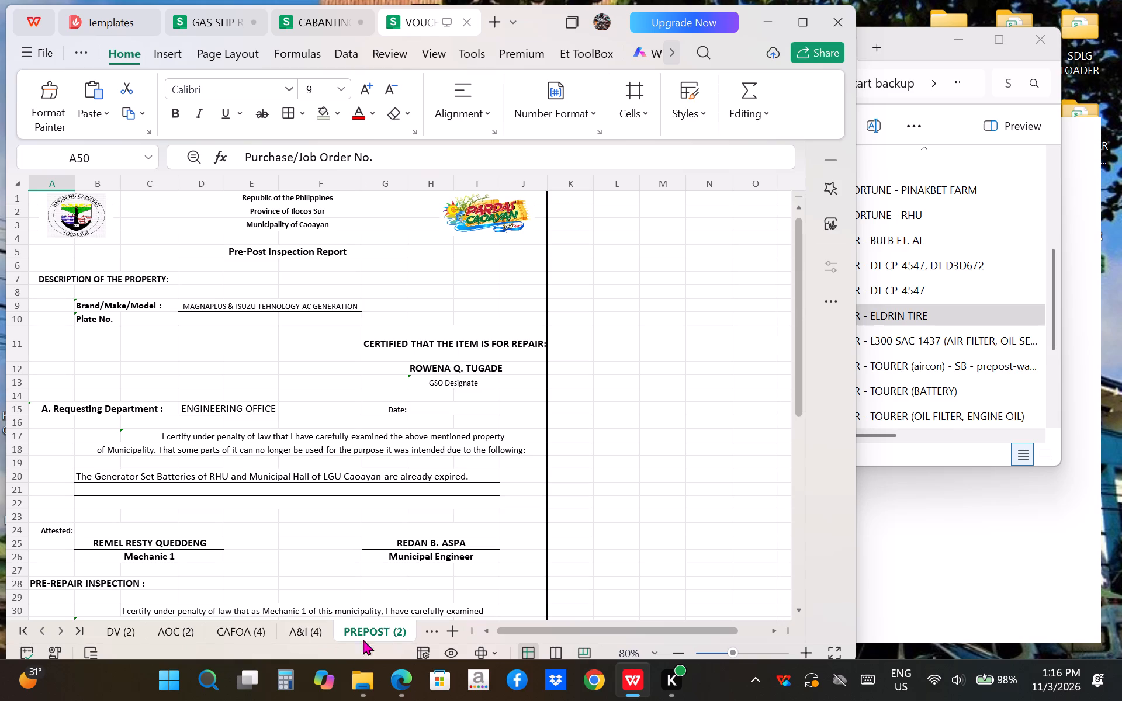
Recheck the reference voucher from PR (2) through AOC (2), comparing how the vulcanizing item and its unit and price are entered.
{"action": "left_click", "coordinate": [18, 632]}
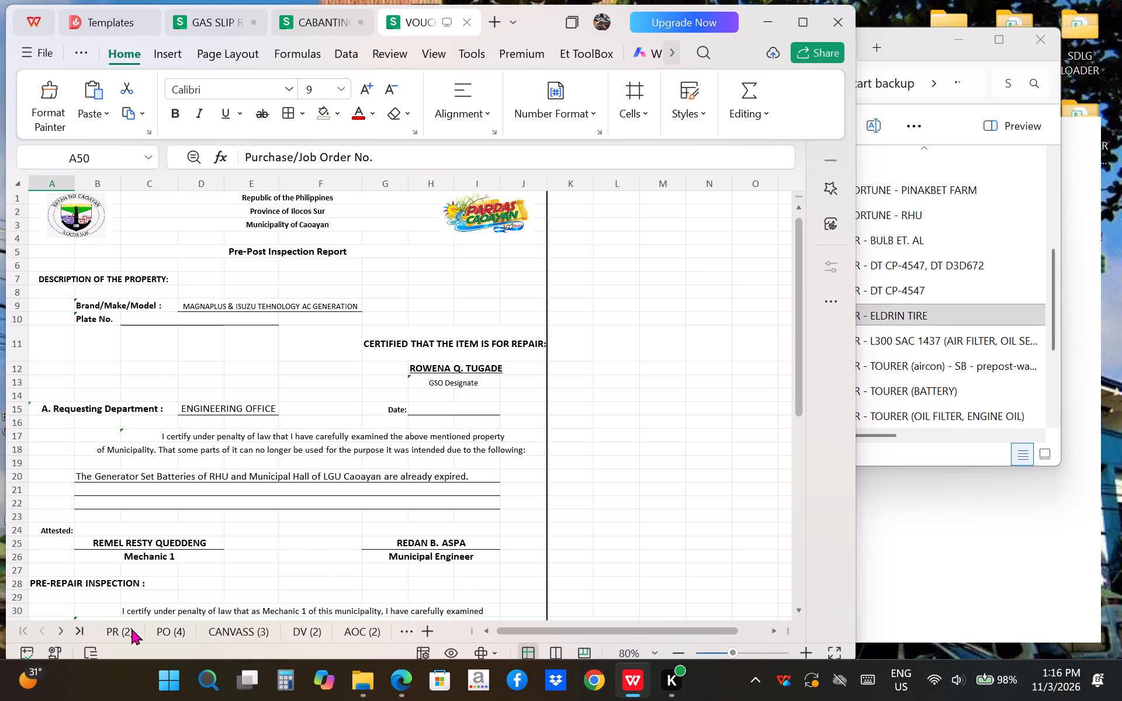
{"action": "left_click", "coordinate": [131, 629]}
{"action": "left_click", "coordinate": [153, 636]}
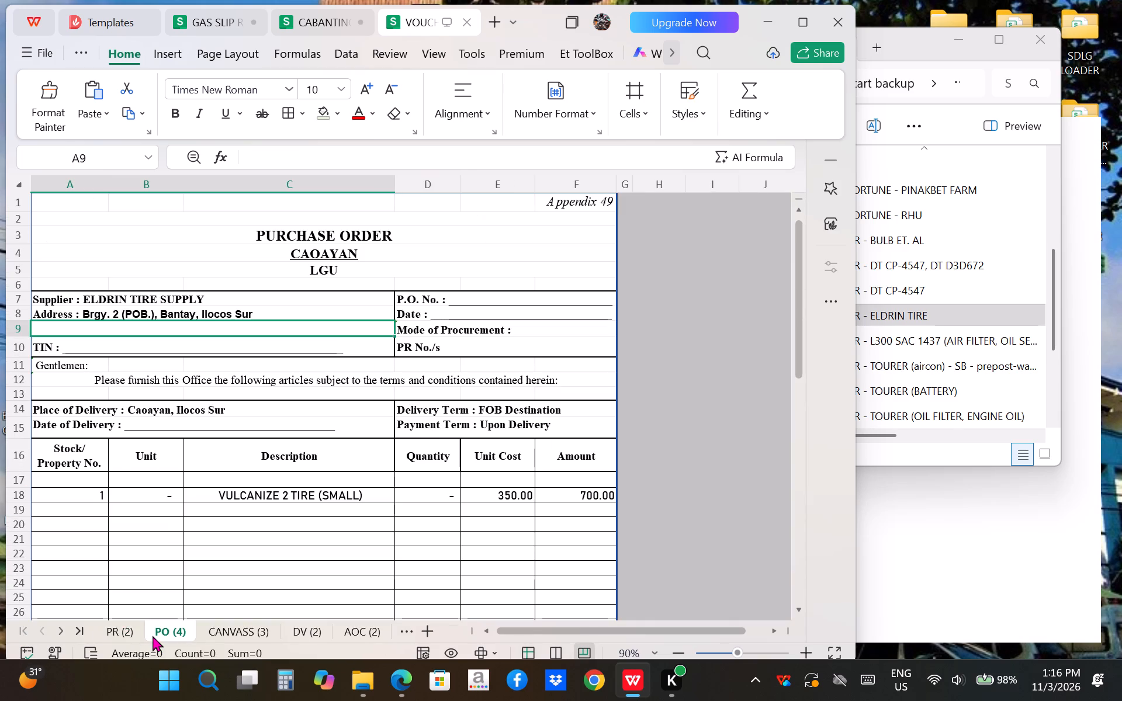
{"action": "left_click", "coordinate": [234, 636]}
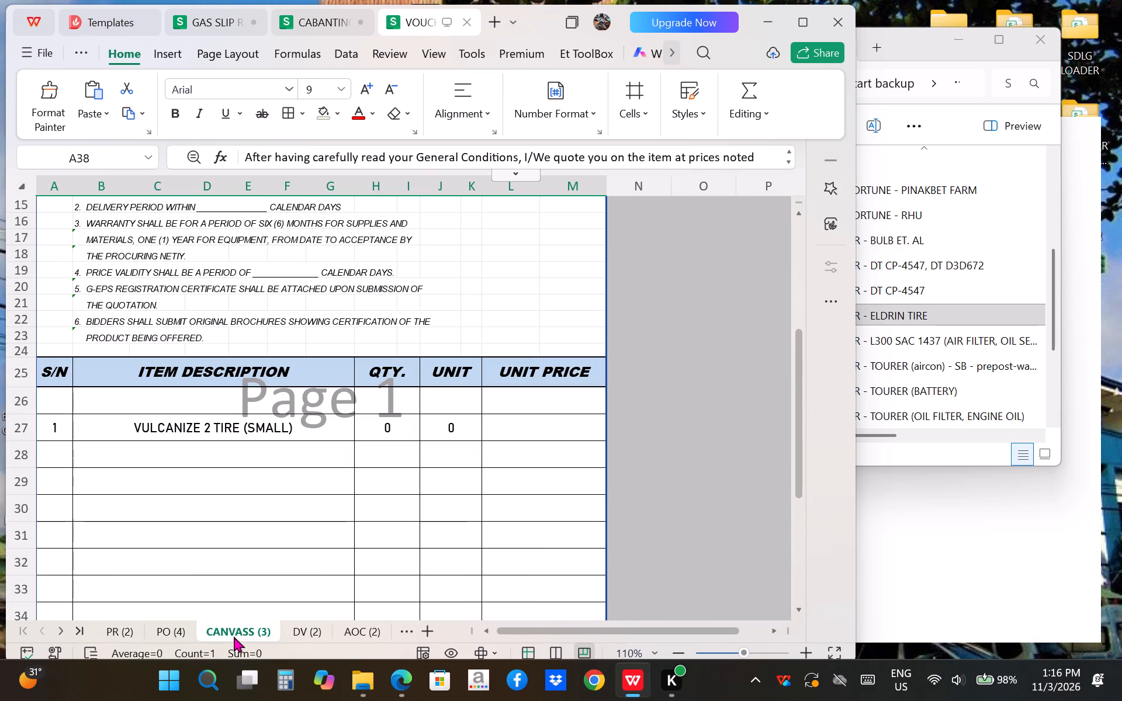
{"action": "left_click", "coordinate": [288, 636]}
{"action": "left_click", "coordinate": [343, 637]}
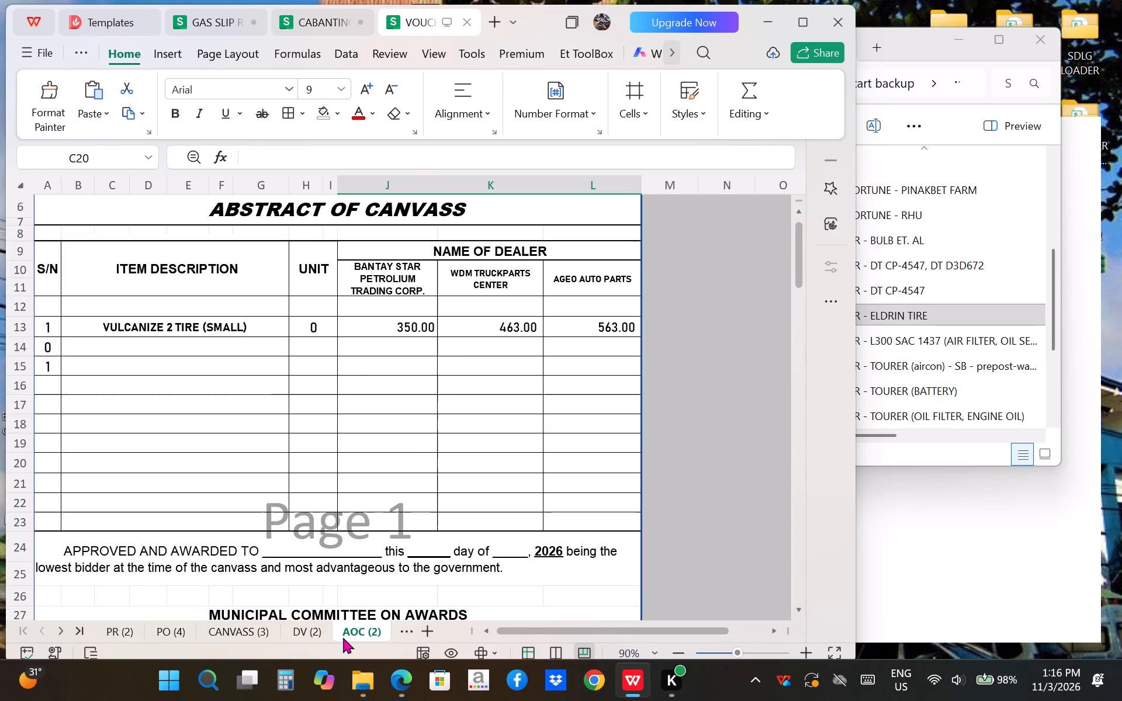
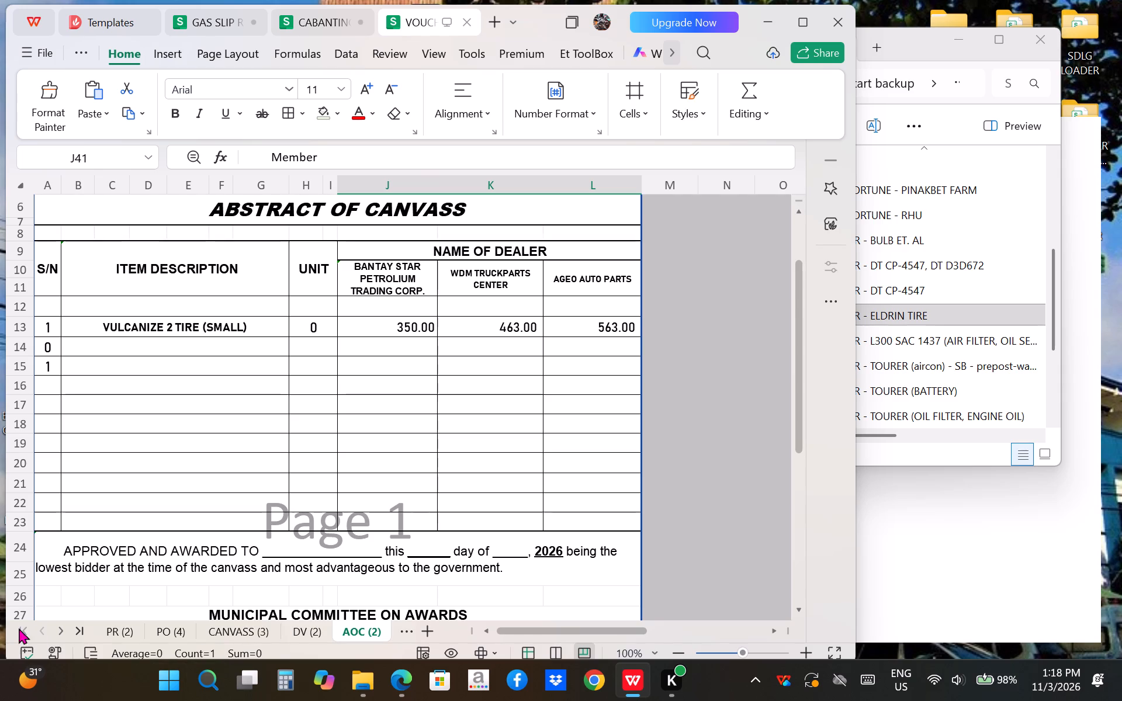
Check the ELDRIN TIRE reference voucher's CANVASS (3), AOC (2) and CAFOA (4) sheets once more.
{"action": "left_click", "coordinate": [212, 499]}
{"action": "left_click", "coordinate": [269, 632]}
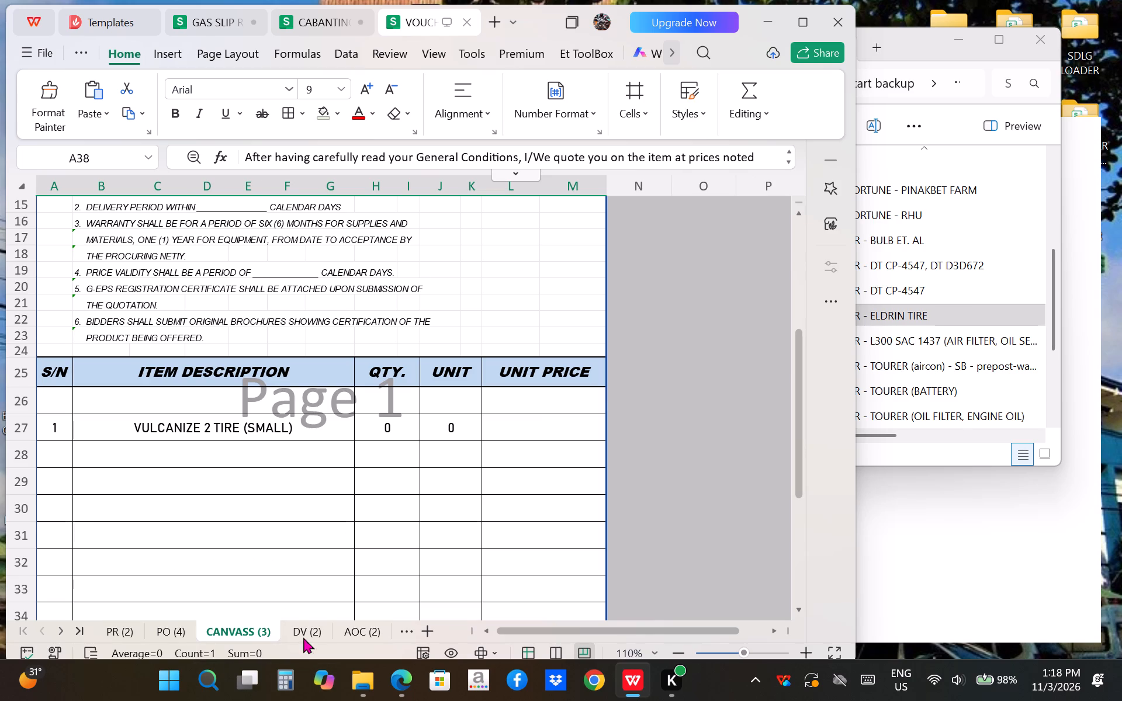
{"action": "left_click", "coordinate": [355, 624]}
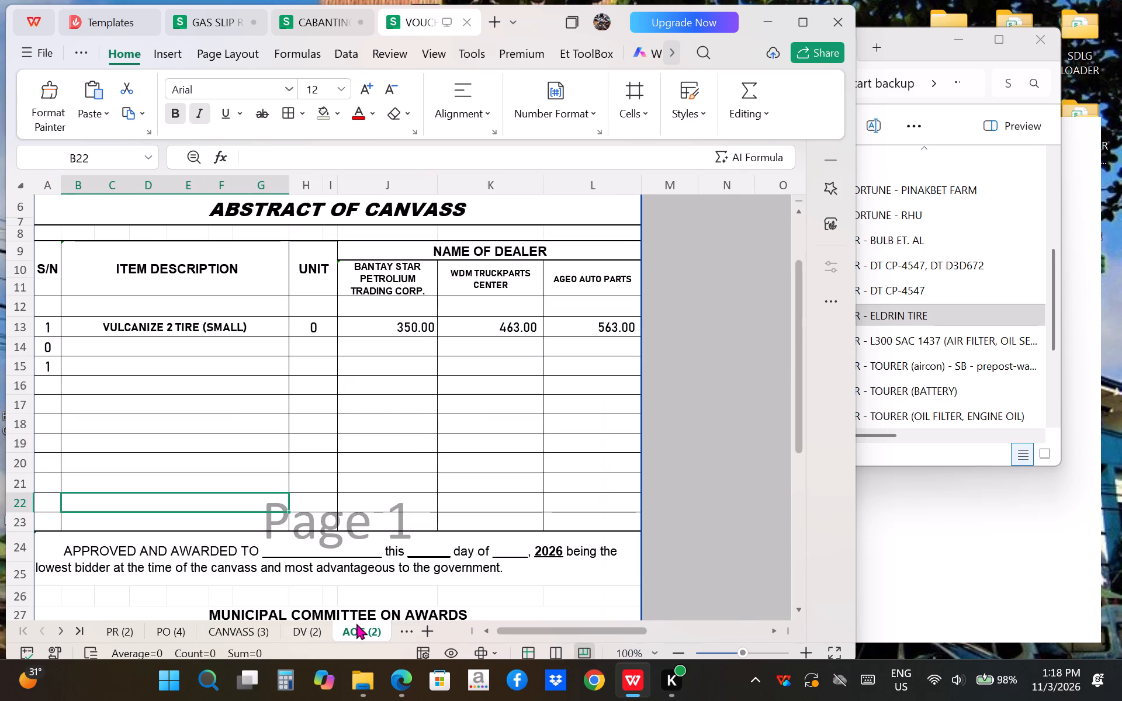
{"action": "left_click", "coordinate": [56, 630]}
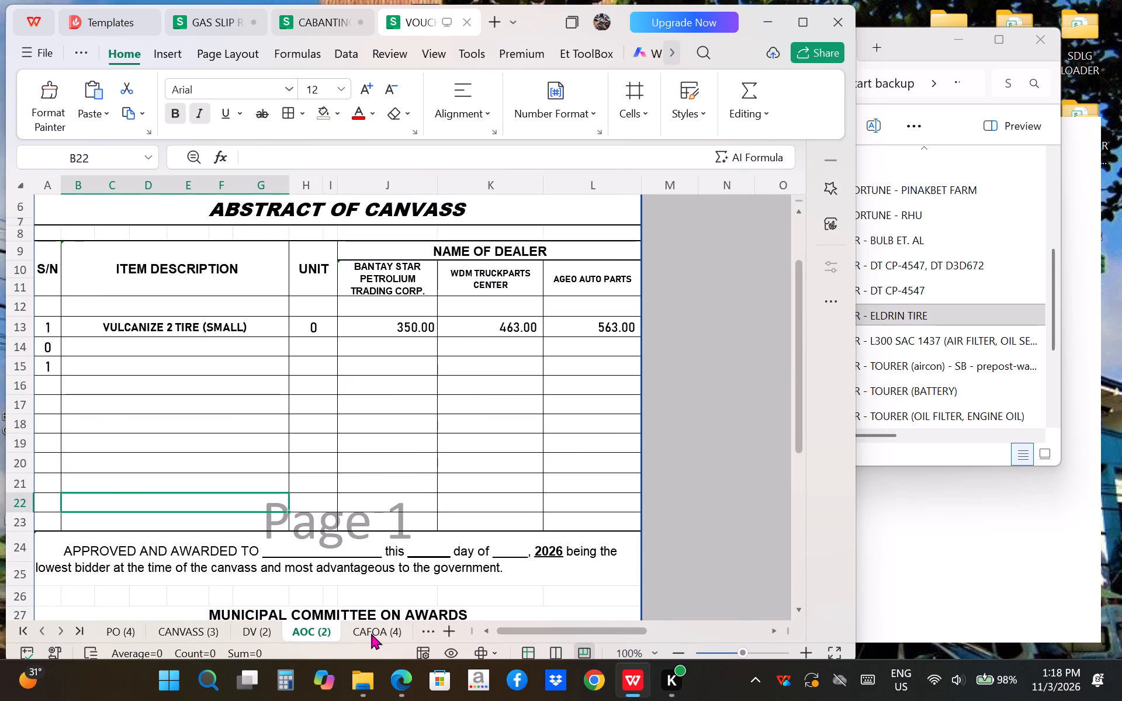
{"action": "left_click", "coordinate": [374, 633]}
Back in the CABANTING workbook's DV (2) sheet, unmerge the cells in rows 9 to 11 under Particulars.
{"action": "left_click", "coordinate": [304, 25]}
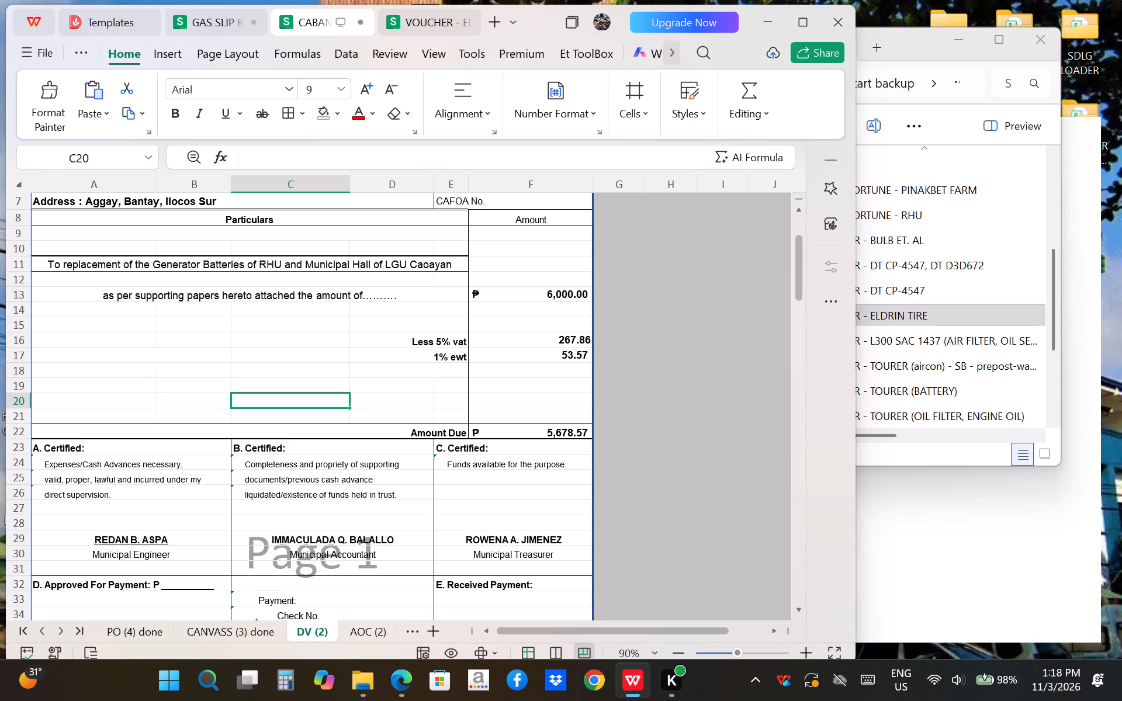
{"action": "left_click", "coordinate": [193, 263]}
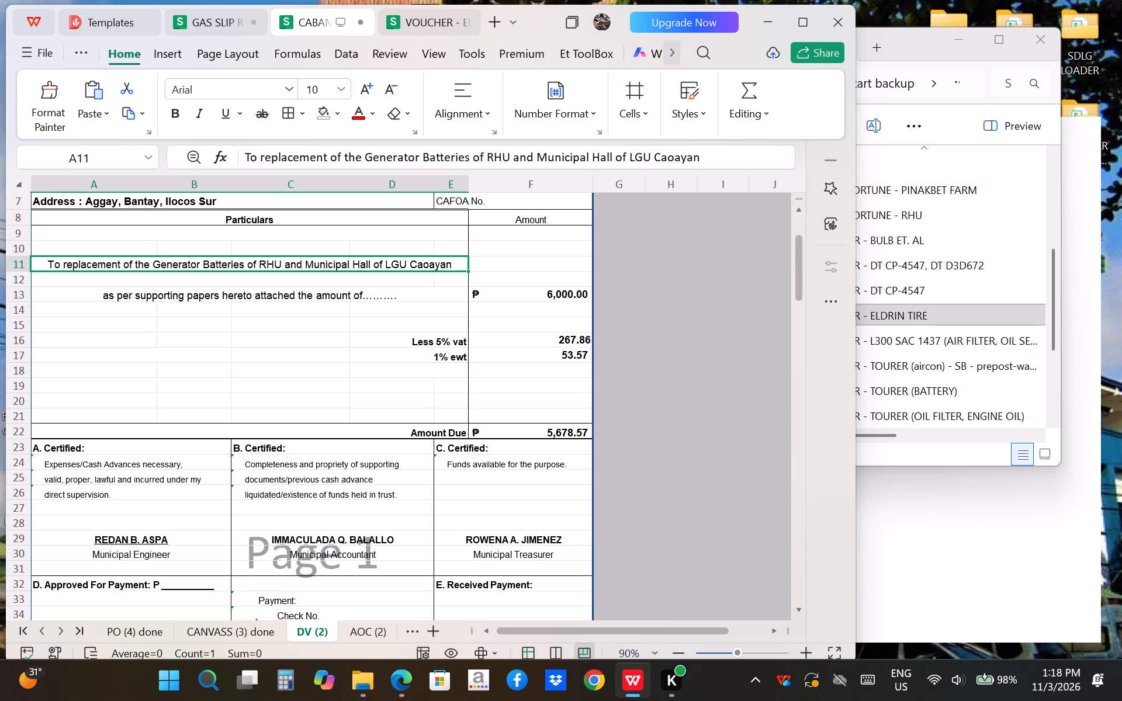
{"action": "left_click_drag", "start_coordinate": [15, 247], "coordinate": [23, 281]}
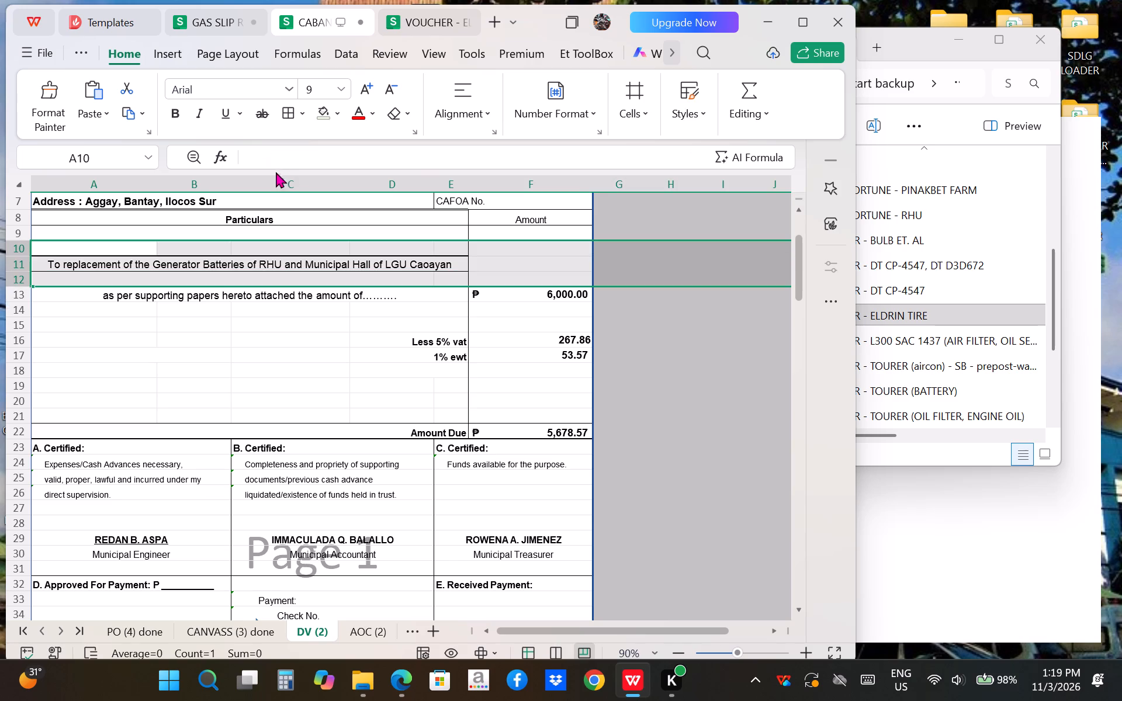
{"action": "left_click_drag", "start_coordinate": [22, 232], "coordinate": [19, 254]}
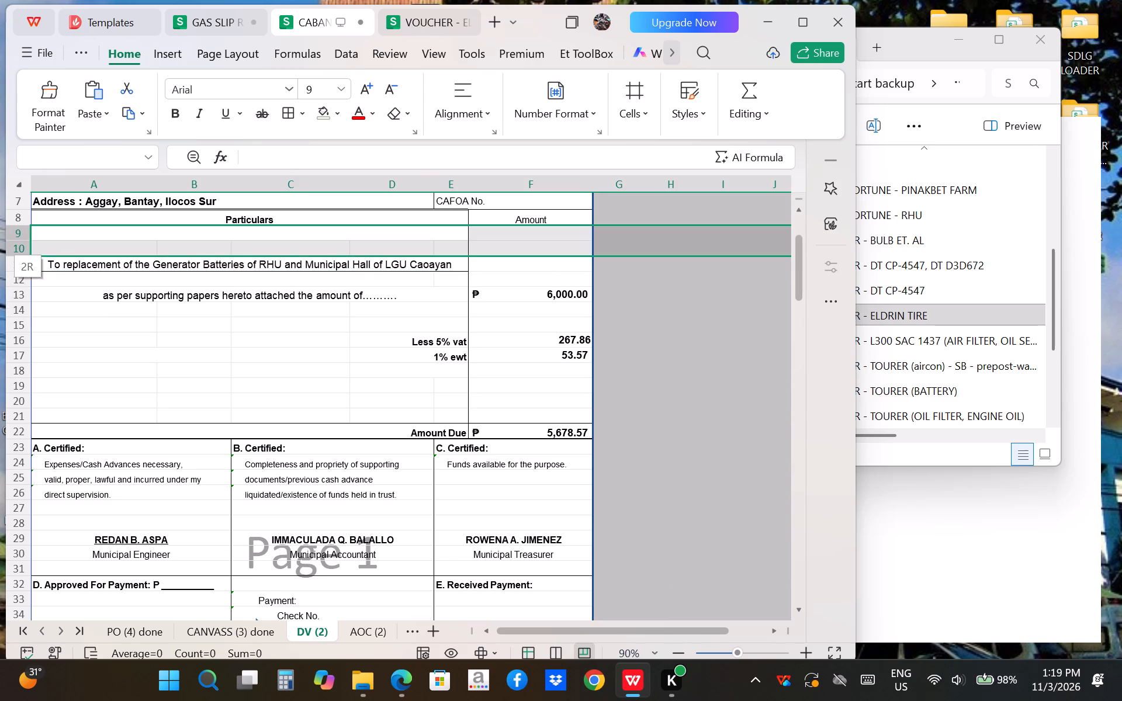
{"action": "left_click_drag", "start_coordinate": [19, 254], "coordinate": [21, 262]}
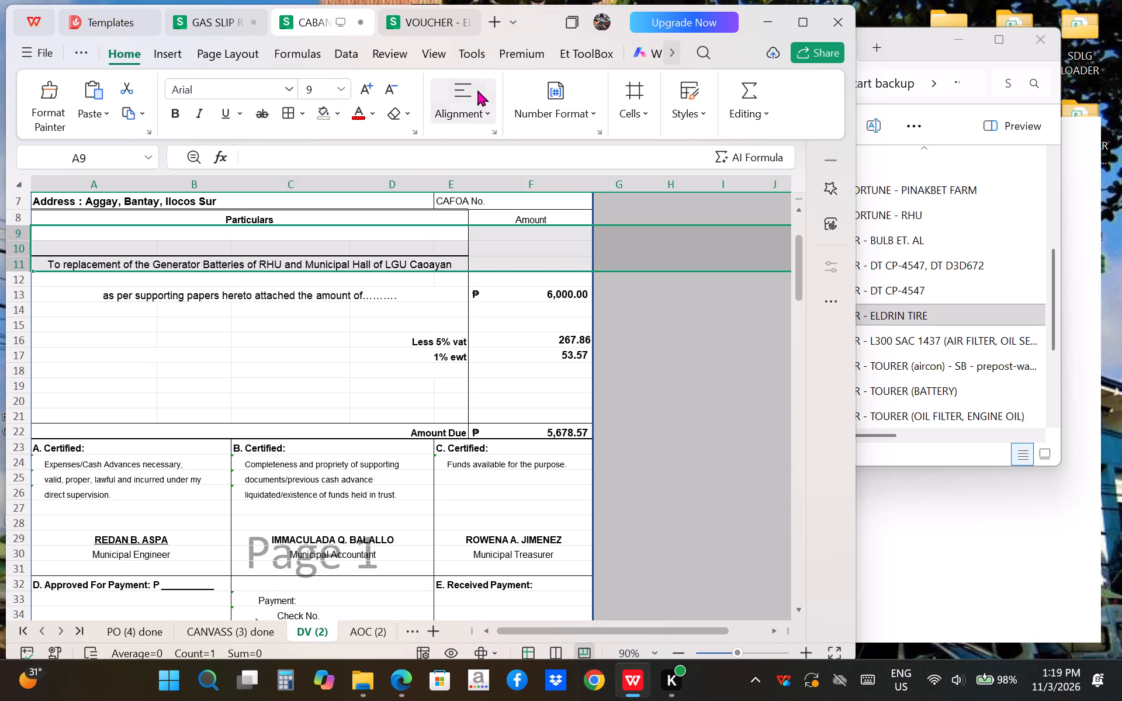
{"action": "left_click", "coordinate": [477, 90]}
{"action": "left_click", "coordinate": [716, 151]}
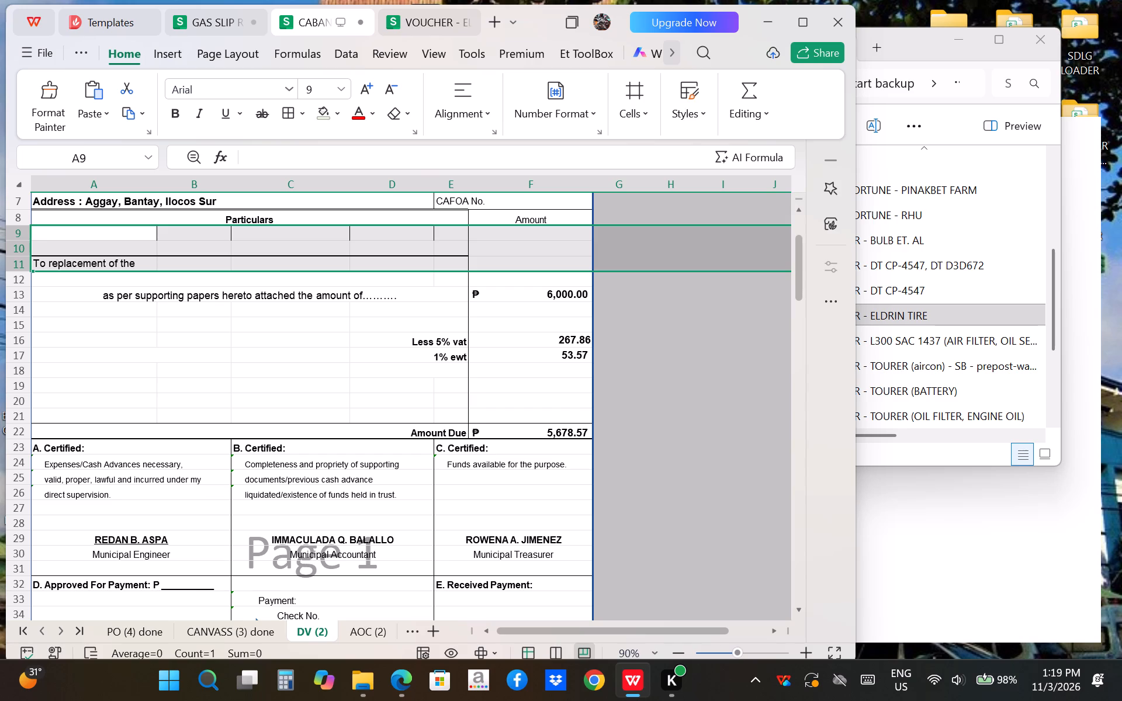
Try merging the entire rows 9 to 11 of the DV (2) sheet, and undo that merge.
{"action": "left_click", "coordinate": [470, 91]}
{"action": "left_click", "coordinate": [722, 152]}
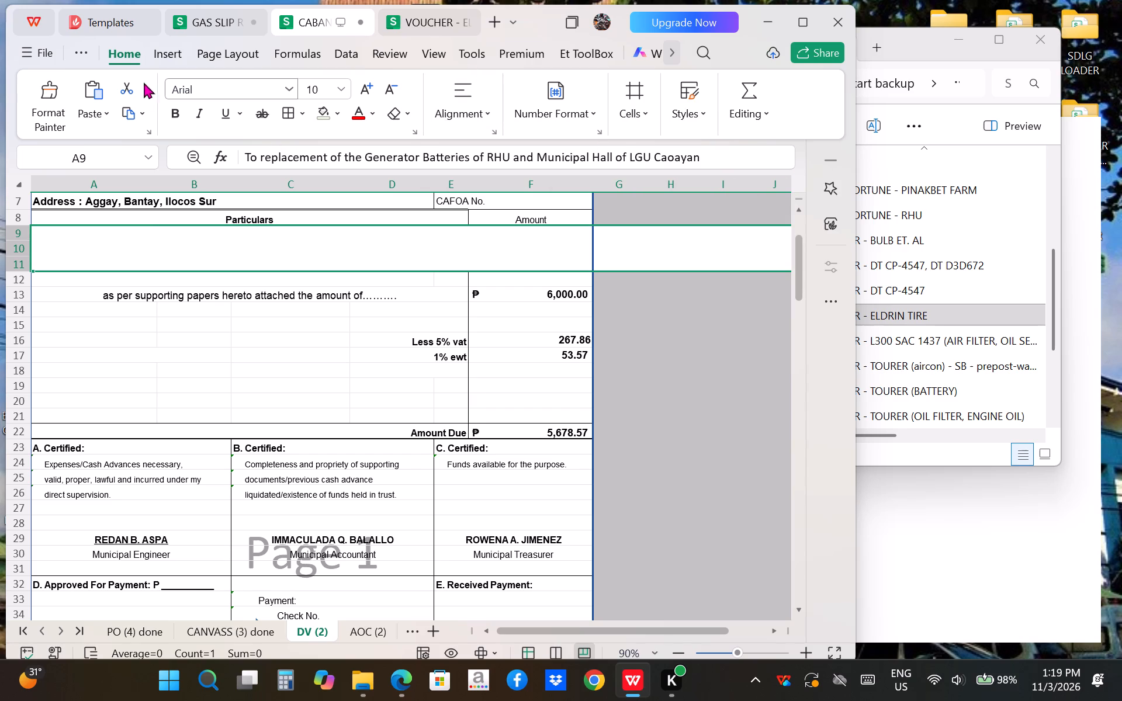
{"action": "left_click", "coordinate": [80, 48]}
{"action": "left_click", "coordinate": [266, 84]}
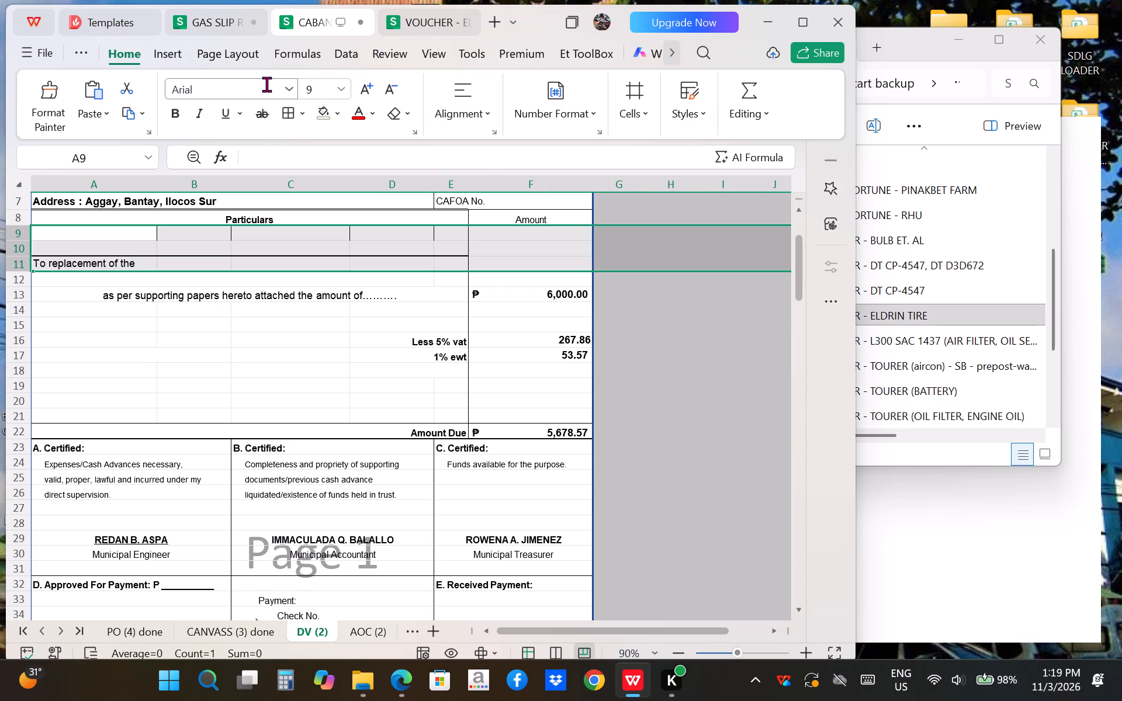
Merge and center cells A9 to E11 into one block for the purpose text under Particulars.
{"action": "left_click_drag", "start_coordinate": [99, 232], "coordinate": [374, 251]}
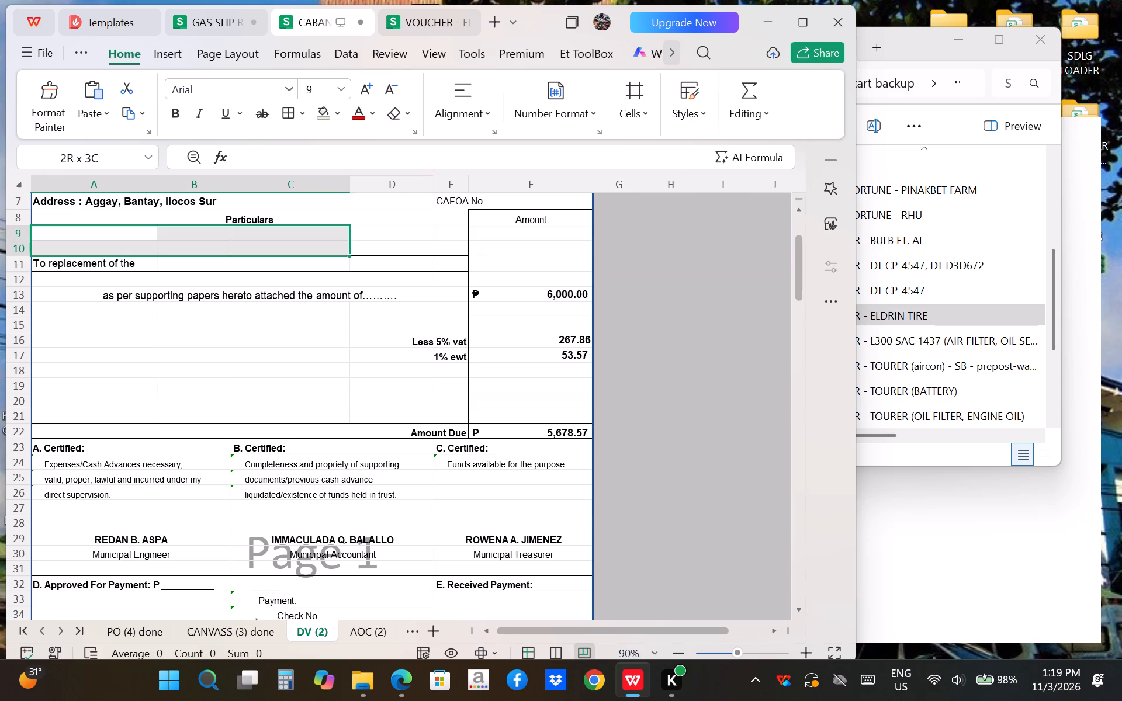
{"action": "left_click_drag", "start_coordinate": [374, 251], "coordinate": [438, 262]}
{"action": "left_click", "coordinate": [462, 91]}
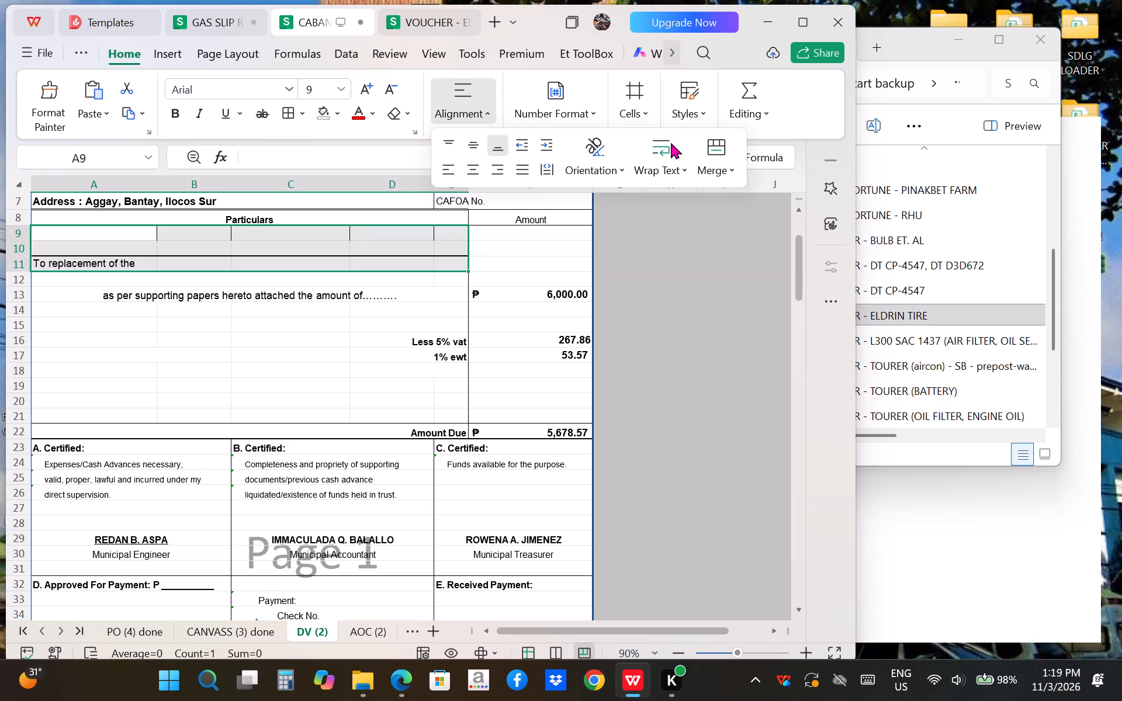
{"action": "left_click", "coordinate": [718, 149]}
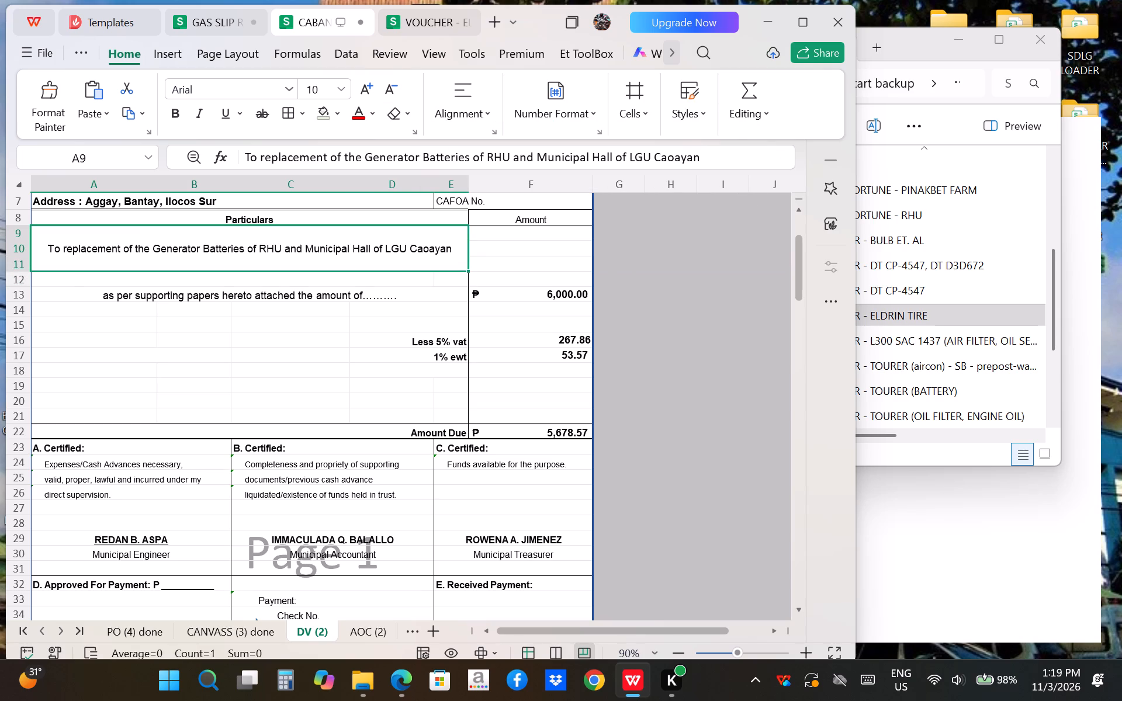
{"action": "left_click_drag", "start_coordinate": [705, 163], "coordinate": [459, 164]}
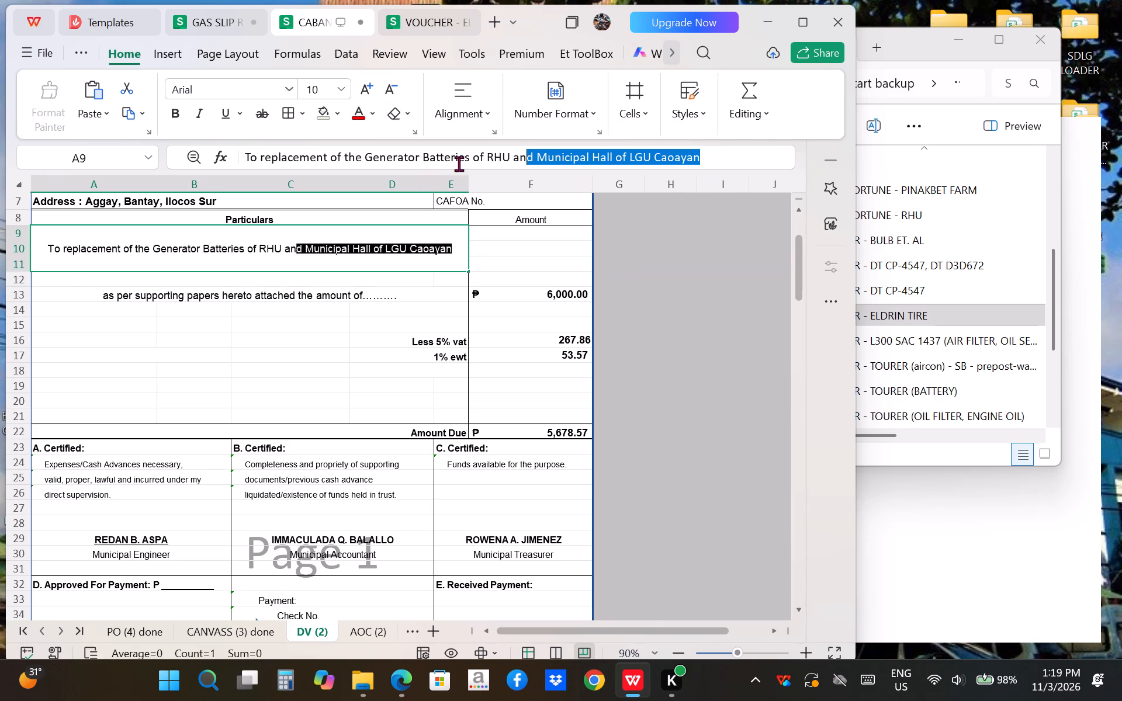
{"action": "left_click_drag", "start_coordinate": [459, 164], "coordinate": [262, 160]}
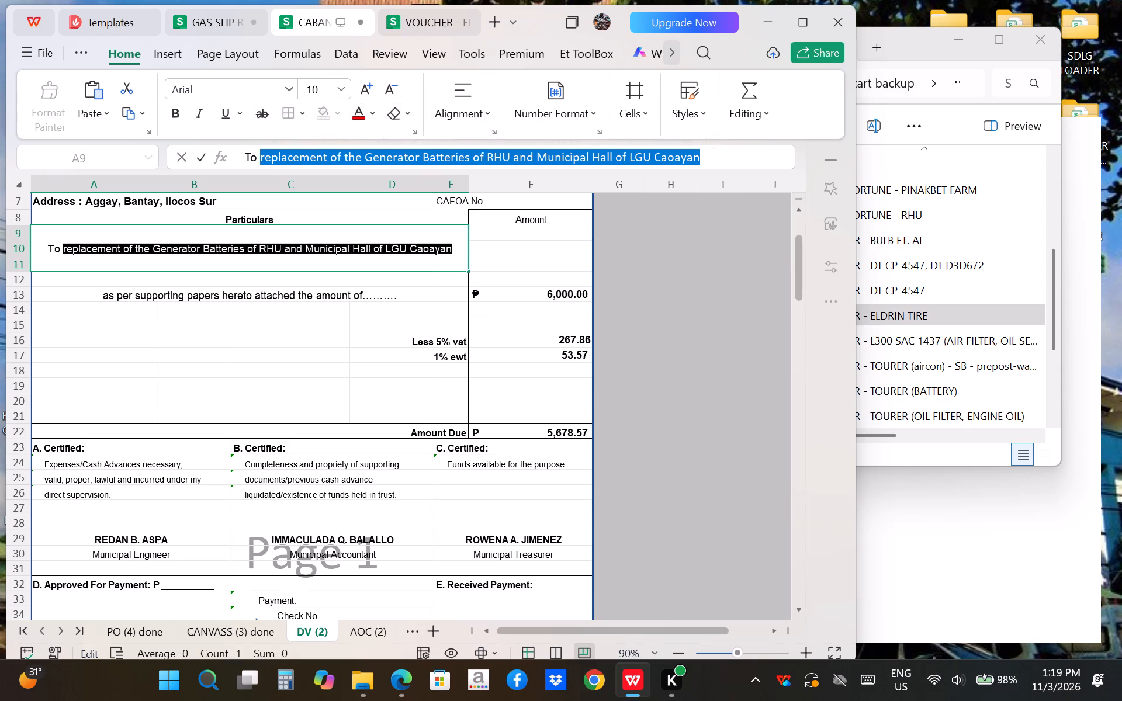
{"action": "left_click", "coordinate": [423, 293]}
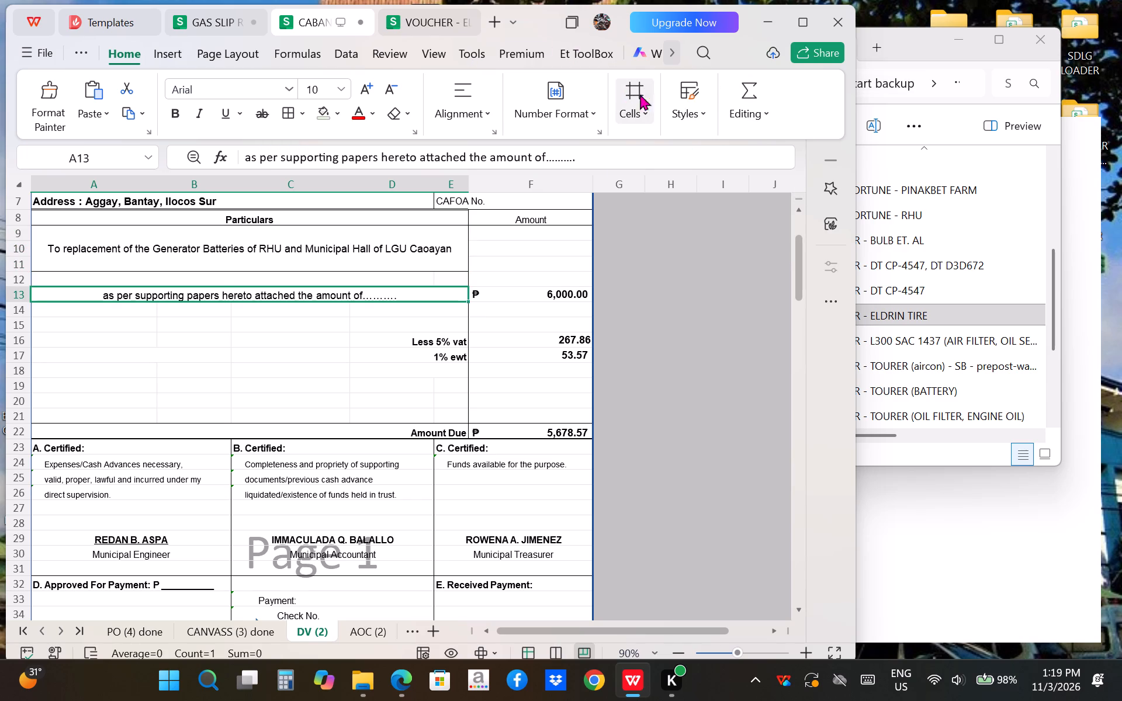
Get the workbook window out of the way, dismiss the Edge prompts and close the browser window with the shared TrustFund_FURS.xls page.
{"action": "left_click", "coordinate": [761, 20]}
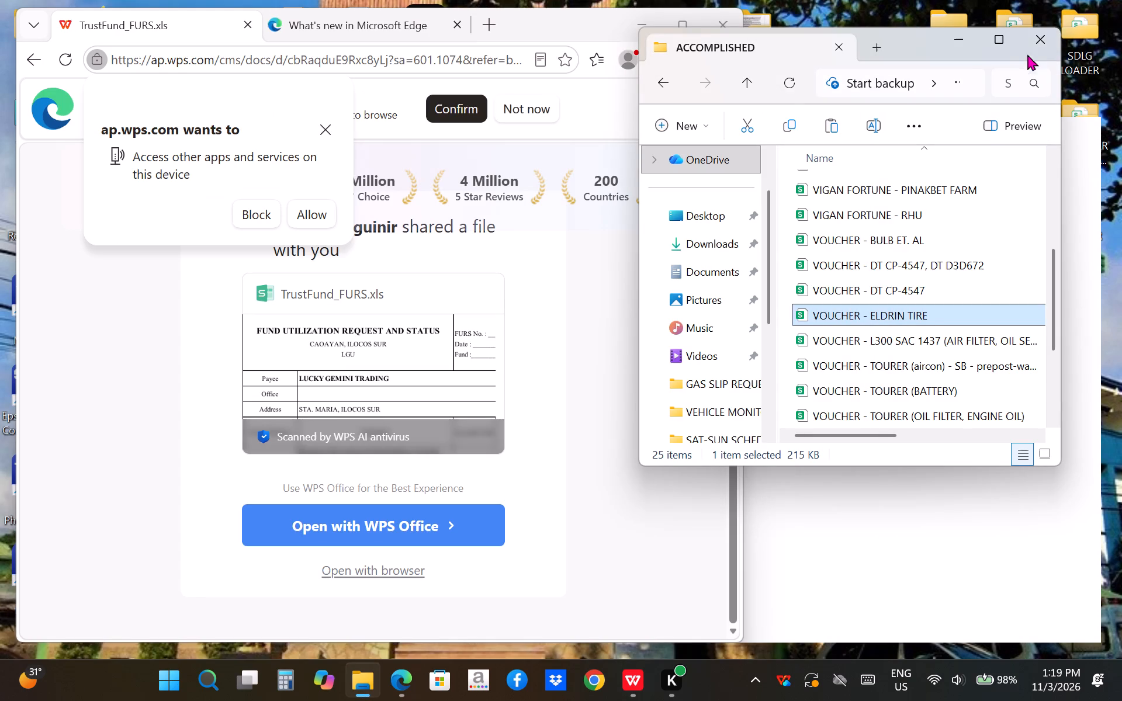
{"action": "left_click", "coordinate": [331, 127]}
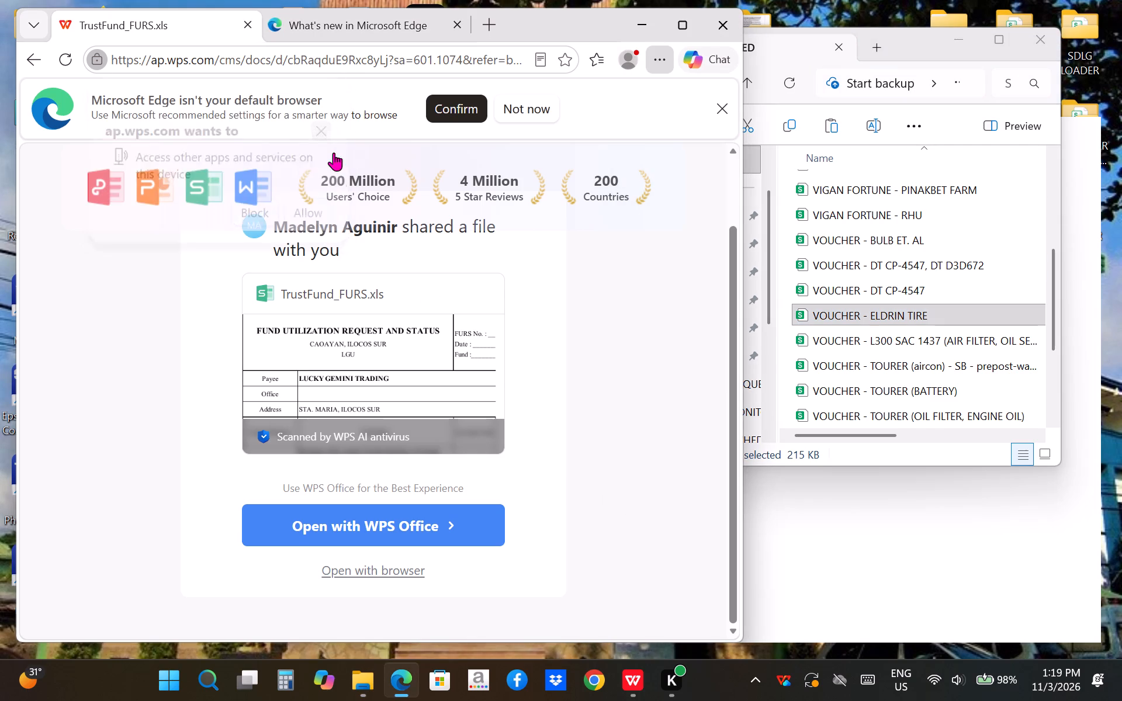
{"action": "left_click", "coordinate": [722, 114]}
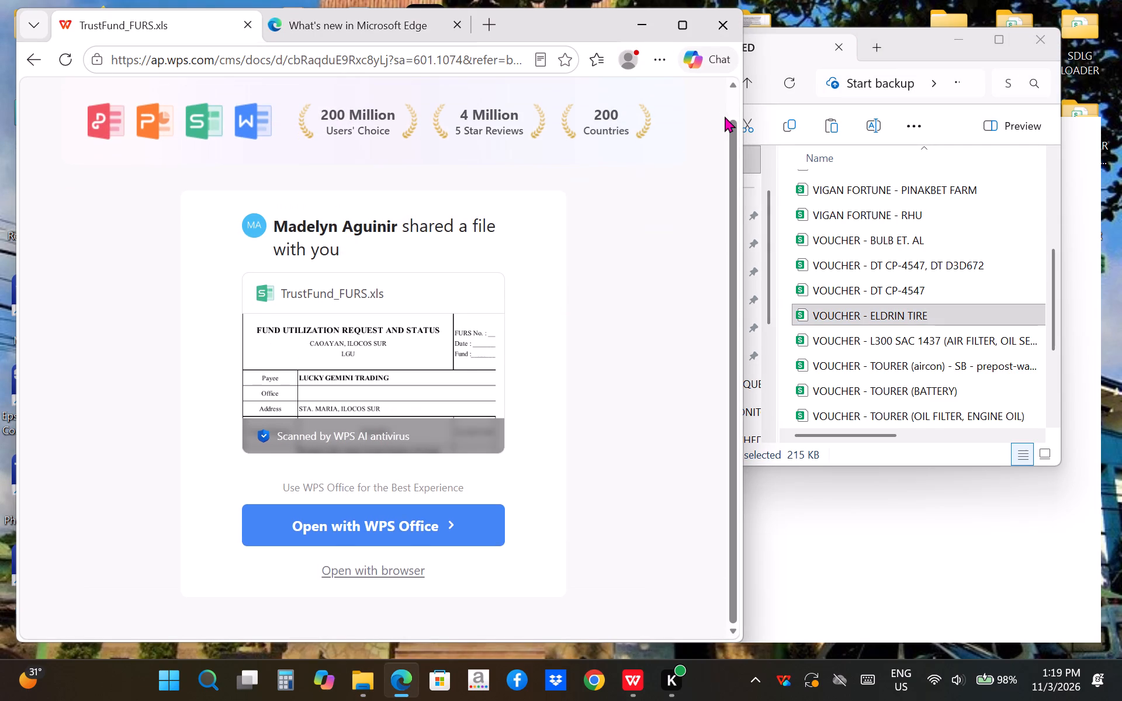
{"action": "left_click", "coordinate": [723, 30]}
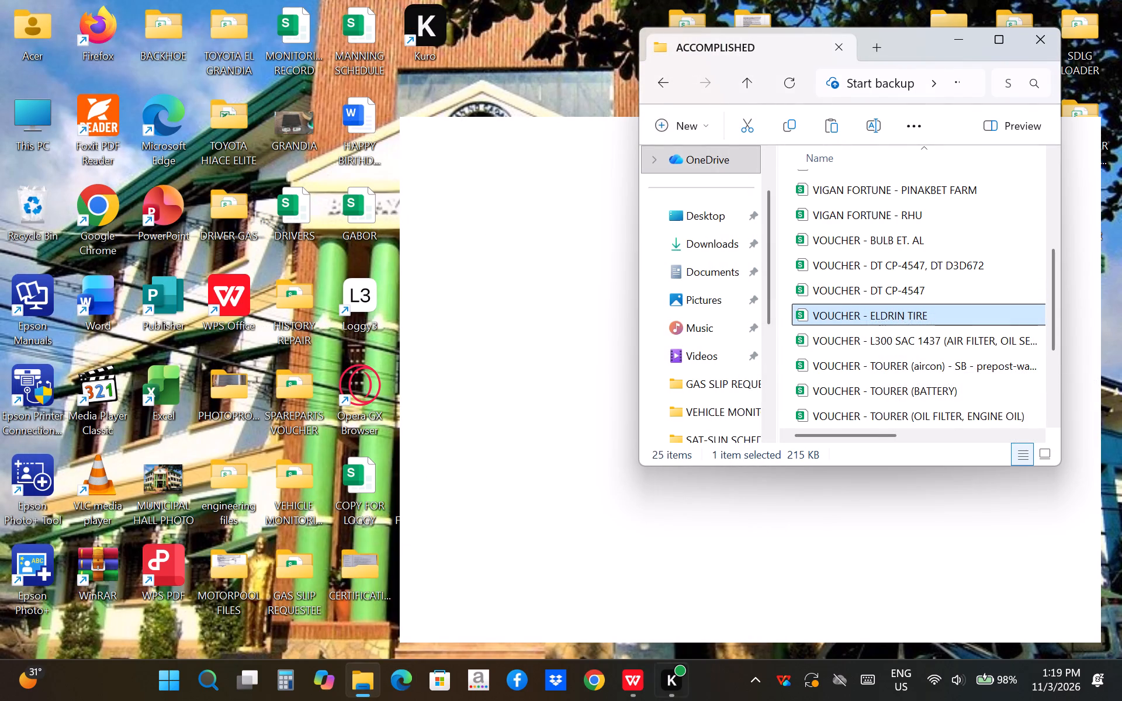
In File Explorer, return to SPAREPARTS VOUCHER and open the Petty Cash Voucher WDM workbook from the RIS - PAR - ICS - PCV folder.
{"action": "left_click", "coordinate": [635, 682]}
{"action": "left_click", "coordinate": [635, 682]}
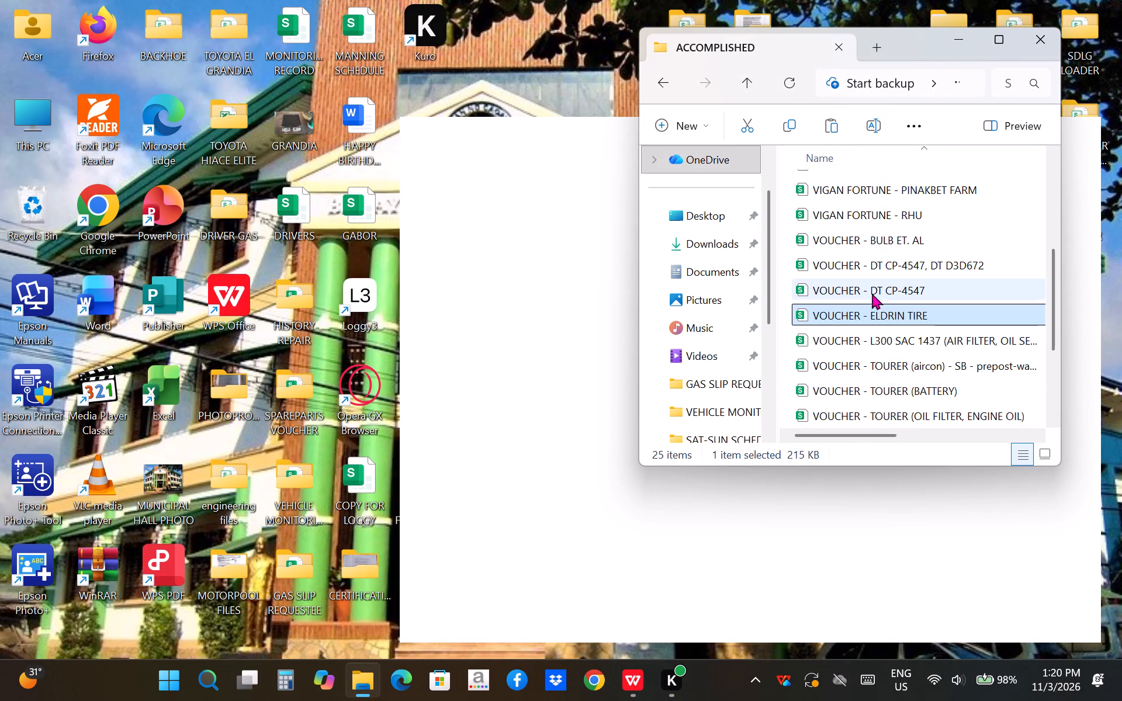
{"action": "scroll", "coordinate": [836, 265], "scroll_direction": "up", "scroll_amount": 12}
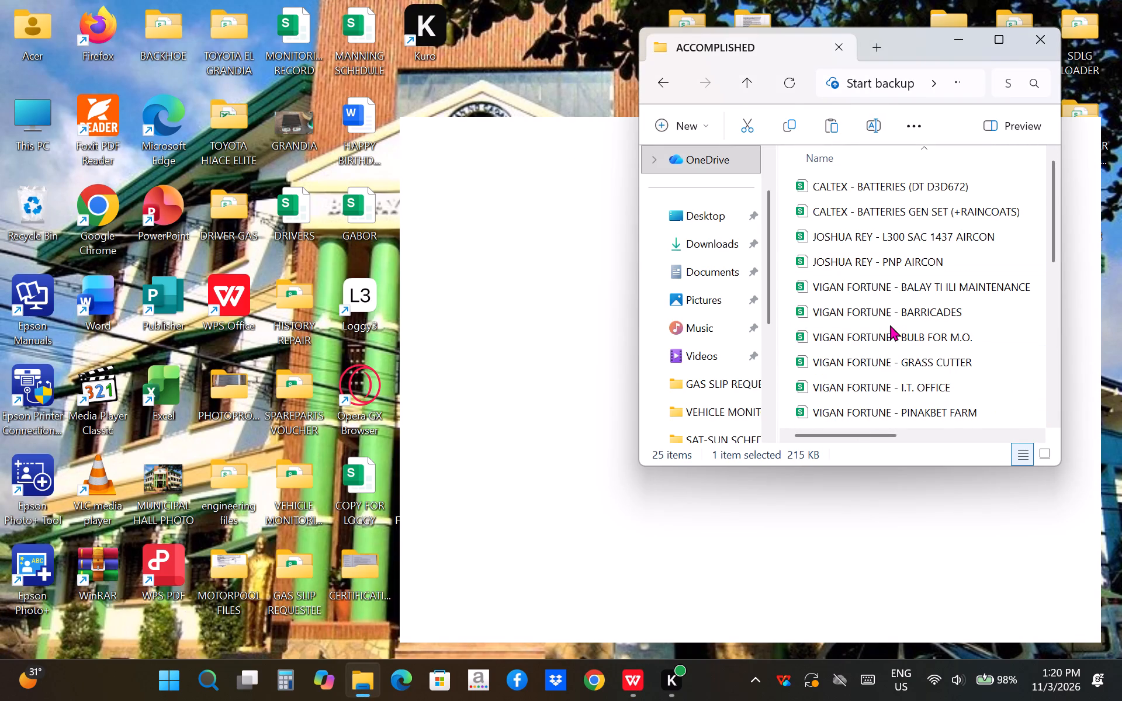
{"action": "scroll", "coordinate": [888, 299], "scroll_direction": "up", "scroll_amount": 3}
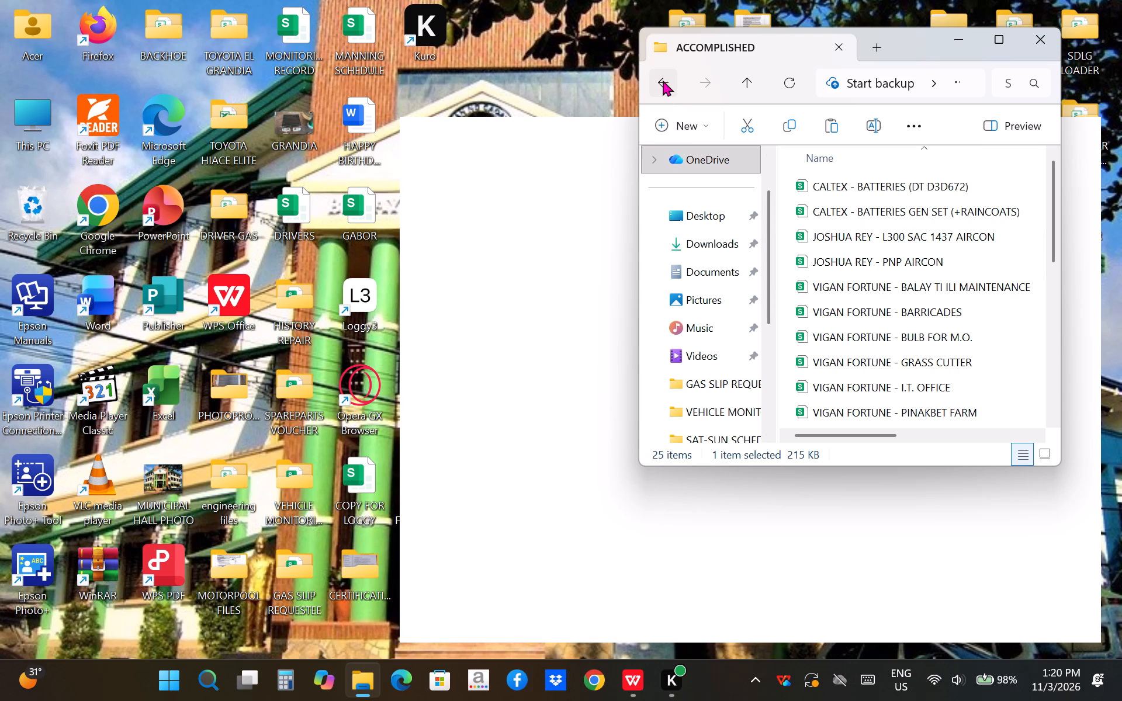
{"action": "left_click", "coordinate": [663, 80]}
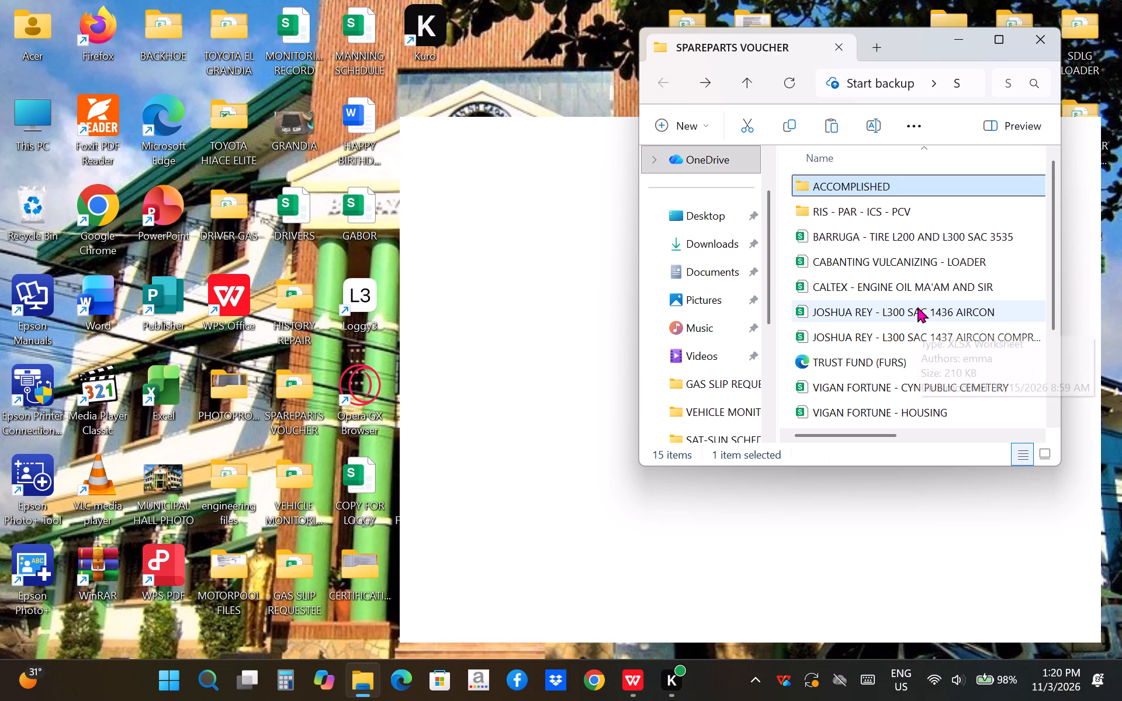
{"action": "scroll", "coordinate": [917, 307], "scroll_direction": "down", "scroll_amount": 5}
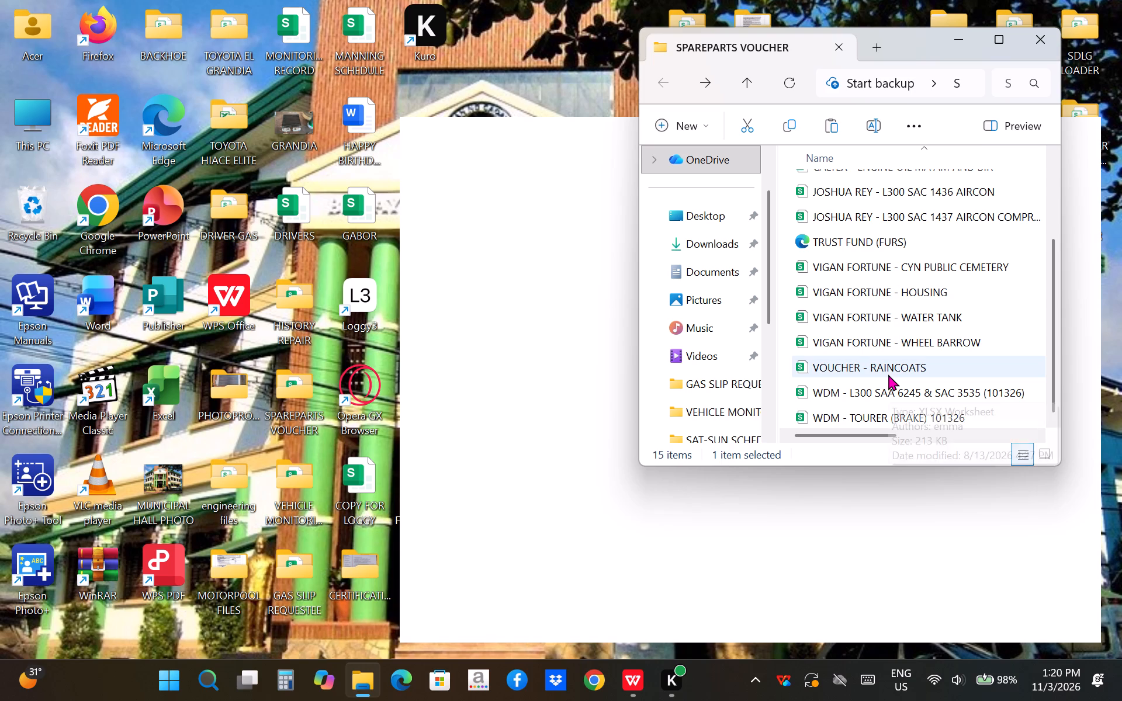
{"action": "scroll", "coordinate": [888, 370], "scroll_direction": "up", "scroll_amount": 1}
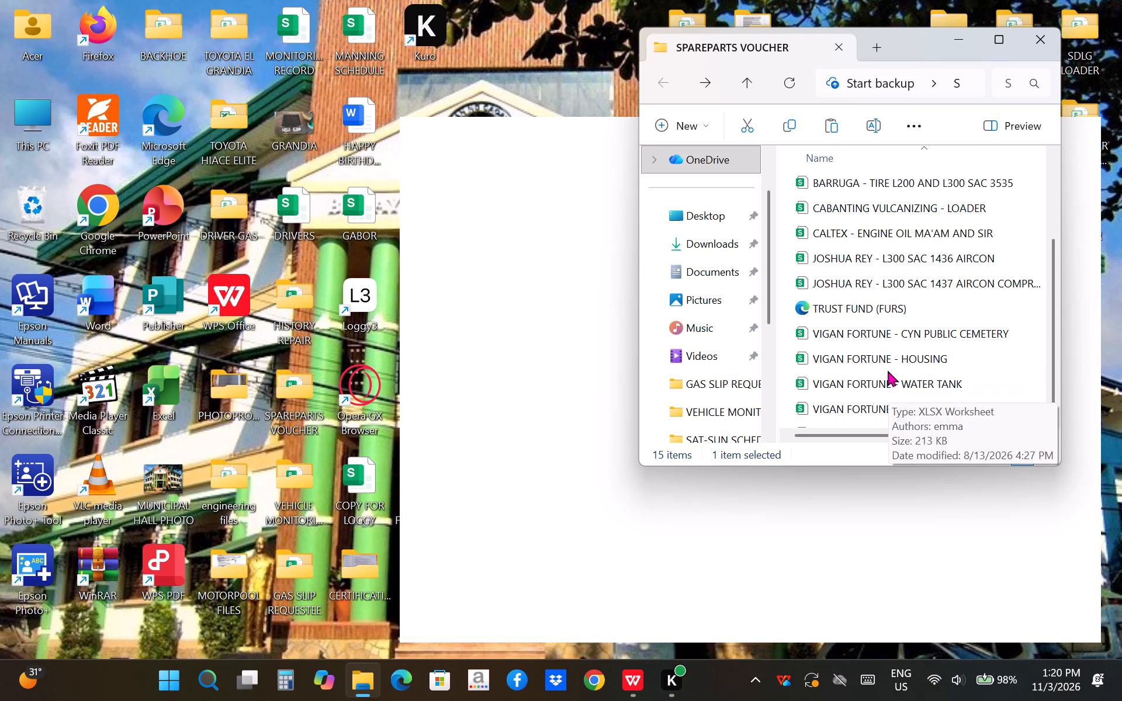
{"action": "scroll", "coordinate": [888, 370], "scroll_direction": "up", "scroll_amount": 1}
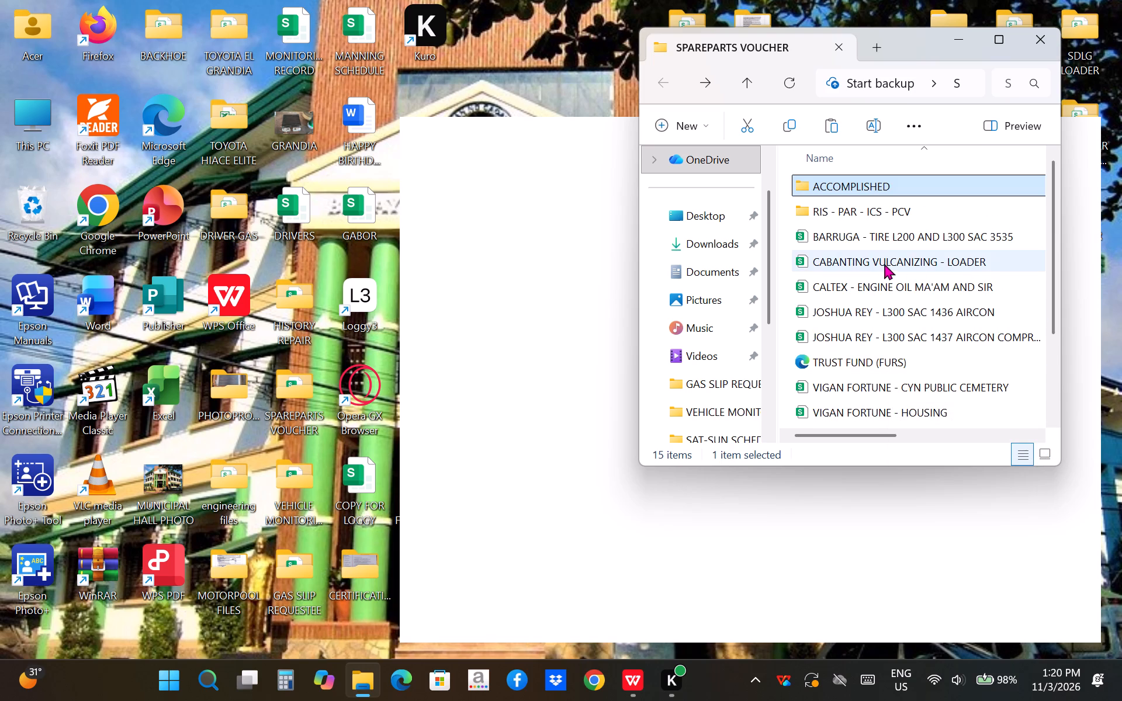
{"action": "double_click", "coordinate": [871, 203]}
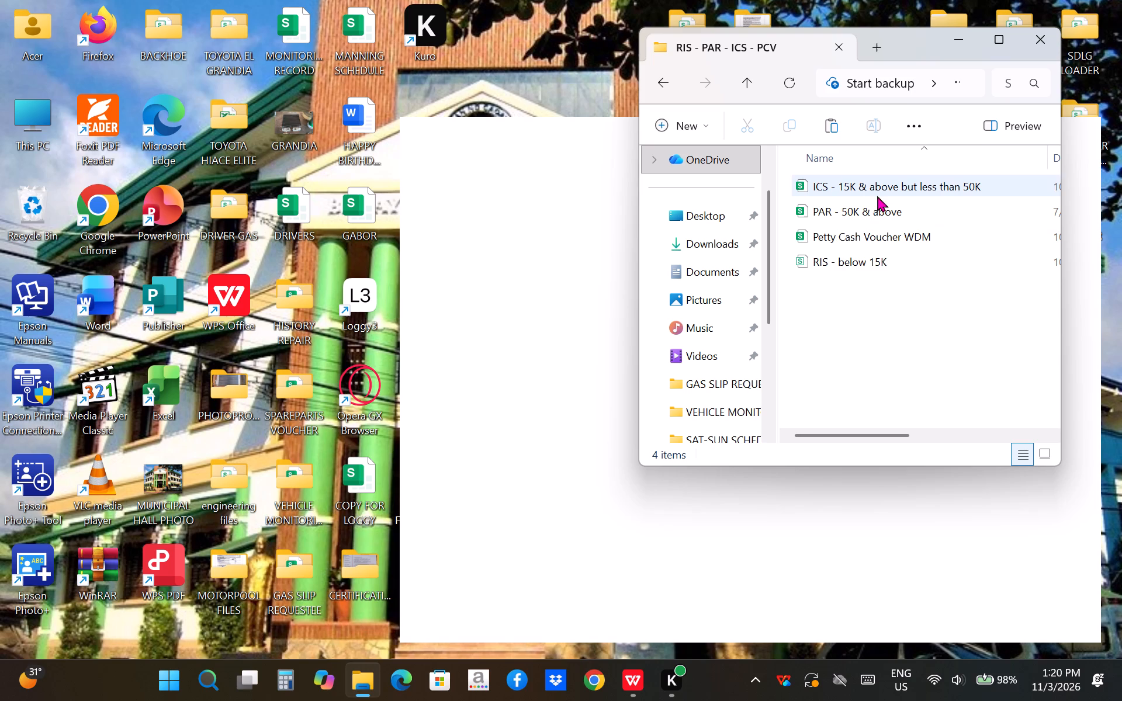
{"action": "double_click", "coordinate": [874, 242]}
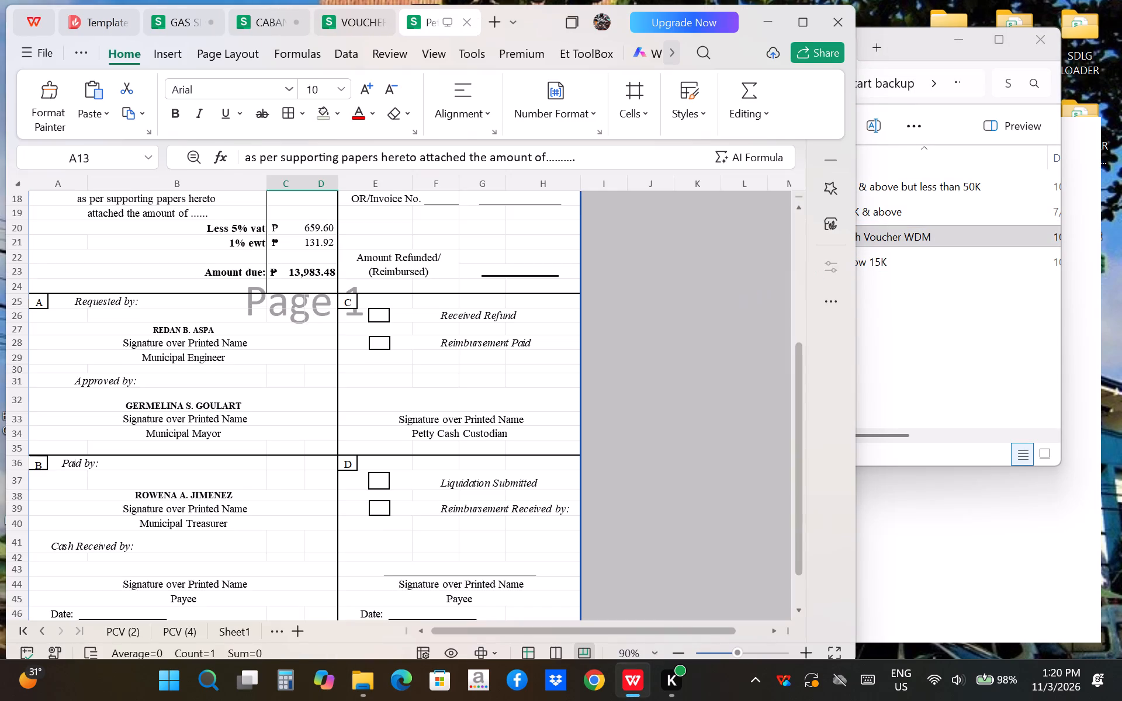
Replace the payee in cell B8 of the petty cash voucher with CABANTING'S VULCANIZING SHOP.
{"action": "scroll", "coordinate": [125, 452], "scroll_direction": "up", "scroll_amount": 5}
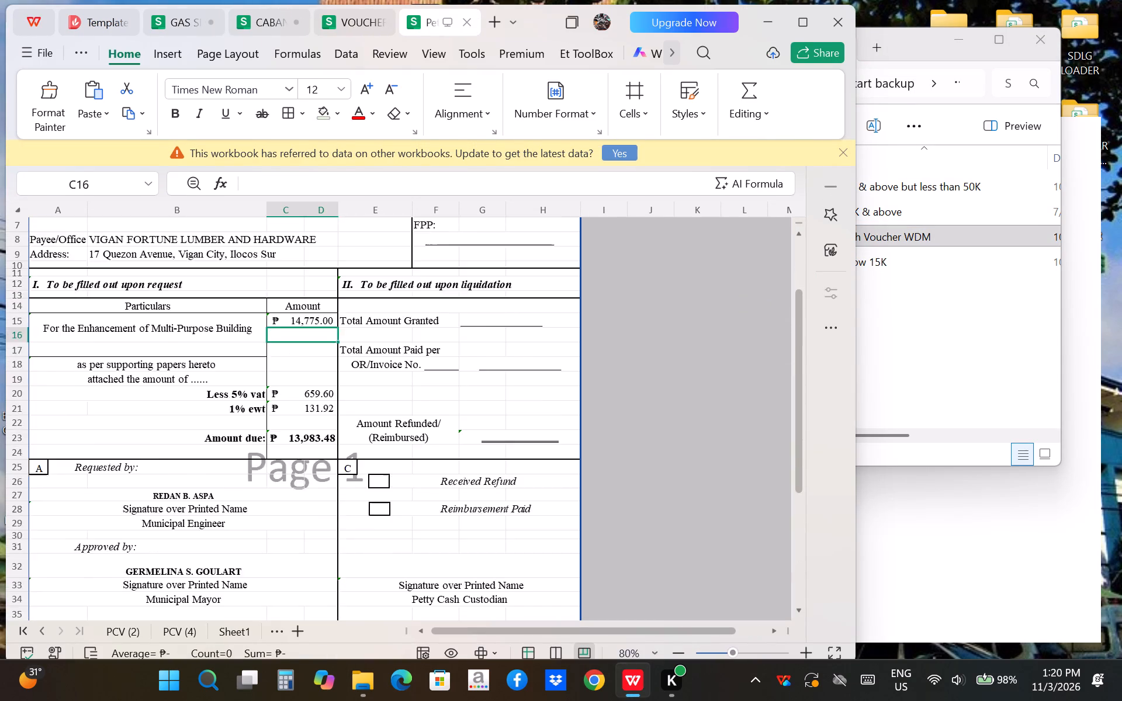
{"action": "left_click", "coordinate": [287, 329]}
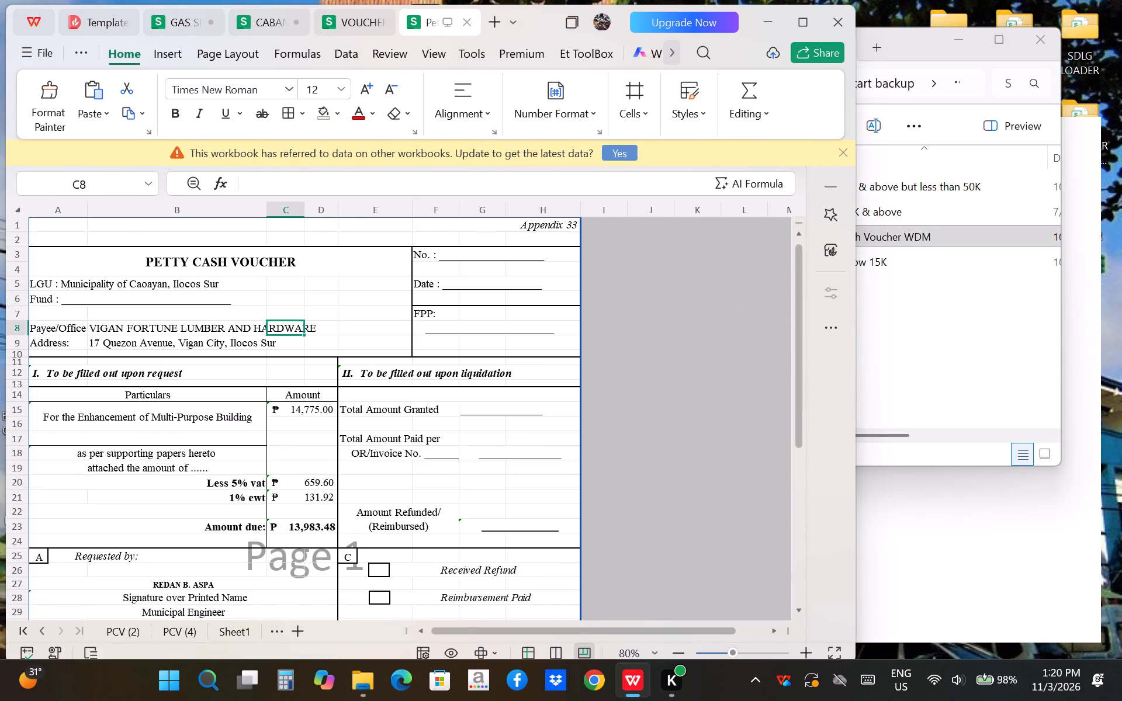
{"action": "left_click", "coordinate": [119, 329]}
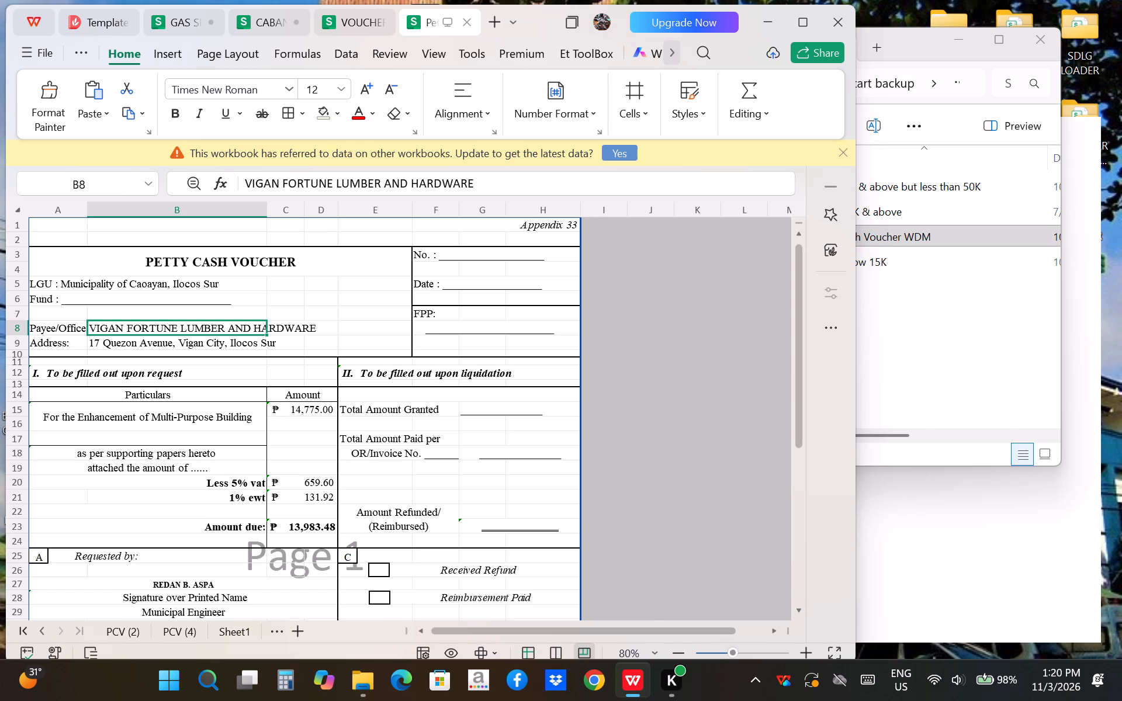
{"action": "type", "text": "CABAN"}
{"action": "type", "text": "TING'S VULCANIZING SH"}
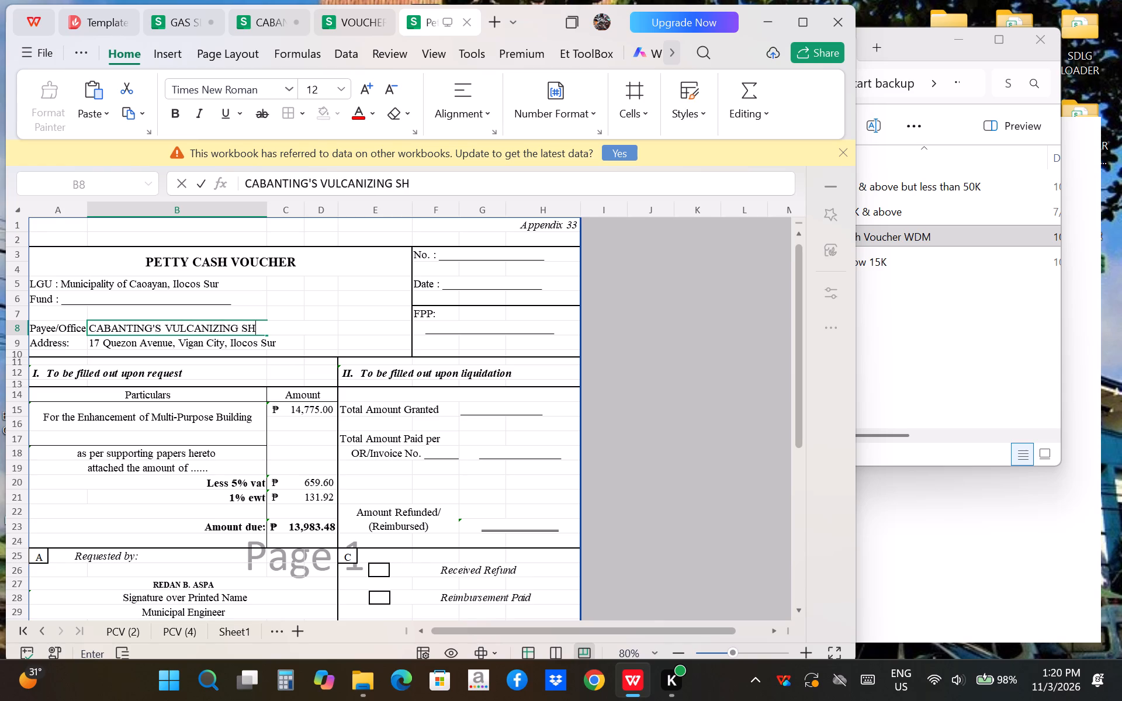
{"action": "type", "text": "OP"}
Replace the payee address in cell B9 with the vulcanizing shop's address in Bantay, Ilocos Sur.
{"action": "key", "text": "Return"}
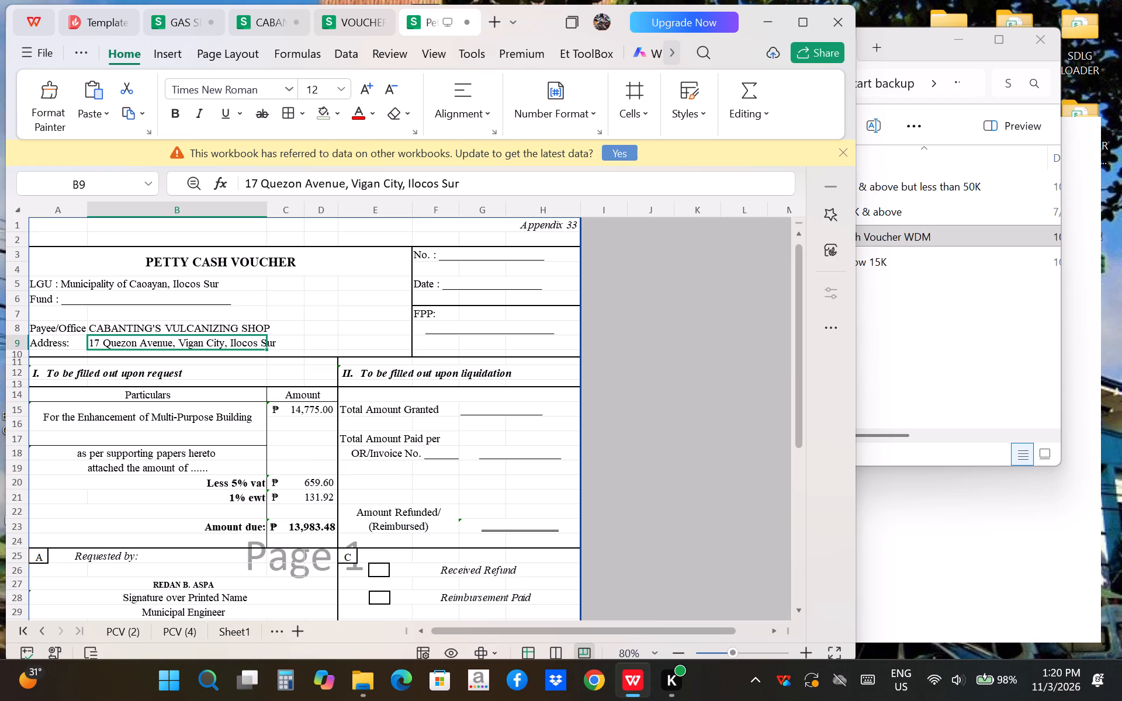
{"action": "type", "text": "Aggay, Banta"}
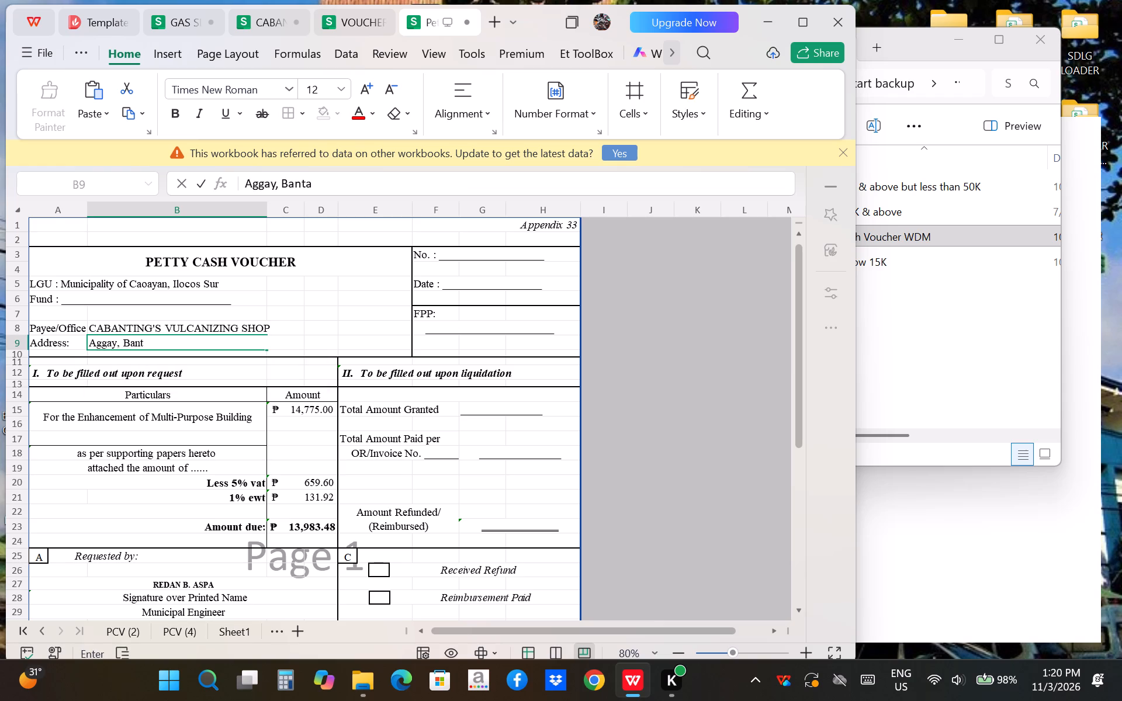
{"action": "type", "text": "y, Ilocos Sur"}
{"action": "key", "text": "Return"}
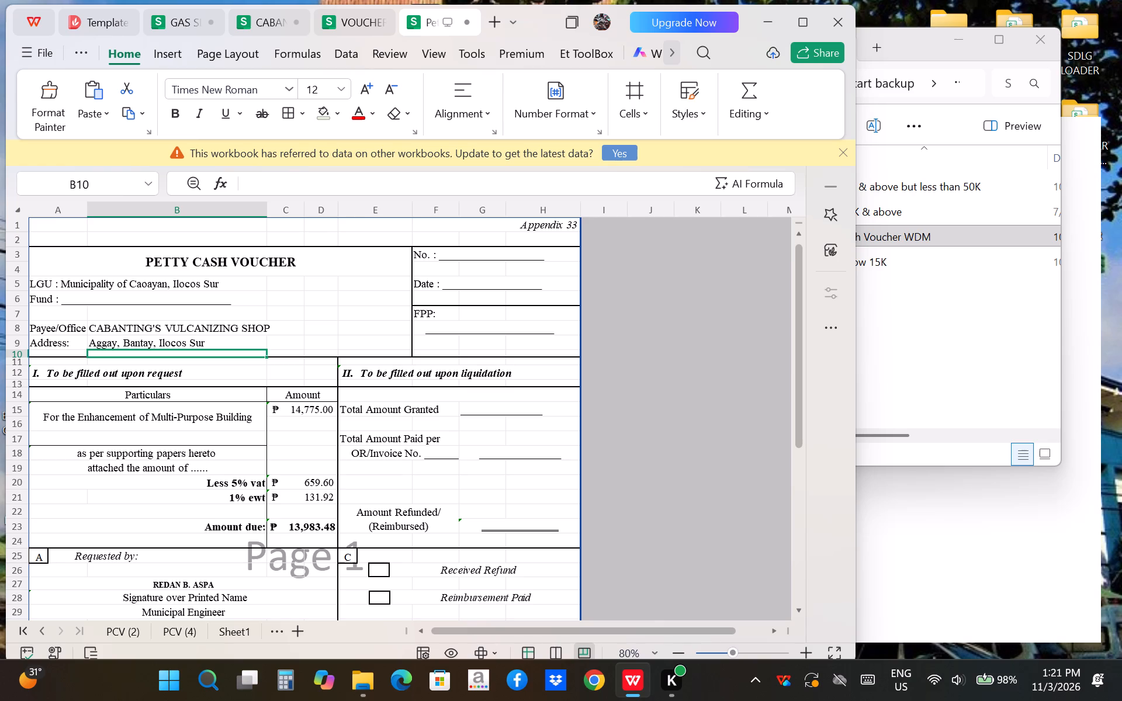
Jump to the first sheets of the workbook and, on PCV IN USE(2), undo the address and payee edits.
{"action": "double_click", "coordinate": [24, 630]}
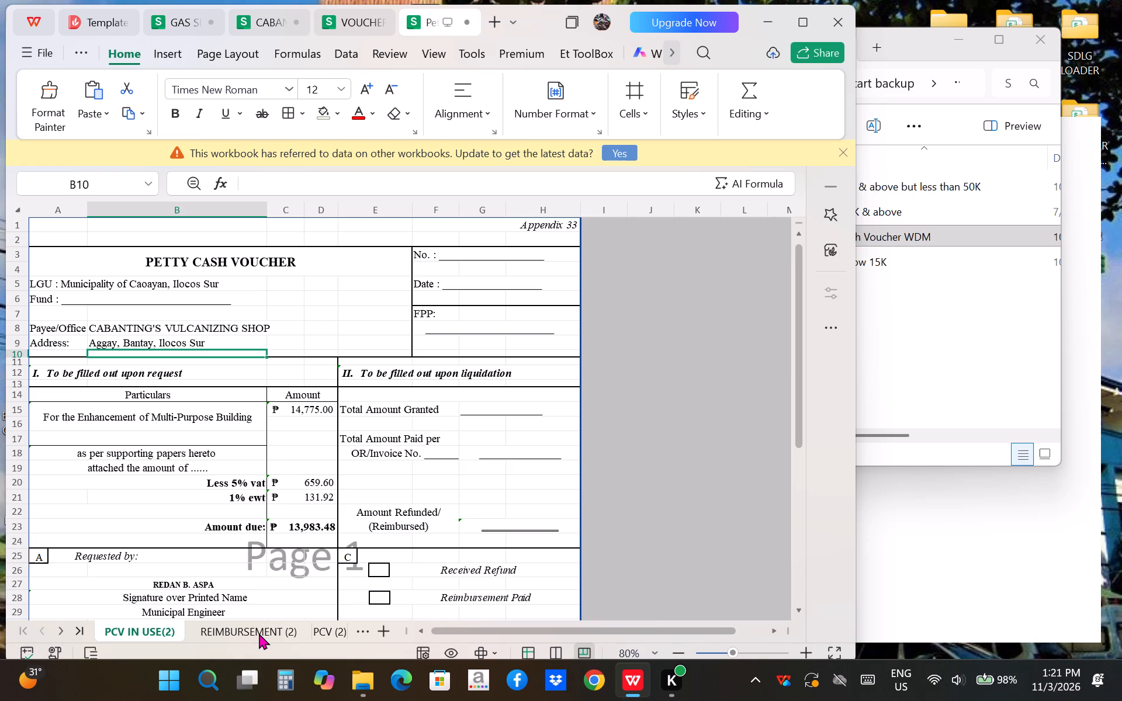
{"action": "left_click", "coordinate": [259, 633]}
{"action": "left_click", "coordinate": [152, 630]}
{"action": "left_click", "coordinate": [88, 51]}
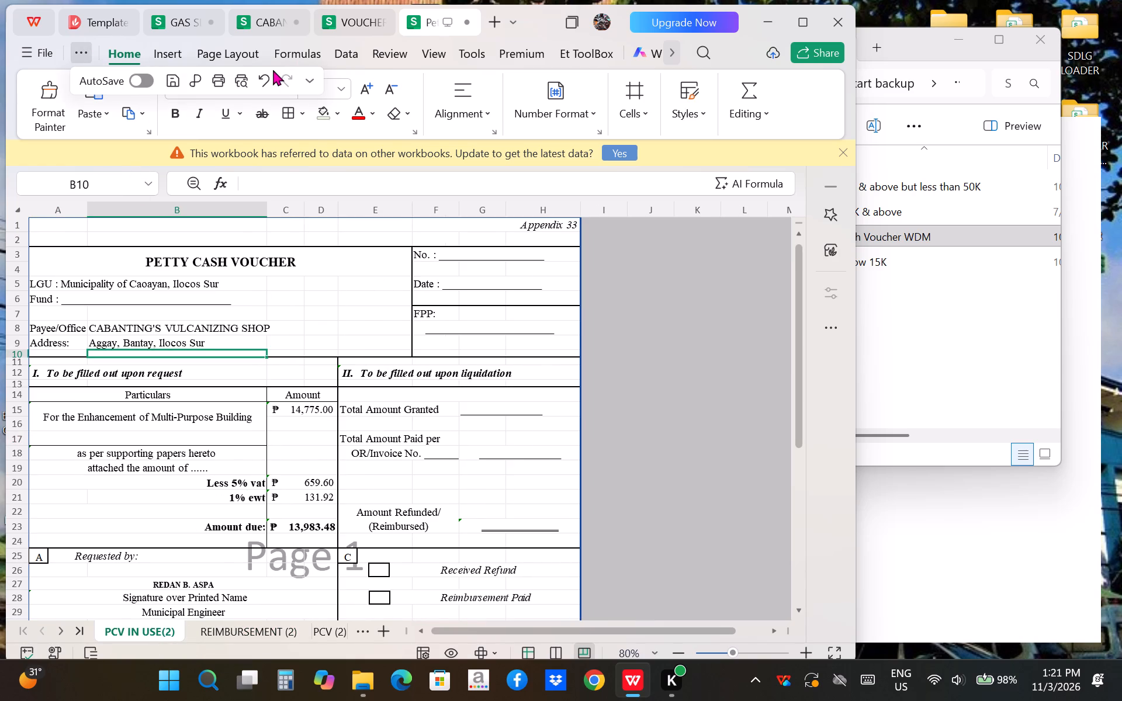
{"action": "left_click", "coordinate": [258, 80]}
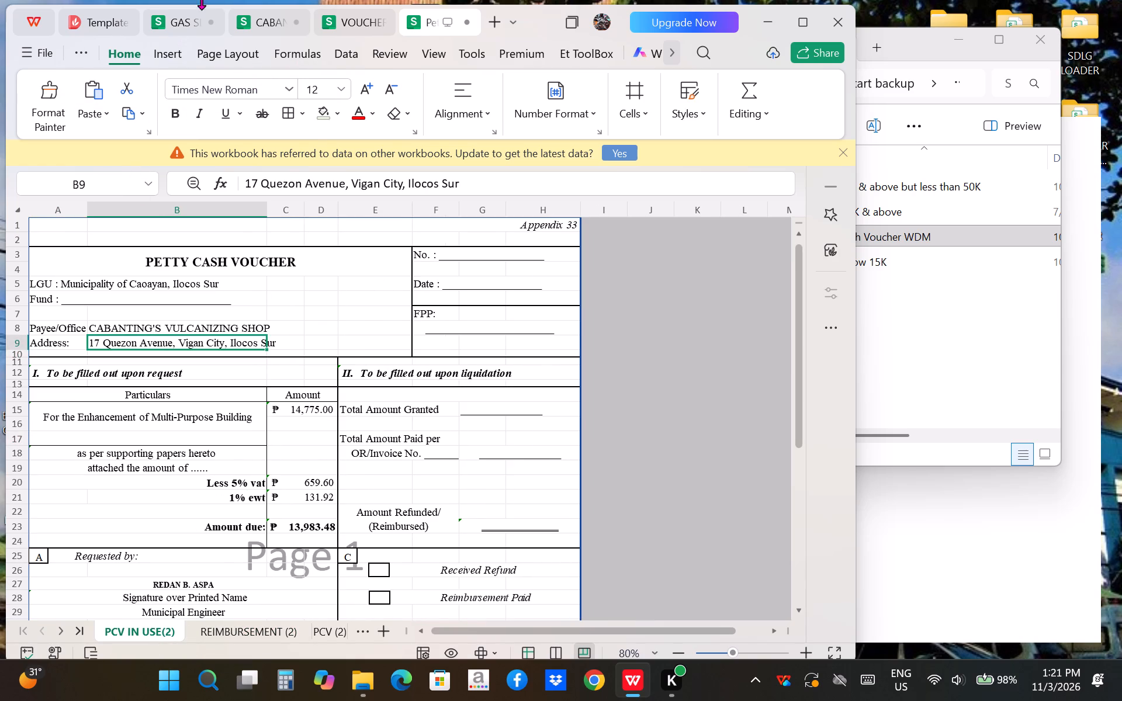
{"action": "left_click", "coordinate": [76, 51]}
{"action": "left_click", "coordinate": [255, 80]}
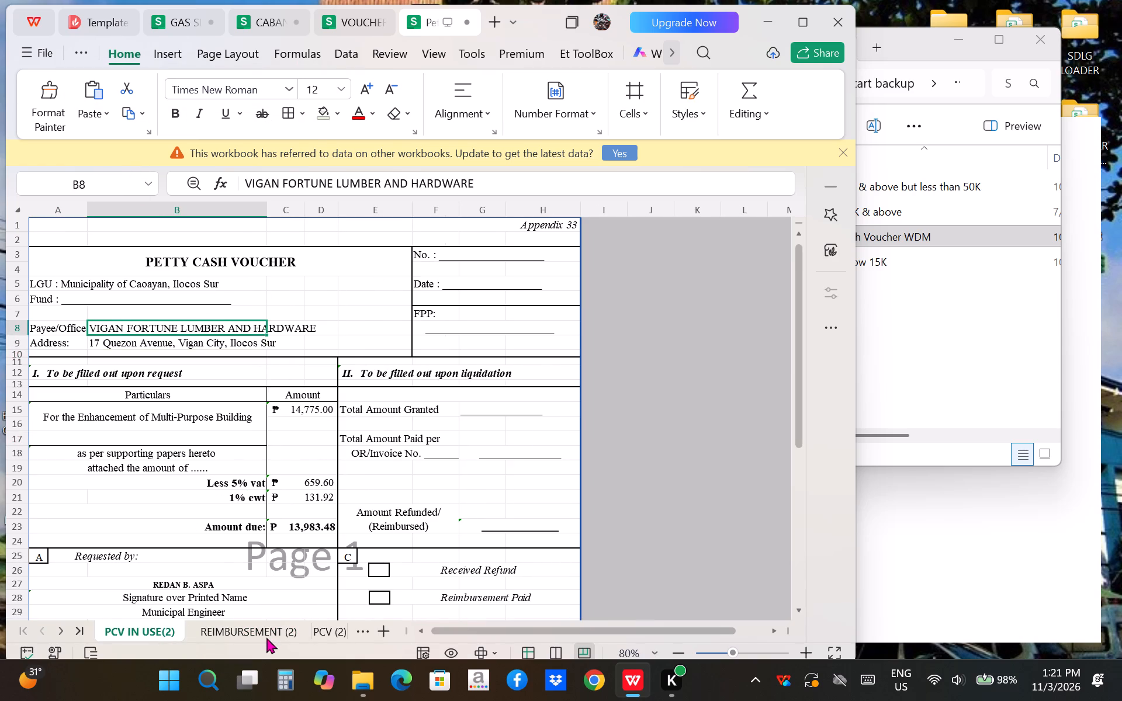
On the REIMBURSEMENT (2) sheet, replace the payee in cell B8 with the requesting official's full name followed by EnP.
{"action": "left_click", "coordinate": [264, 636]}
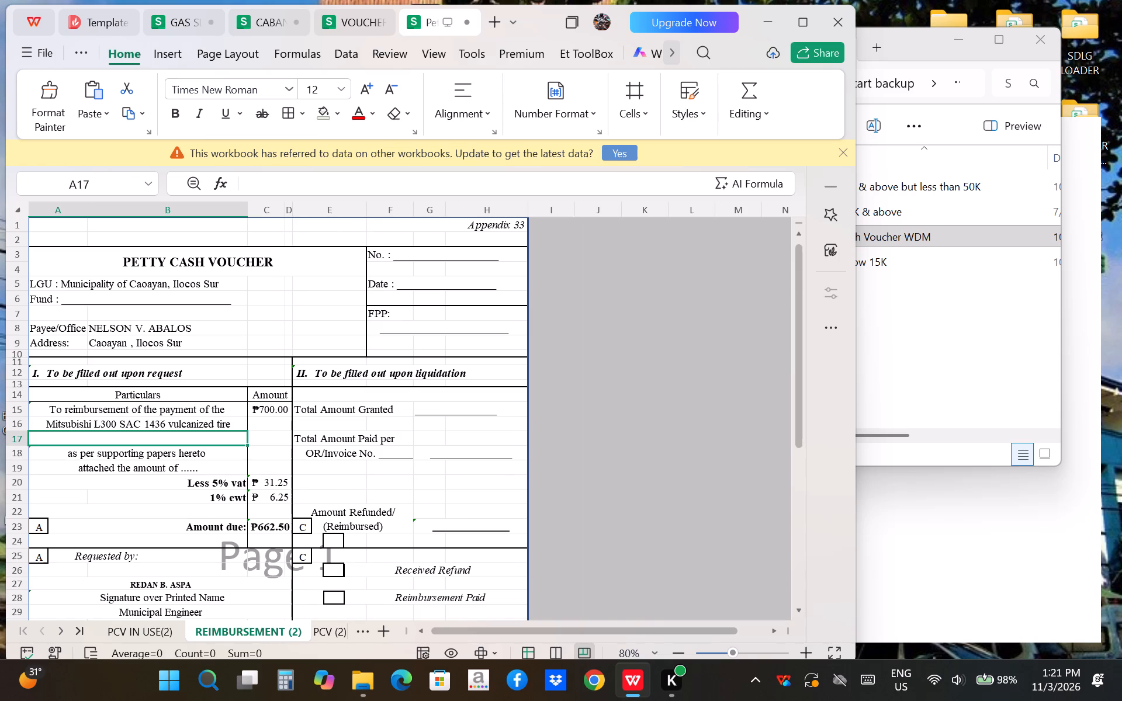
{"action": "left_click", "coordinate": [184, 328]}
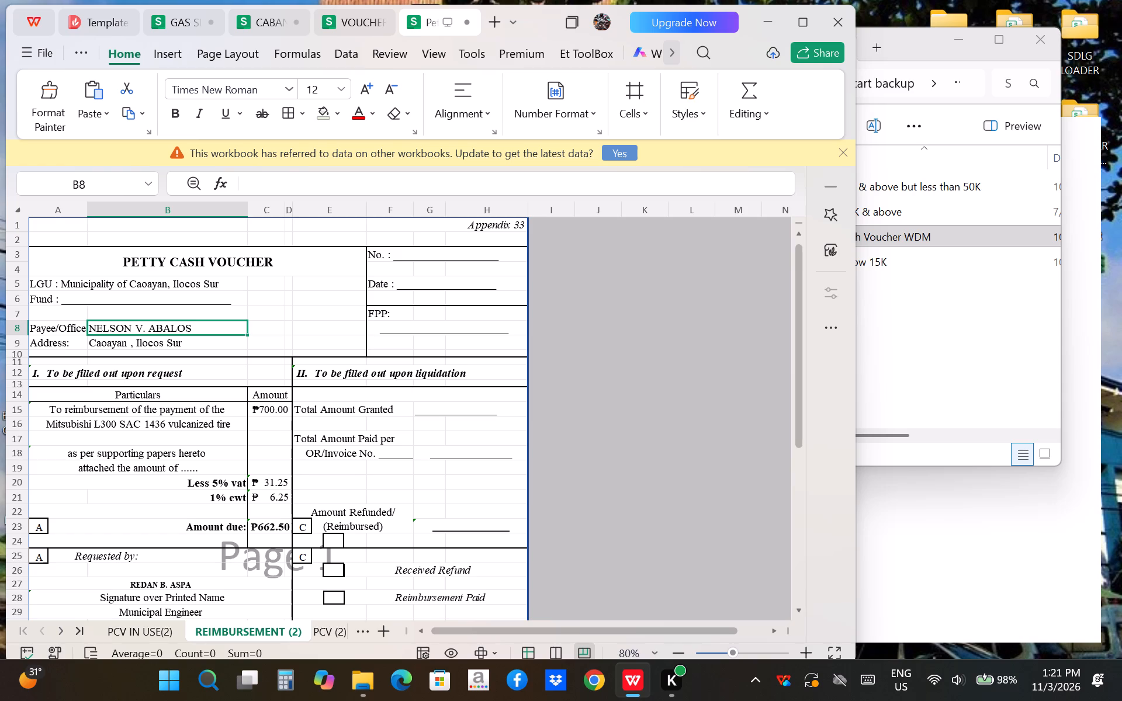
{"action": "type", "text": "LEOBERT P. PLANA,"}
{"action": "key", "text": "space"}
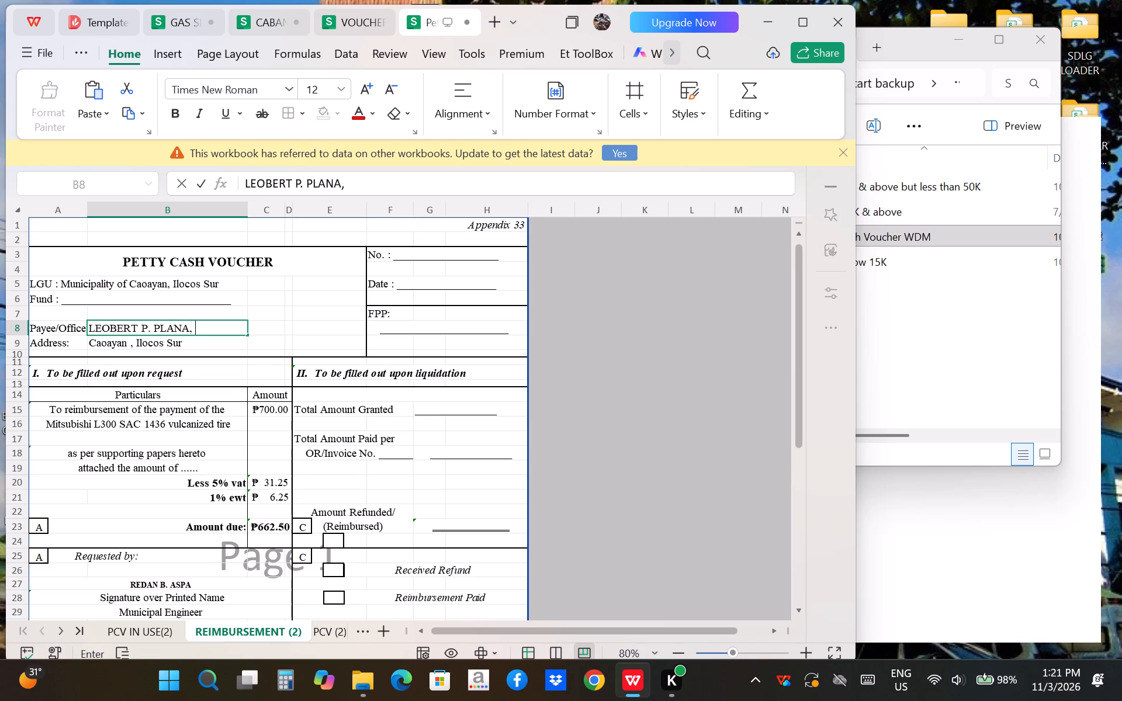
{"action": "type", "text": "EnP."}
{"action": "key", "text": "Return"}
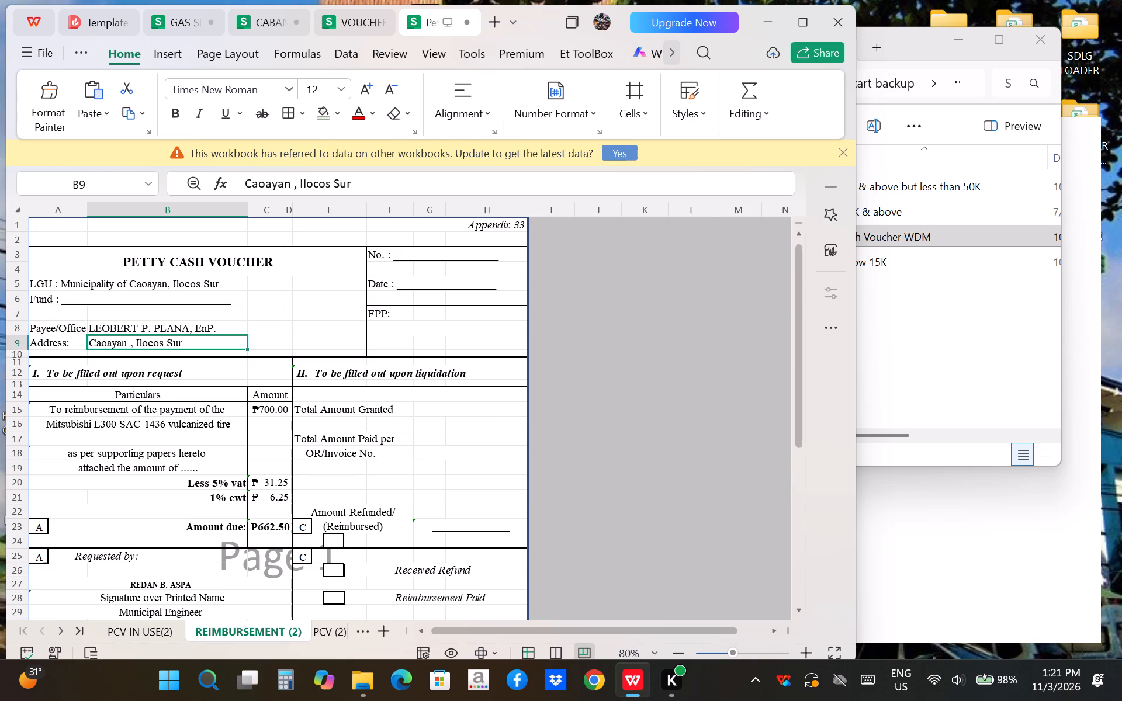
Set the reimbursement amount in cell C15 to 6000.
{"action": "left_click", "coordinate": [274, 411]}
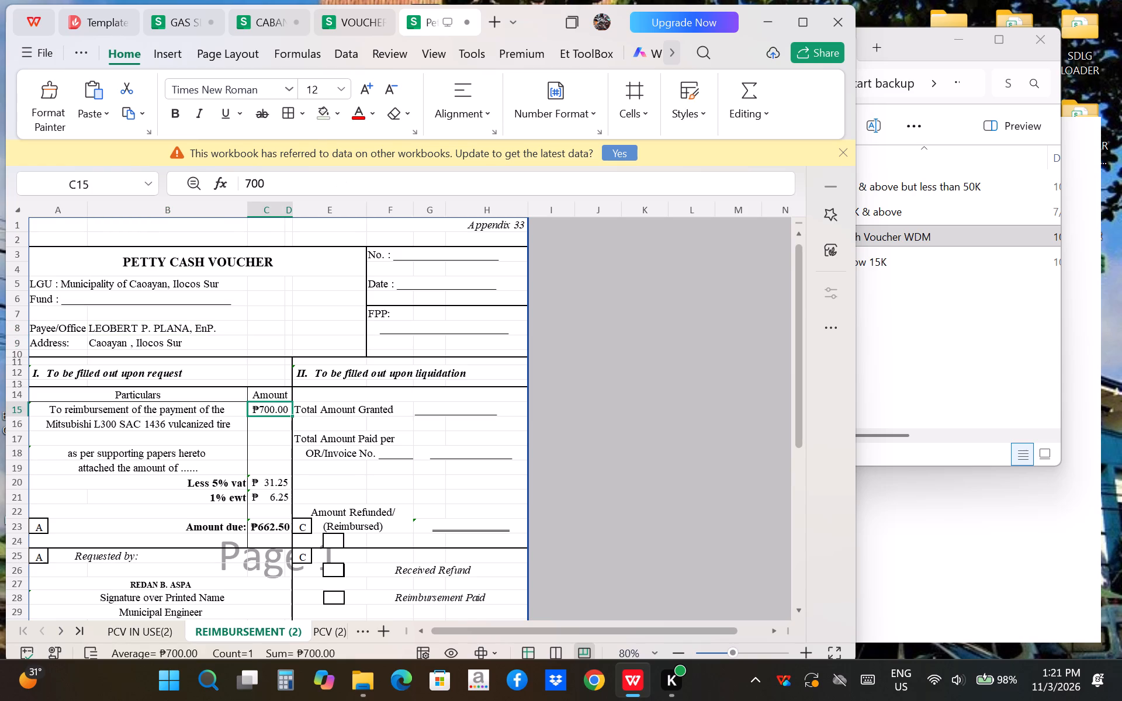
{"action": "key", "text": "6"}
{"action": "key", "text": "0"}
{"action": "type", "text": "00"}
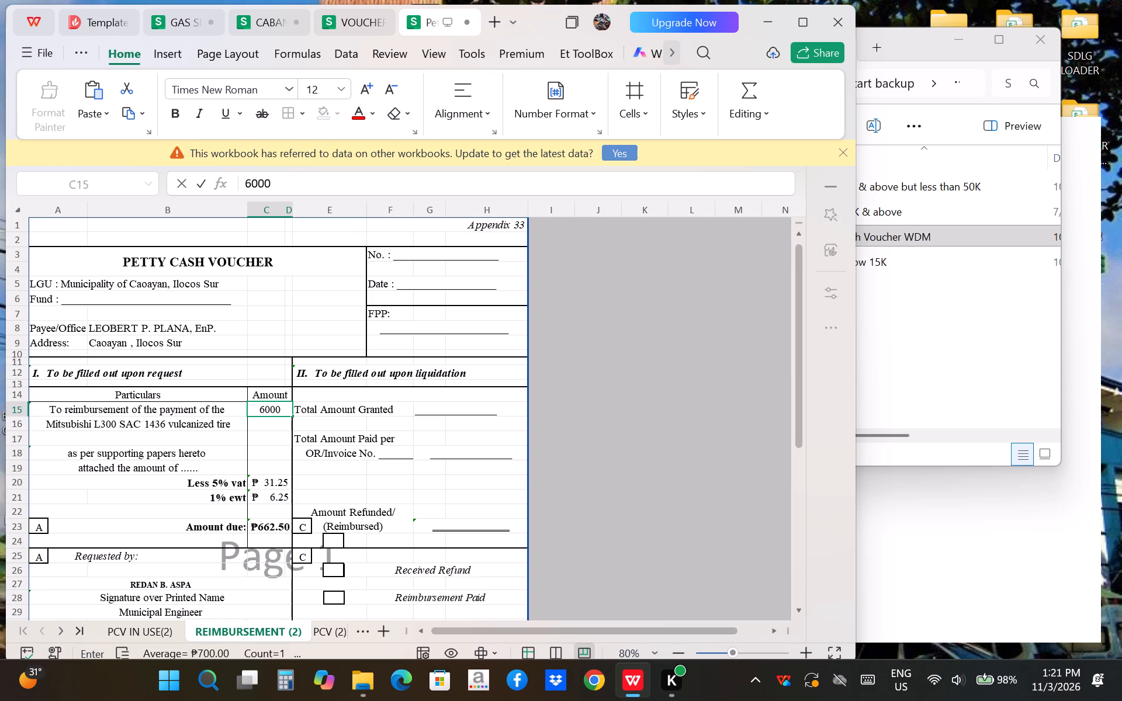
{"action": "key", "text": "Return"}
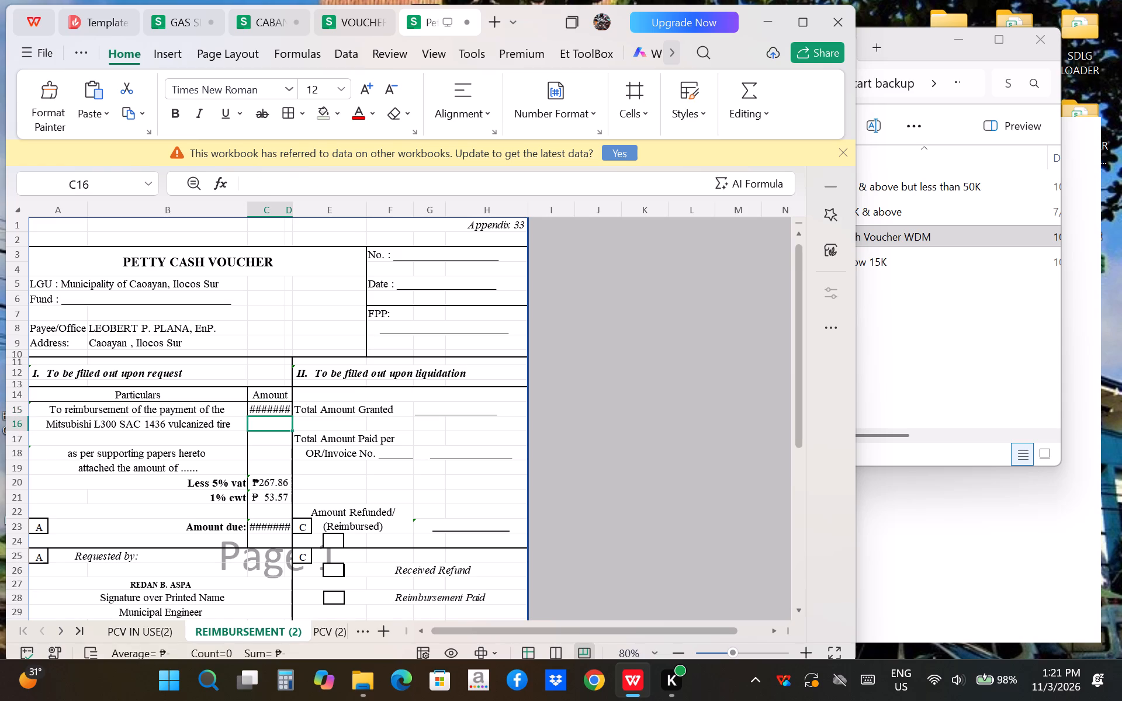
Widen the Amount column, mainly column C, enough for the full peso amounts to fit.
{"action": "left_click", "coordinate": [292, 214]}
{"action": "left_click", "coordinate": [294, 210]}
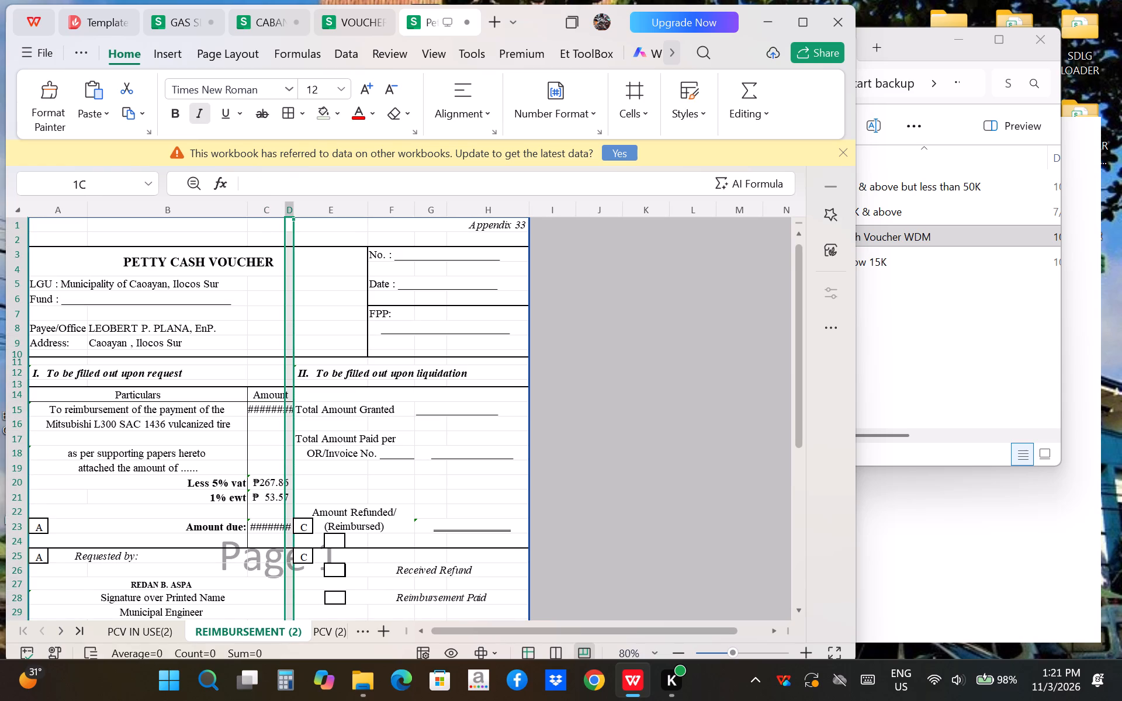
{"action": "left_click_drag", "start_coordinate": [285, 209], "coordinate": [294, 216]}
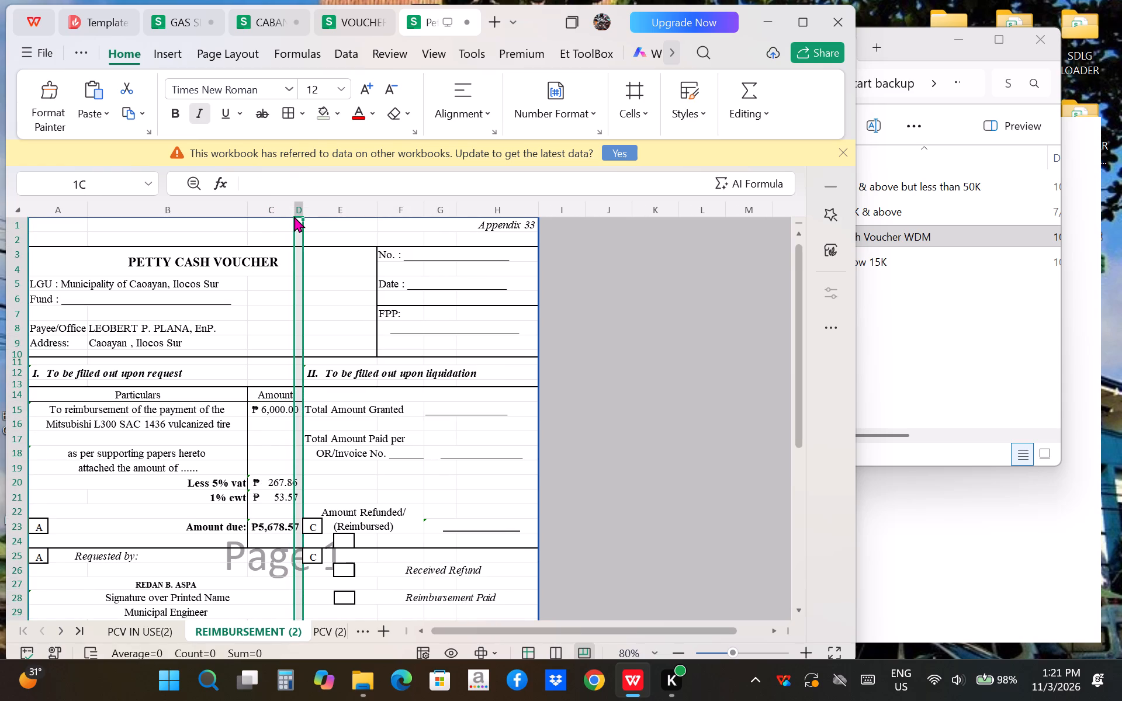
{"action": "left_click", "coordinate": [288, 256]}
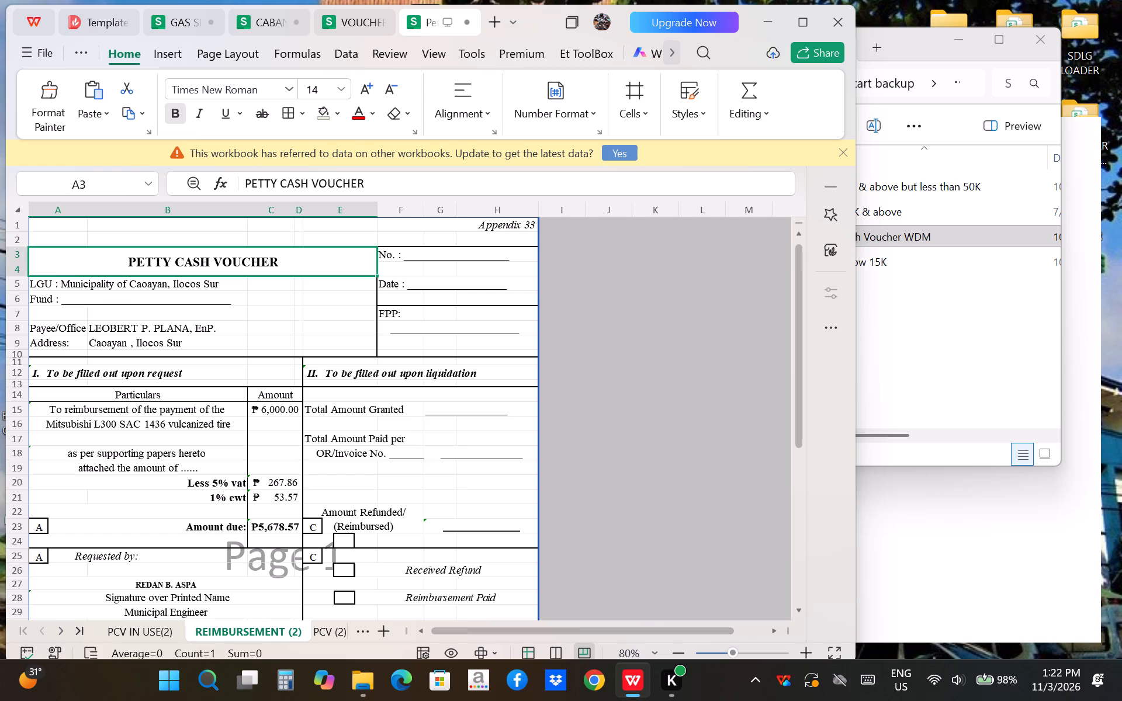
Change the second particulars line in cell A16 to read "SDLG LOADER vulcanized tires".
{"action": "left_click", "coordinate": [119, 421]}
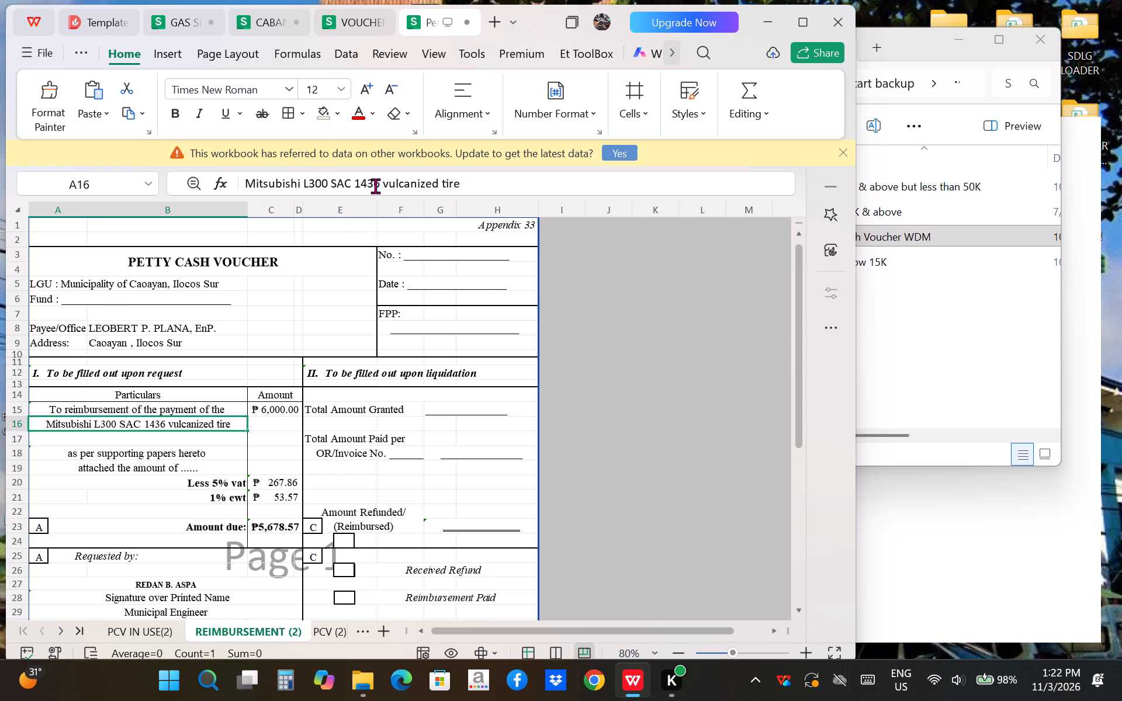
{"action": "left_click_drag", "start_coordinate": [380, 186], "coordinate": [315, 182]}
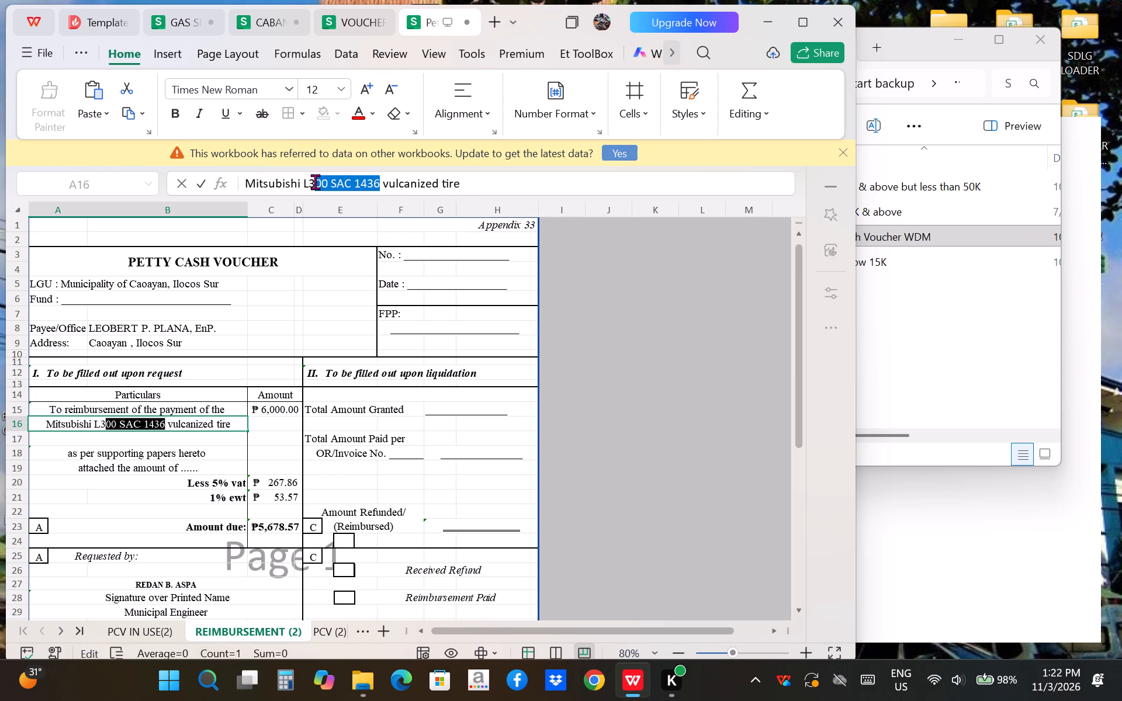
{"action": "left_click_drag", "start_coordinate": [315, 182], "coordinate": [241, 189]}
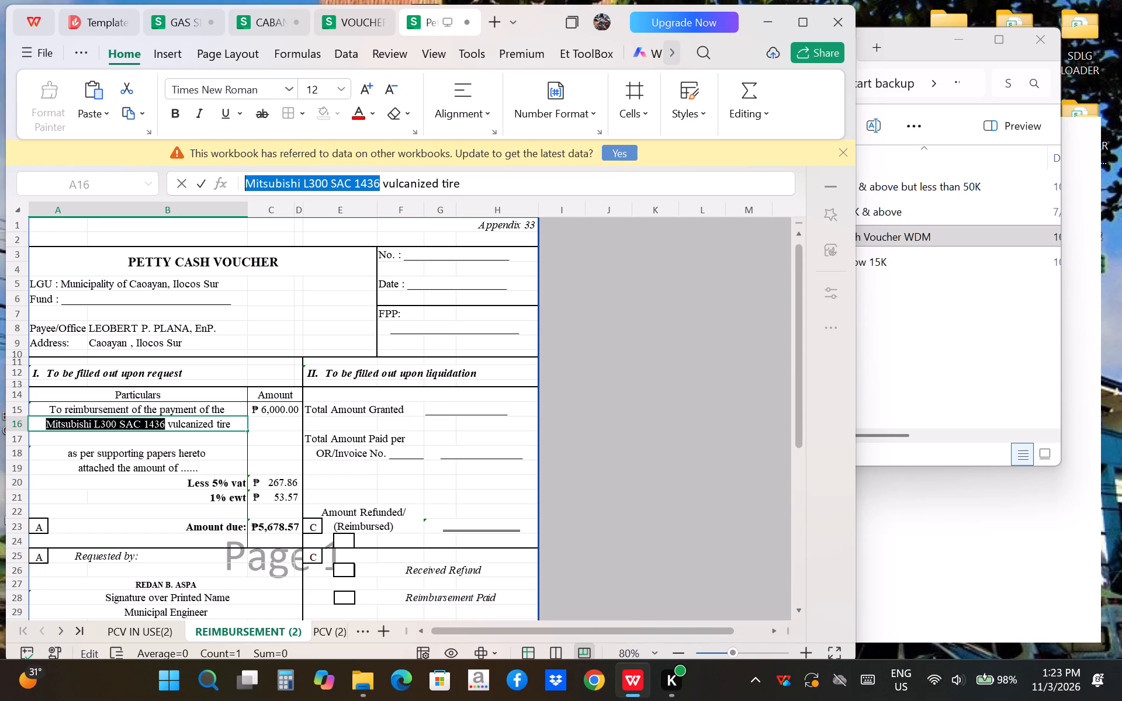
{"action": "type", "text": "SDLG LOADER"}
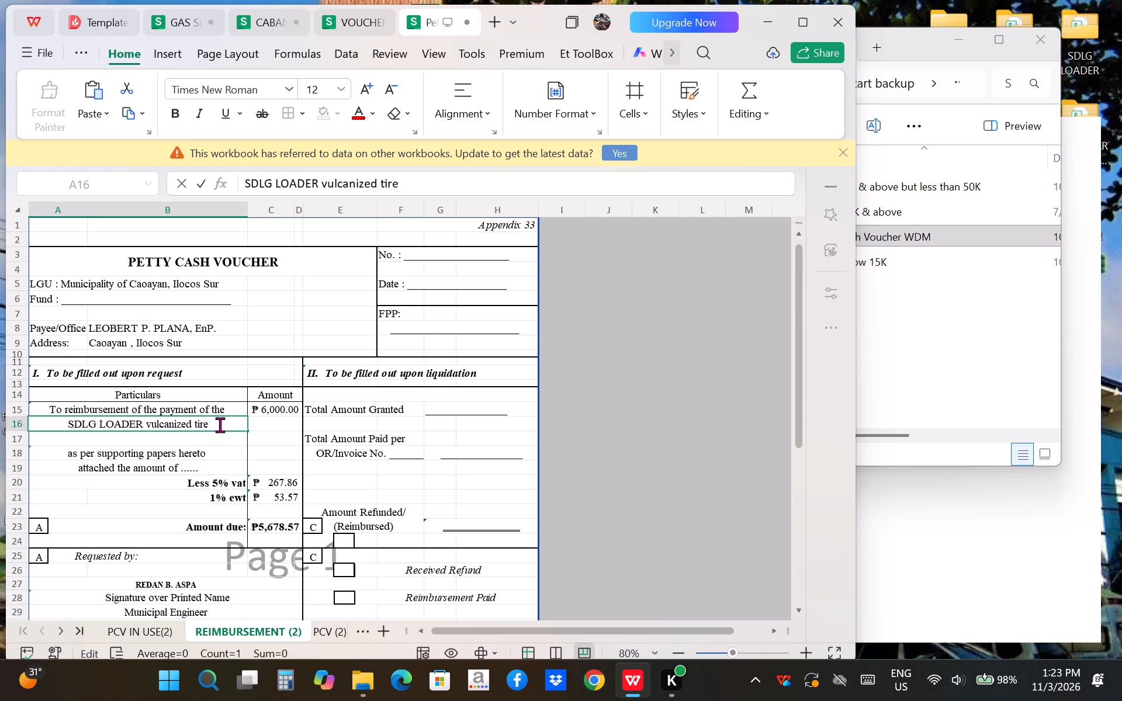
{"action": "left_click", "coordinate": [220, 425]}
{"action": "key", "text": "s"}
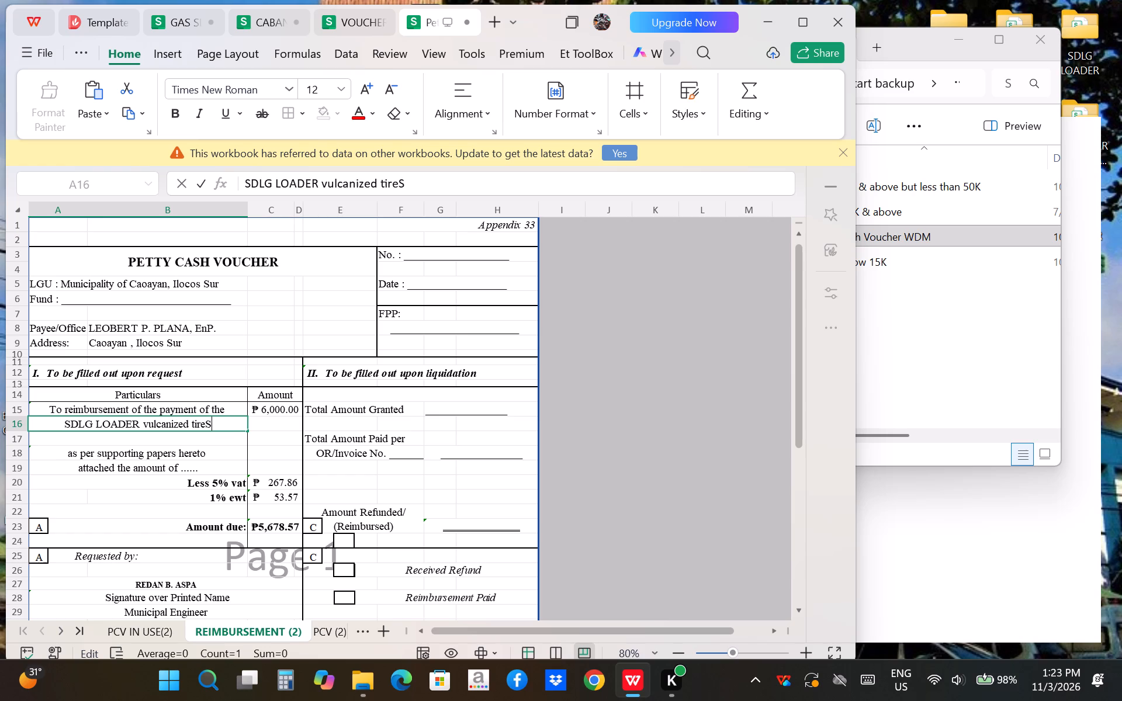
{"action": "key", "text": "BackSpace"}
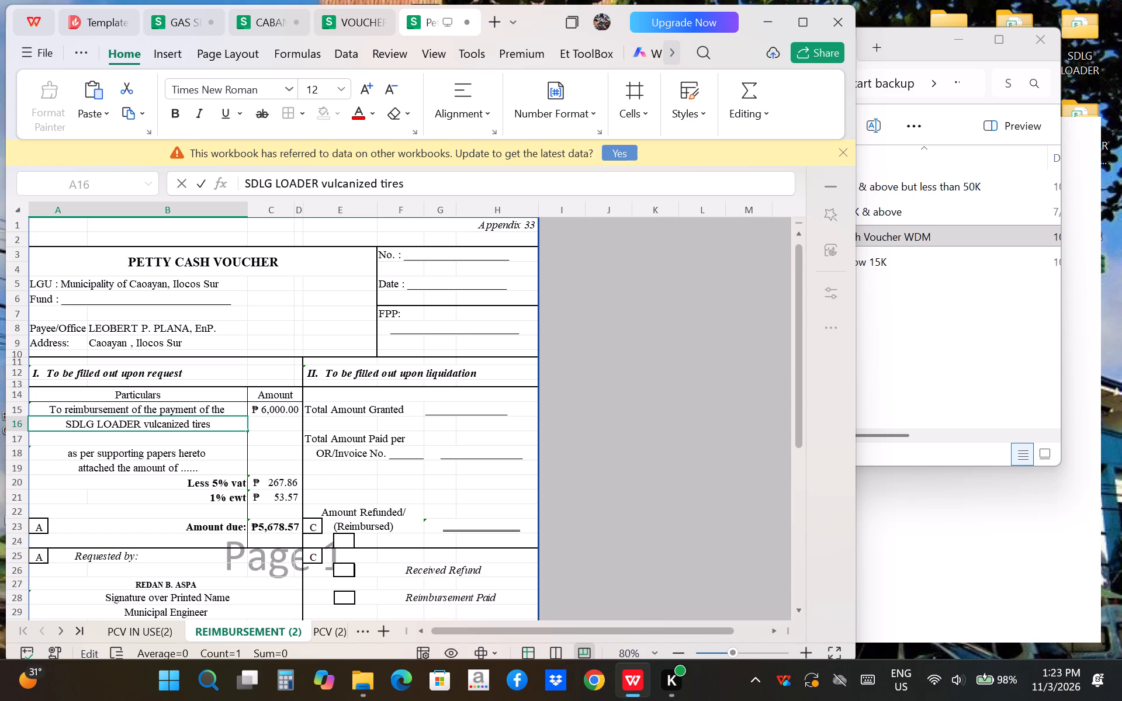
{"action": "left_click", "coordinate": [146, 516]}
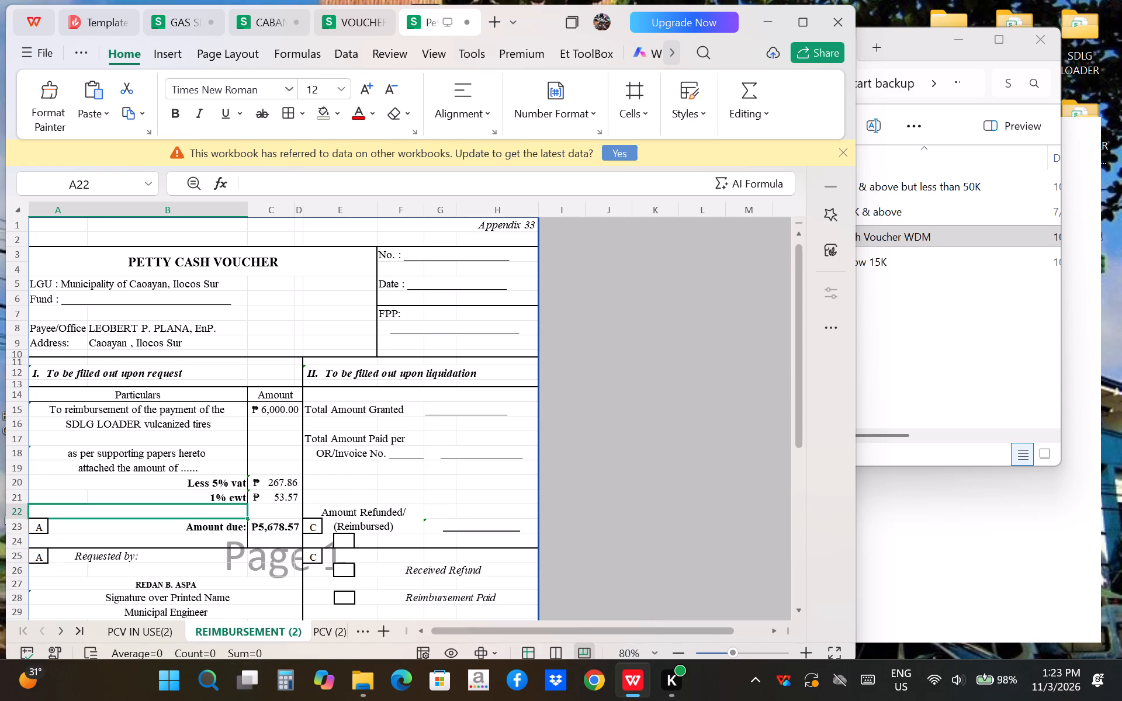
Replace the Requested by signatory in cell A27 with the payee's full name followed by EnP.
{"action": "scroll", "coordinate": [209, 426], "scroll_direction": "down", "scroll_amount": 3}
{"action": "left_click", "coordinate": [191, 459]}
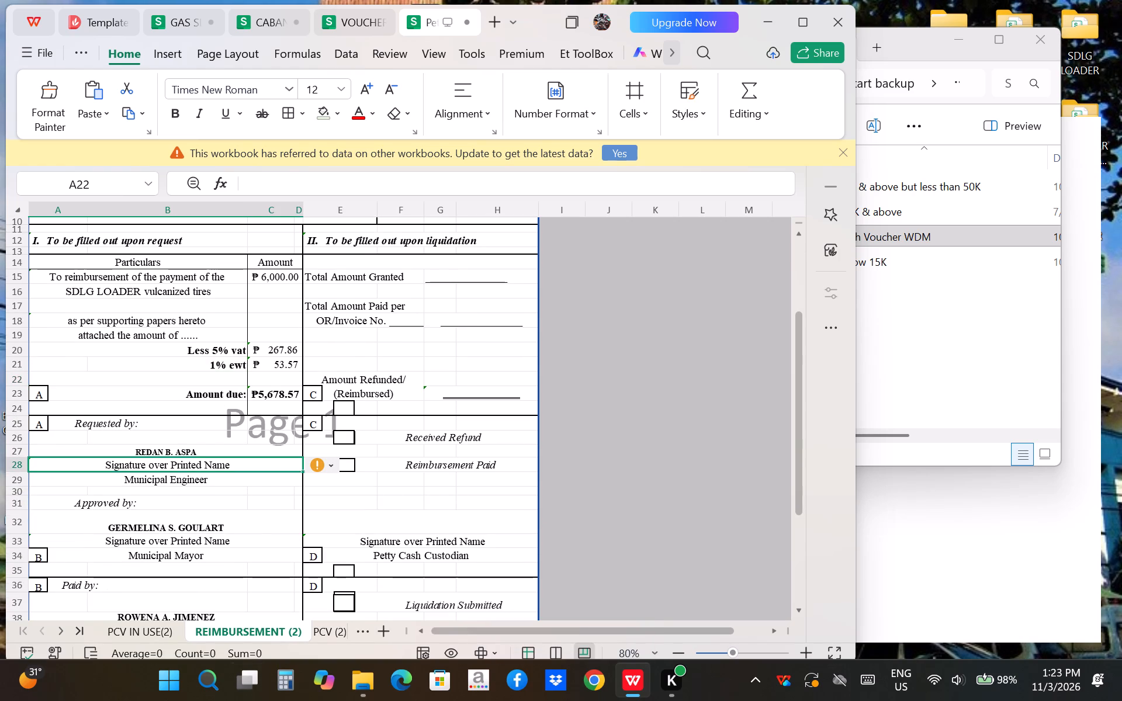
{"action": "left_click", "coordinate": [186, 446]}
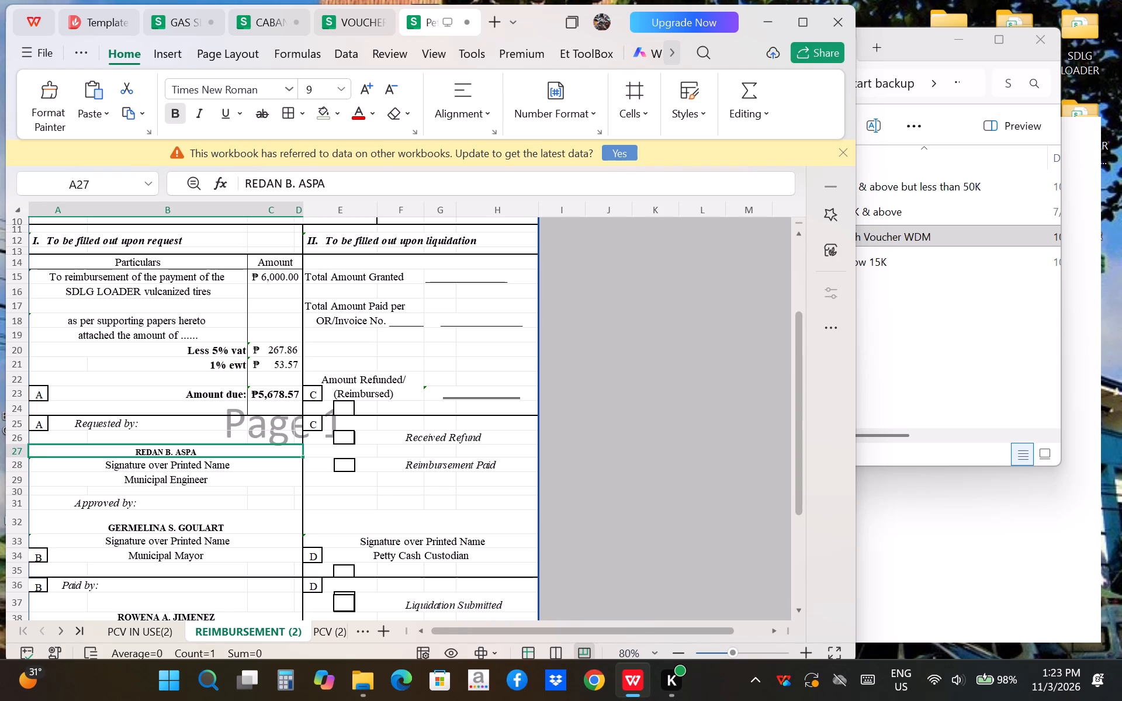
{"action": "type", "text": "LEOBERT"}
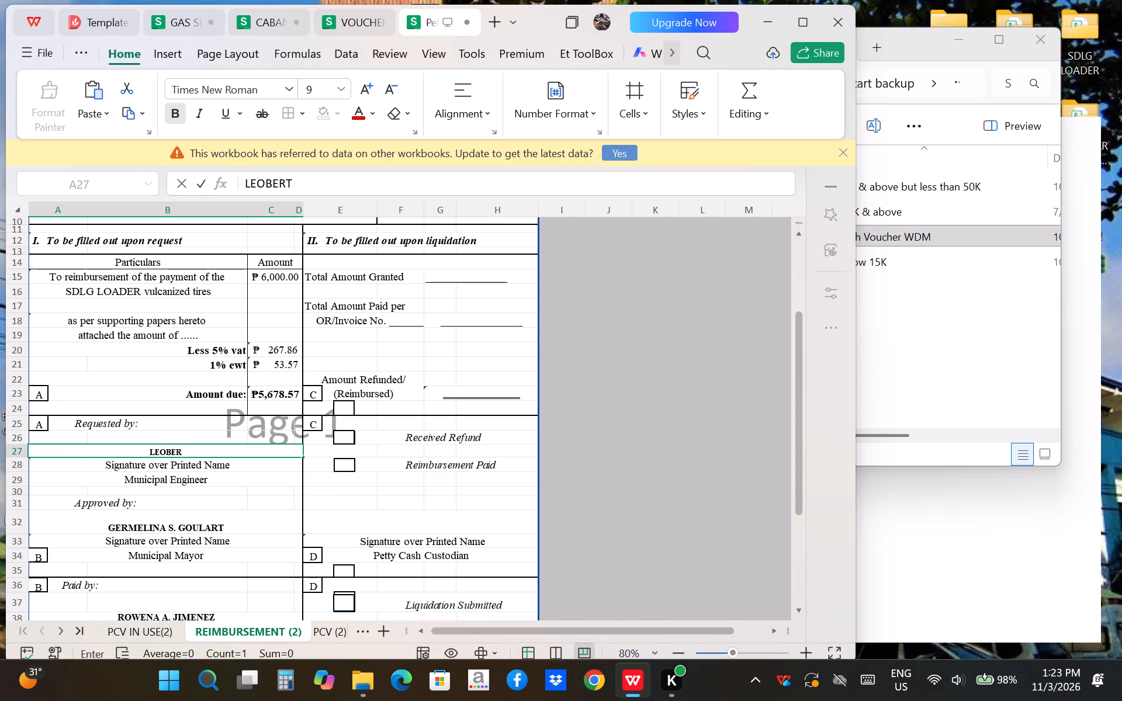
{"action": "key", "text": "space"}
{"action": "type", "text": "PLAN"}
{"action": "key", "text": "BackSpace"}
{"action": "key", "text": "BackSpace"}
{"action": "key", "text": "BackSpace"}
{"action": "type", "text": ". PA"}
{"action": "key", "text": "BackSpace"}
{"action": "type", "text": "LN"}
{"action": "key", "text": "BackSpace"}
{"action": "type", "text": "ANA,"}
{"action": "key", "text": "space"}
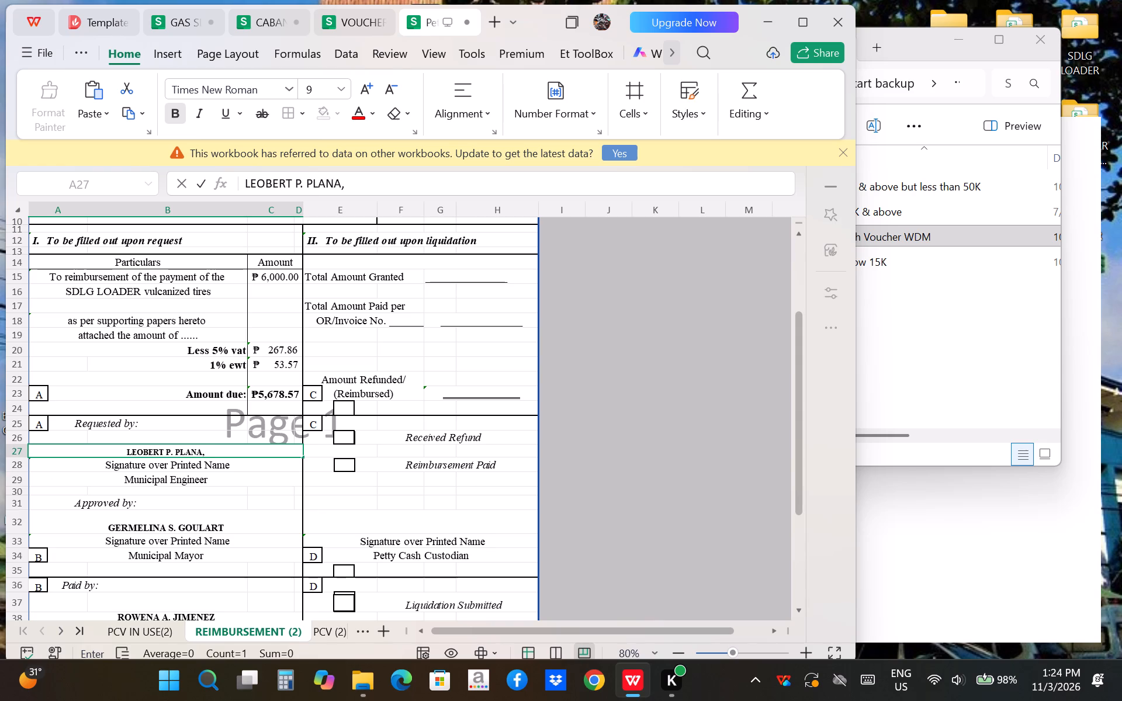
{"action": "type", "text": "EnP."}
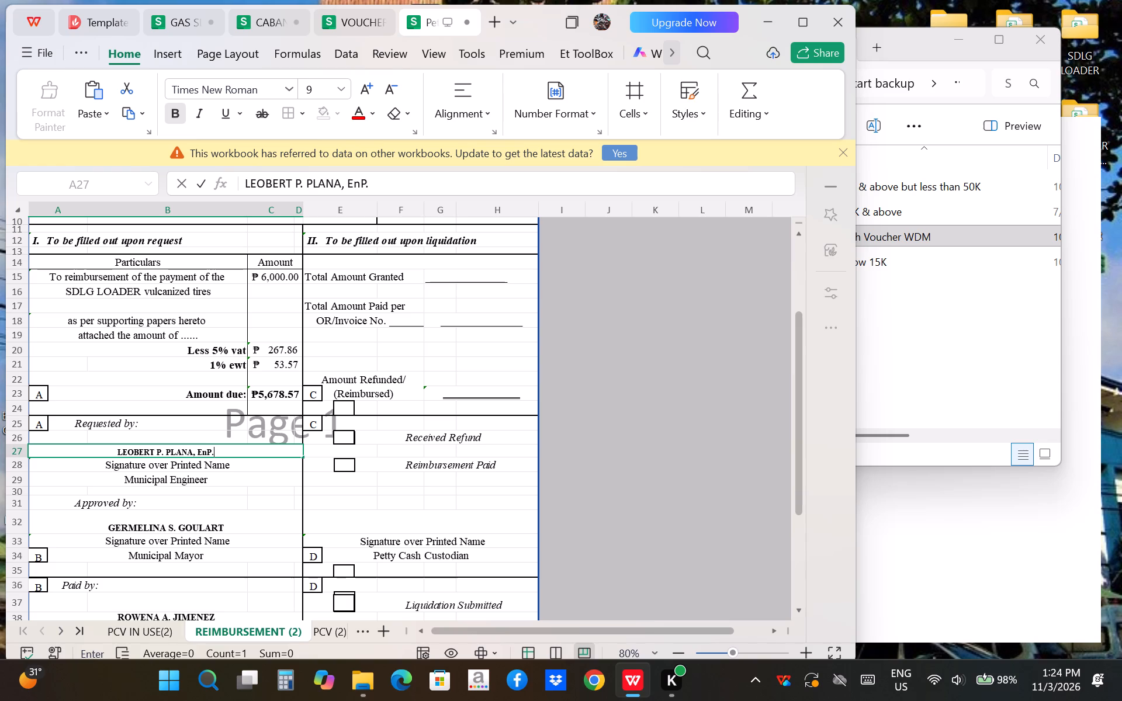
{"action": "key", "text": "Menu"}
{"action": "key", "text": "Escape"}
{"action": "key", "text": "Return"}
Change the requesting signatory's position in cell A29 to MPDC.
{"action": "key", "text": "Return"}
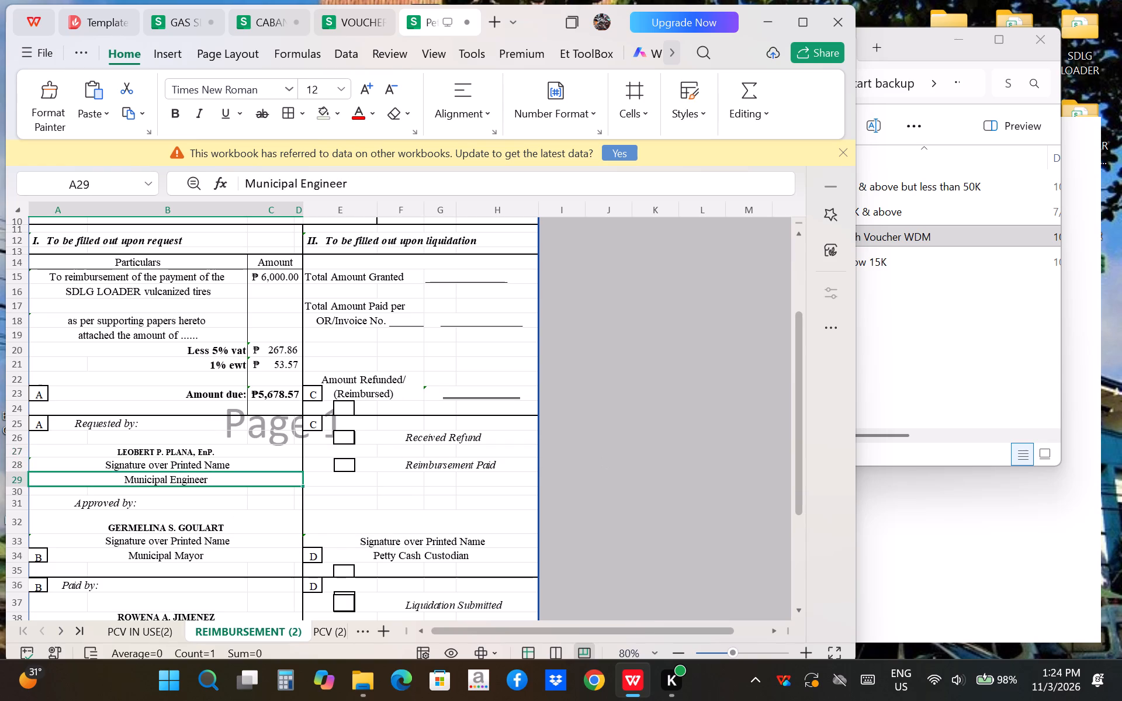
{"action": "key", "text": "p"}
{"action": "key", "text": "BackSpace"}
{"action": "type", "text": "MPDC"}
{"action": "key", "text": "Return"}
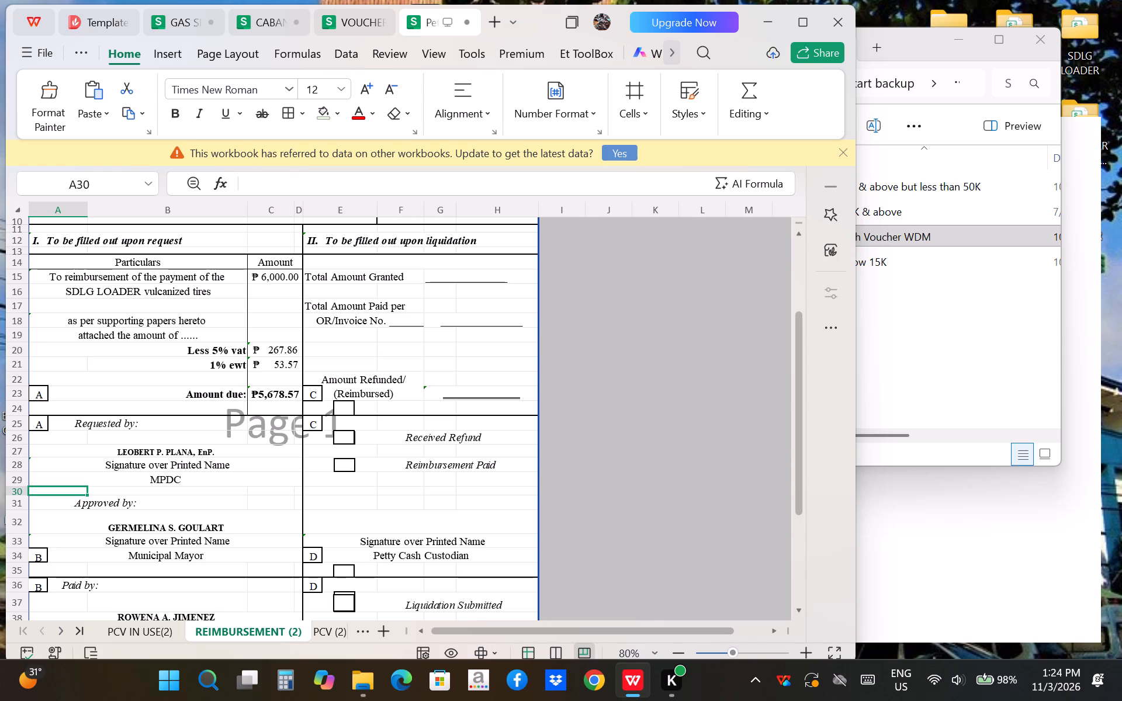
{"action": "scroll", "coordinate": [231, 474], "scroll_direction": "down", "scroll_amount": 2}
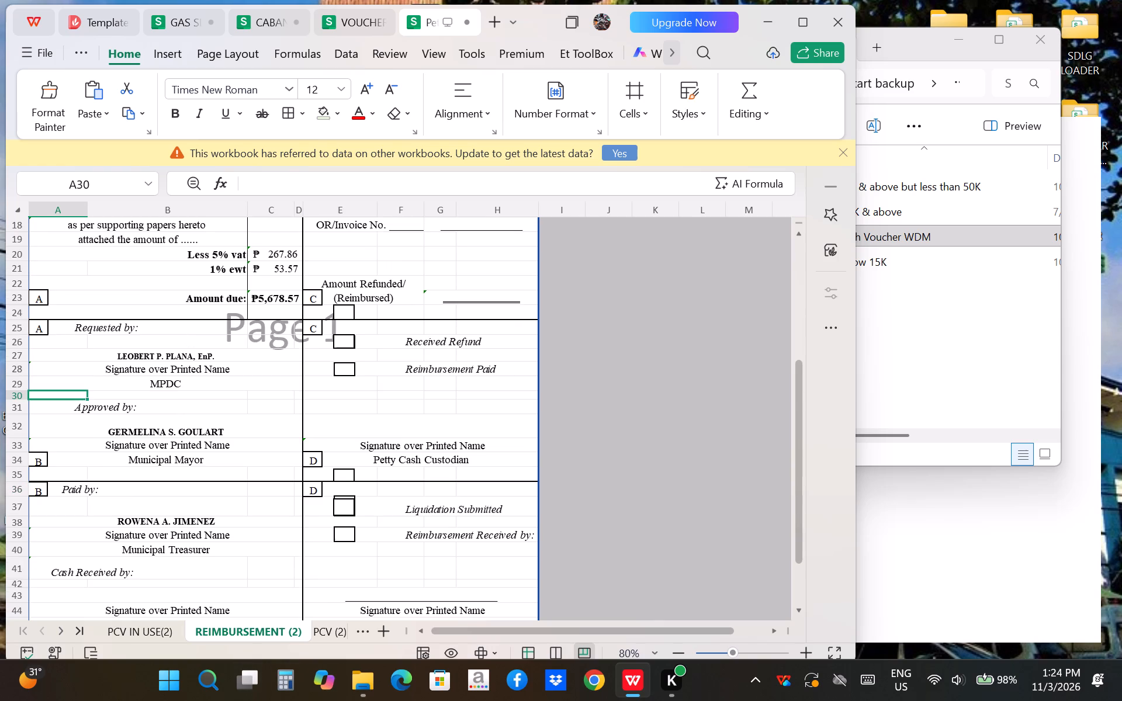
Set the font size of the Requested by signatory's name in cell A27 to 10.
{"action": "scroll", "coordinate": [231, 474], "scroll_direction": "down", "scroll_amount": 2}
{"action": "scroll", "coordinate": [231, 474], "scroll_direction": "up", "scroll_amount": 5}
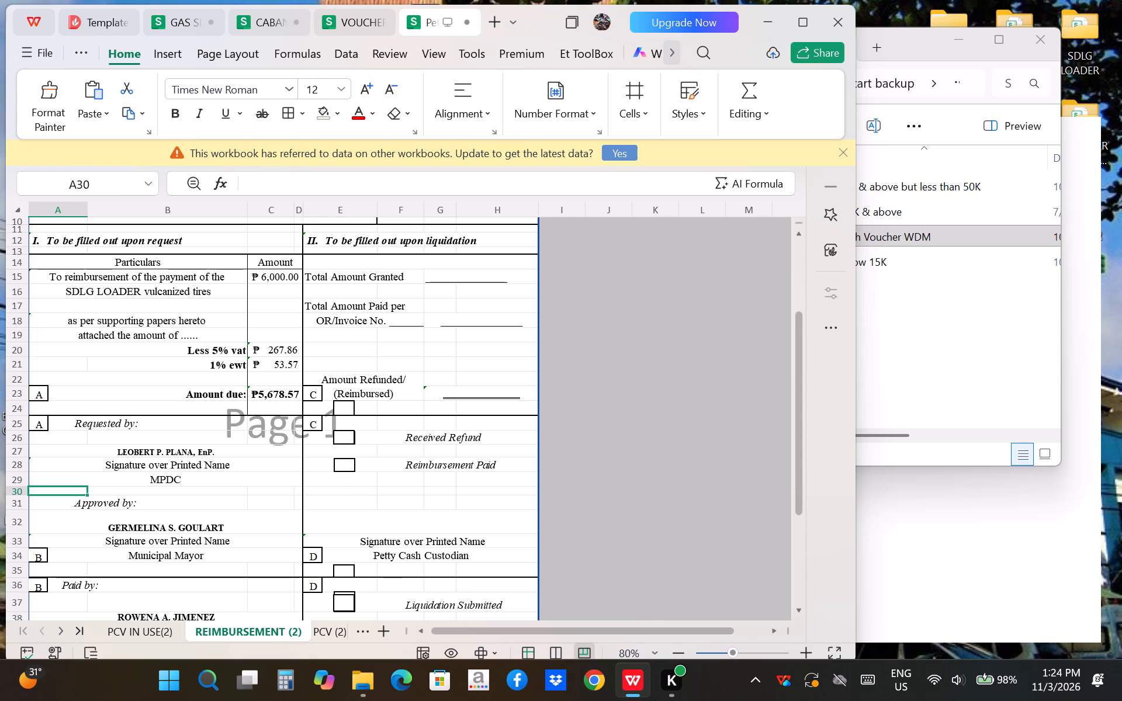
{"action": "left_click", "coordinate": [148, 572]}
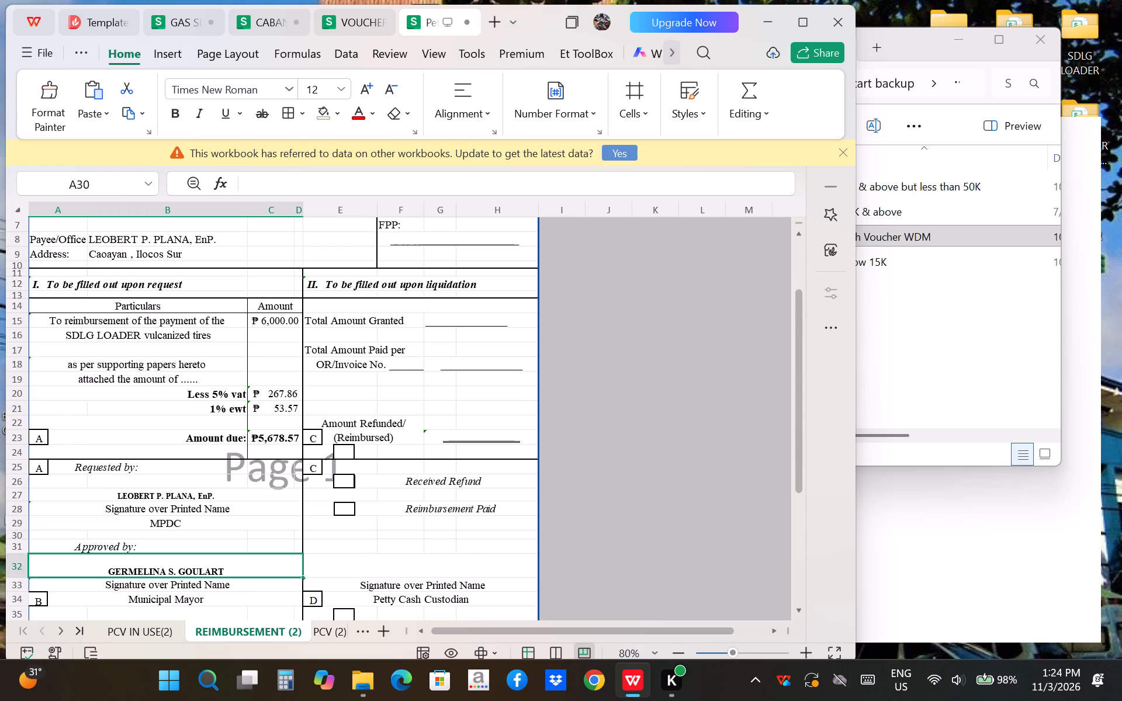
{"action": "left_click", "coordinate": [161, 493]}
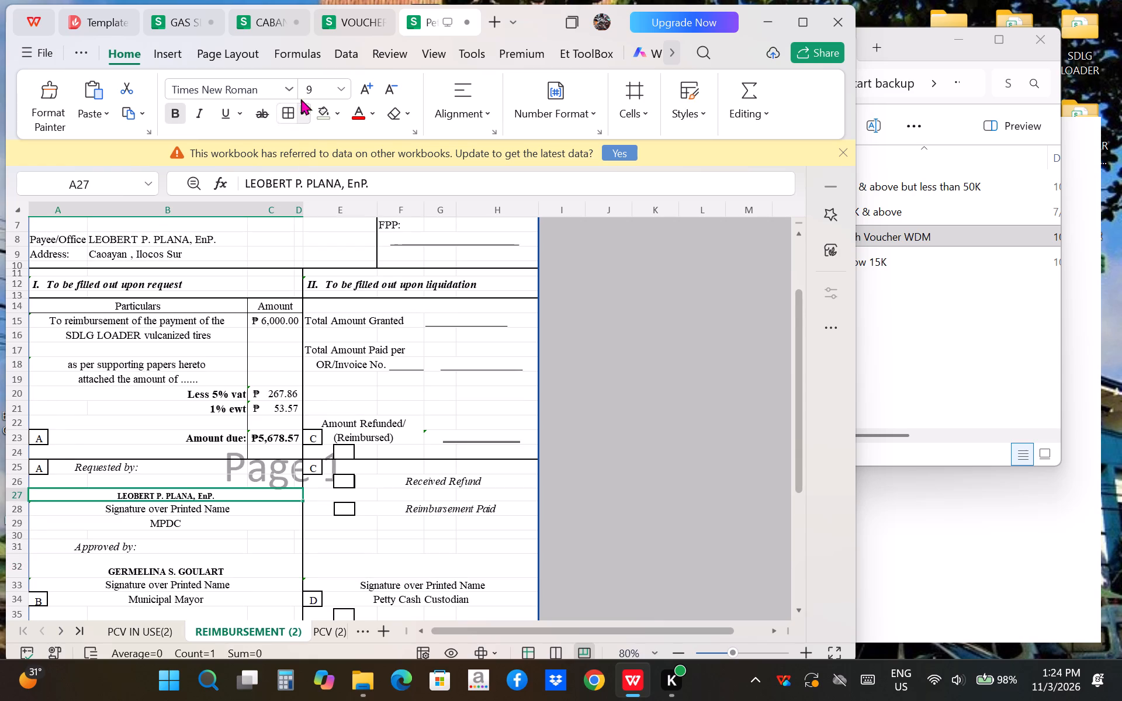
{"action": "left_click", "coordinate": [306, 87]}
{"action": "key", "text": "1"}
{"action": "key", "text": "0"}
{"action": "key", "text": "Return"}
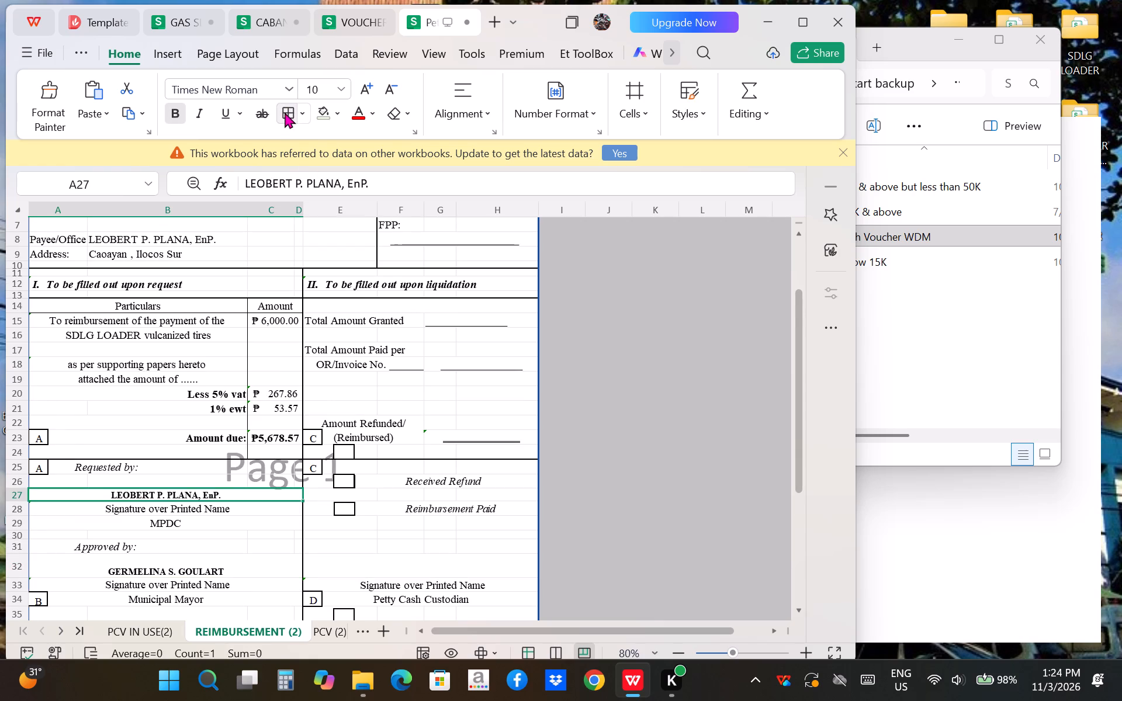
{"action": "left_click", "coordinate": [243, 558]}
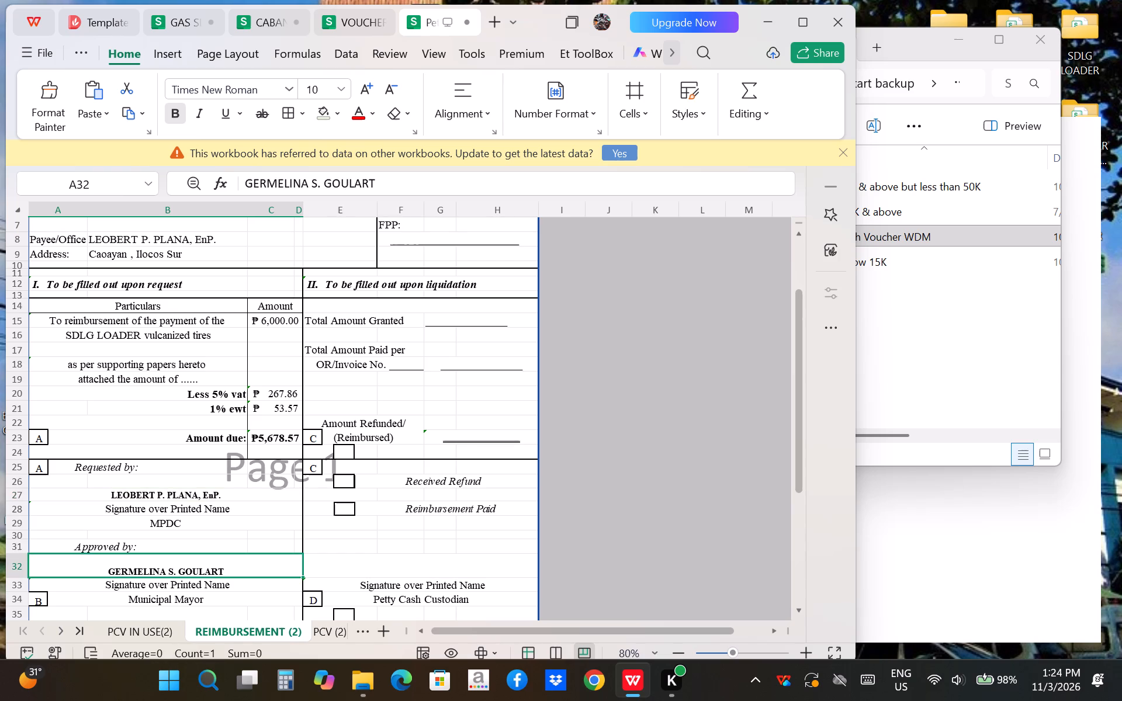
{"action": "left_click", "coordinate": [166, 492]}
{"action": "scroll", "coordinate": [183, 558], "scroll_direction": "down", "scroll_amount": 3}
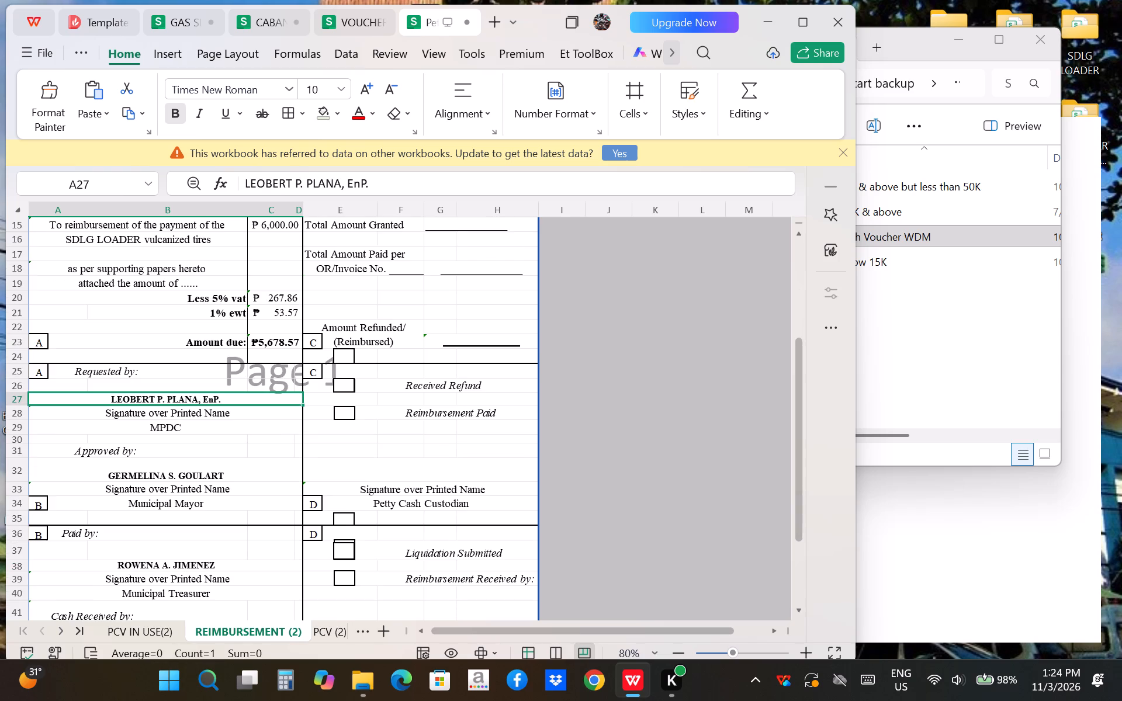
{"action": "scroll", "coordinate": [257, 543], "scroll_direction": "down", "scroll_amount": 3}
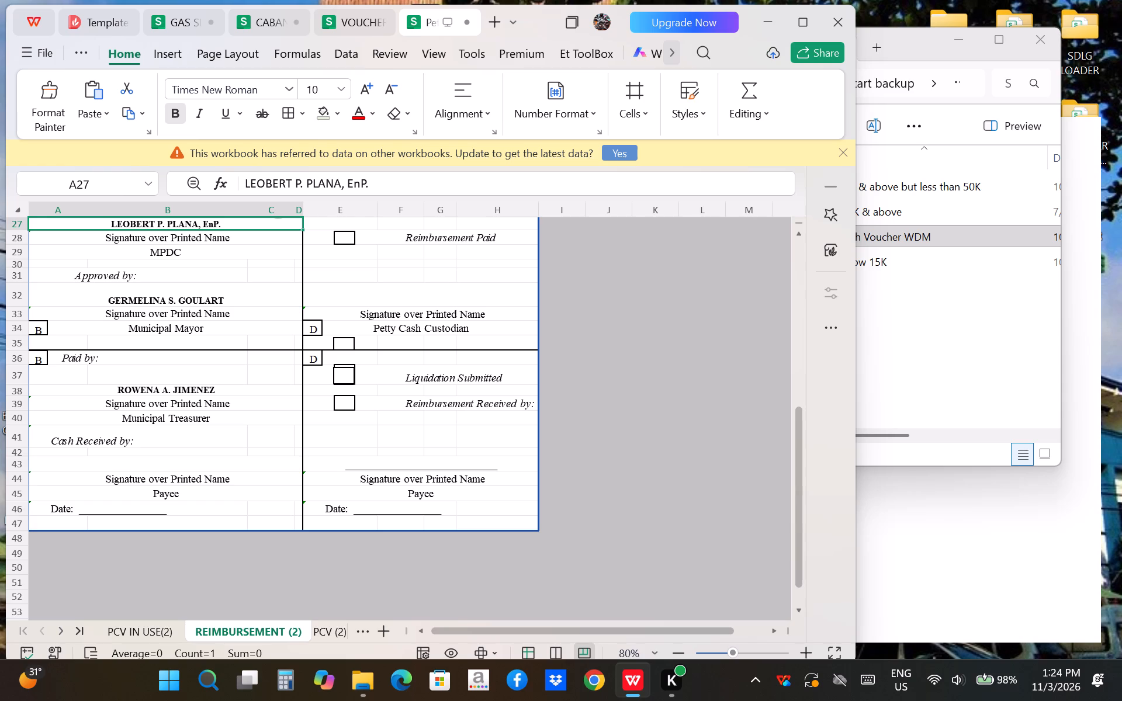
{"action": "scroll", "coordinate": [283, 418], "scroll_direction": "up", "scroll_amount": 6}
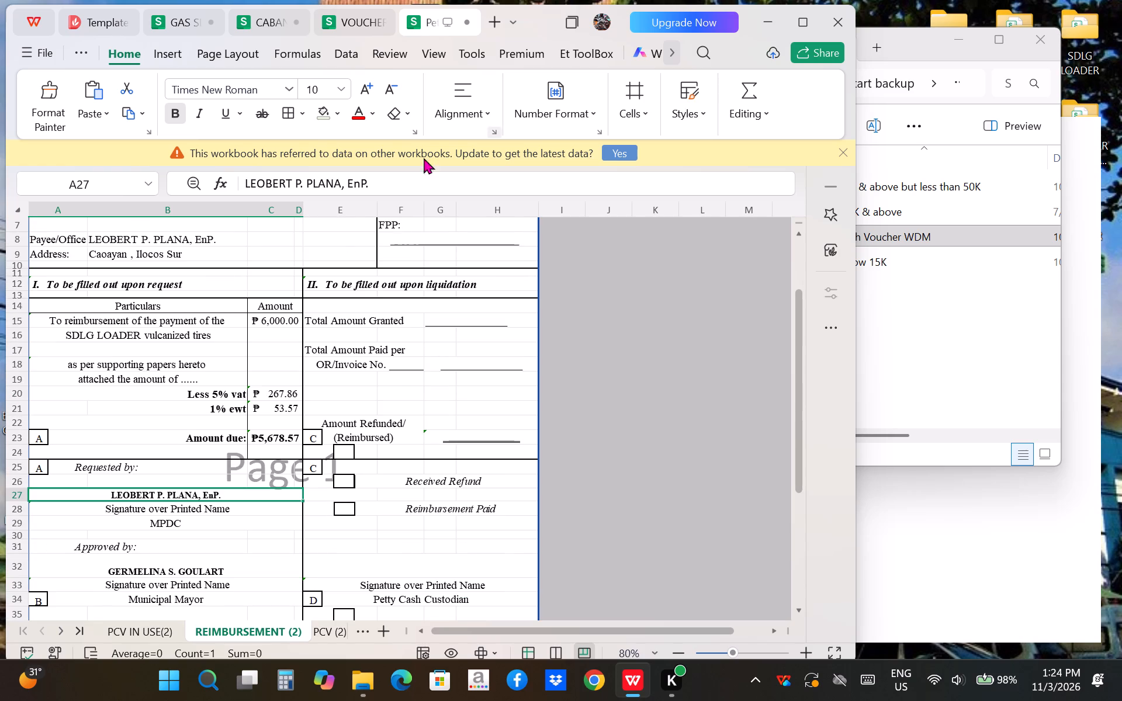
In the VOUCHER workbook's CAFOA (4) sheet, change the request line to "Request: To payment of SDLG Loader tire repair & maintenance".
{"action": "left_click", "coordinate": [357, 25]}
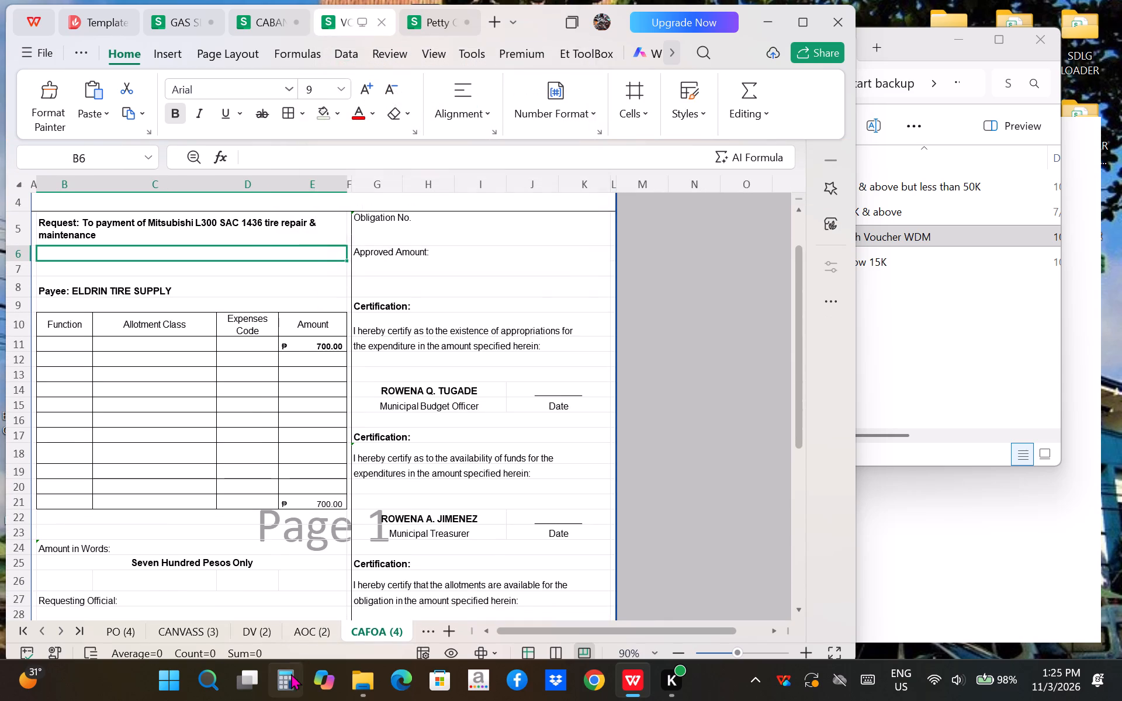
{"action": "left_click", "coordinate": [219, 220]}
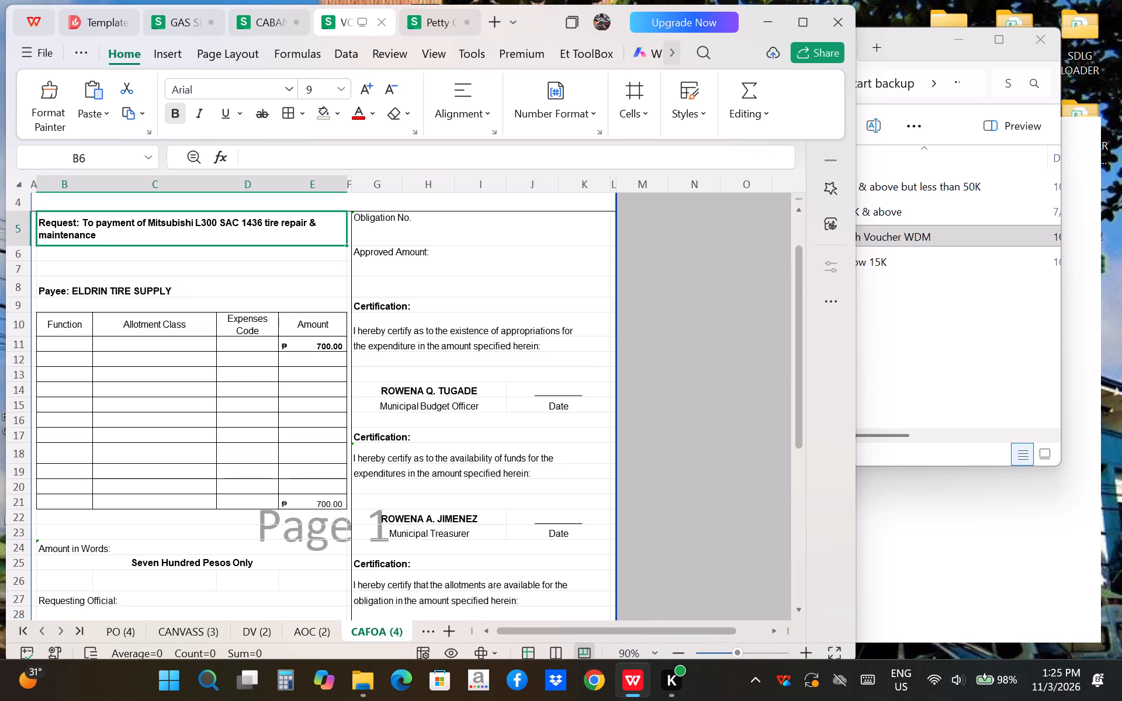
{"action": "double_click", "coordinate": [260, 224]}
{"action": "key", "text": "BackSpace"}
{"action": "key", "text": "BackSpace"}
{"action": "key", "text": "BackSpace"}
{"action": "key", "text": "BackSpace"}
{"action": "key", "text": "BackSpace"}
{"action": "key", "text": "BackSpace"}
{"action": "key", "text": "BackSpace"}
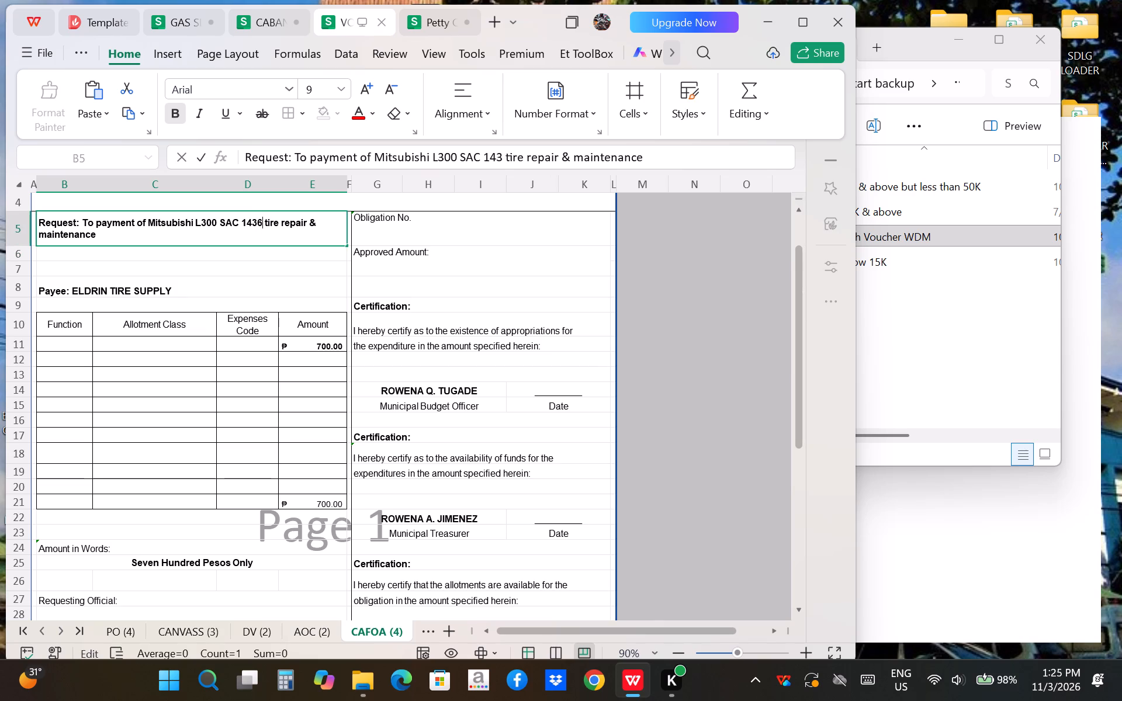
{"action": "key", "text": "BackSpace"}
{"action": "key", "text": "BackSpace"}
{"action": "key", "text": "BackSpace"}
{"action": "key", "text": "BackSpace"}
{"action": "key", "text": "BackSpace"}
{"action": "key", "text": "BackSpace"}
{"action": "key", "text": "BackSpace"}
{"action": "key", "text": "BackSpace"}
{"action": "key", "text": "BackSpace"}
{"action": "key", "text": "BackSpace"}
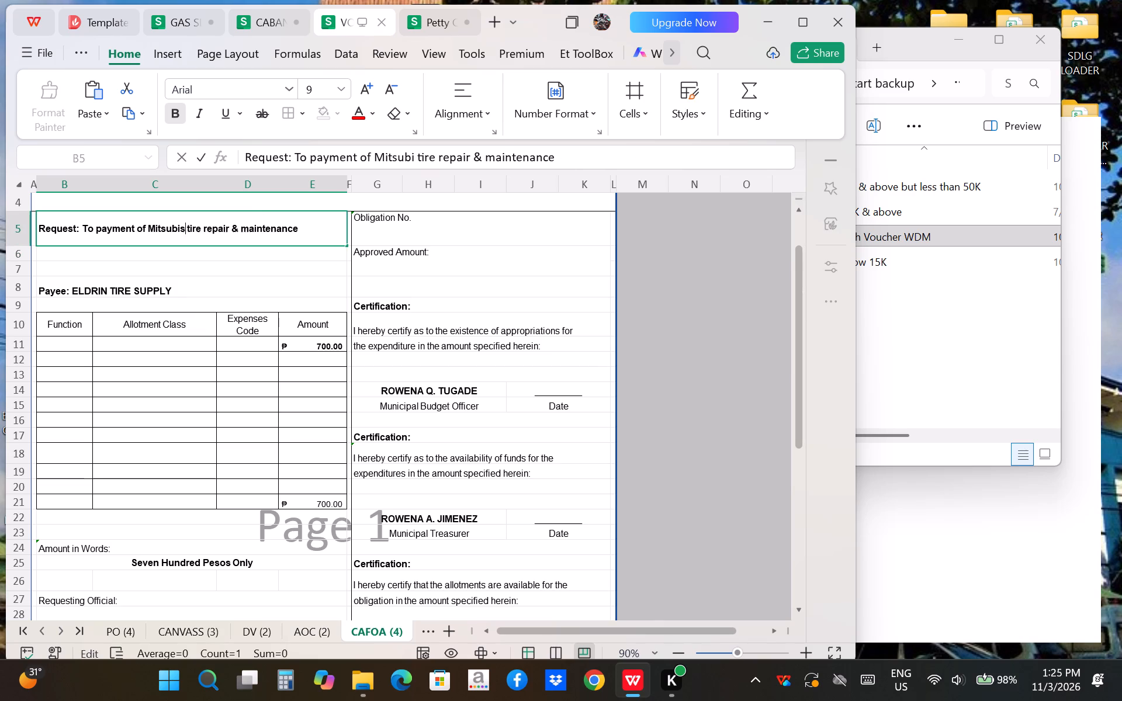
{"action": "key", "text": "BackSpace"}
{"action": "key", "text": "BackSpace"}
{"action": "key", "text": "BackSpace"}
{"action": "key", "text": "BackSpace"}
{"action": "key", "text": "BackSpace"}
{"action": "key", "text": "BackSpace"}
{"action": "key", "text": "BackSpace"}
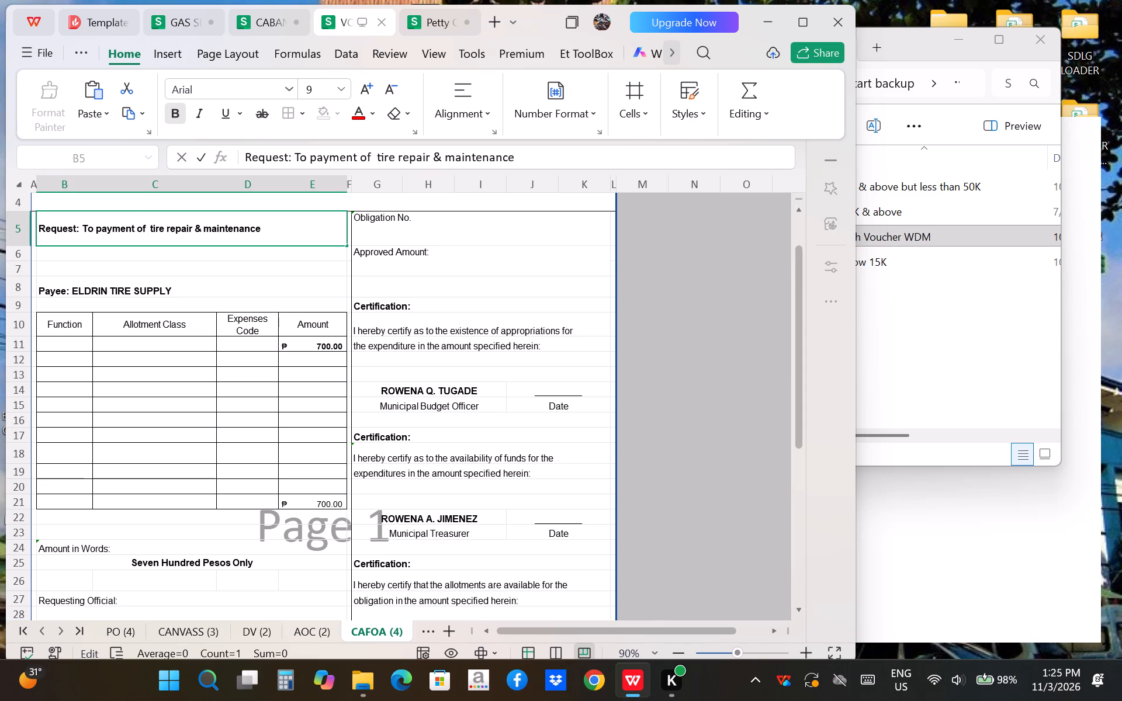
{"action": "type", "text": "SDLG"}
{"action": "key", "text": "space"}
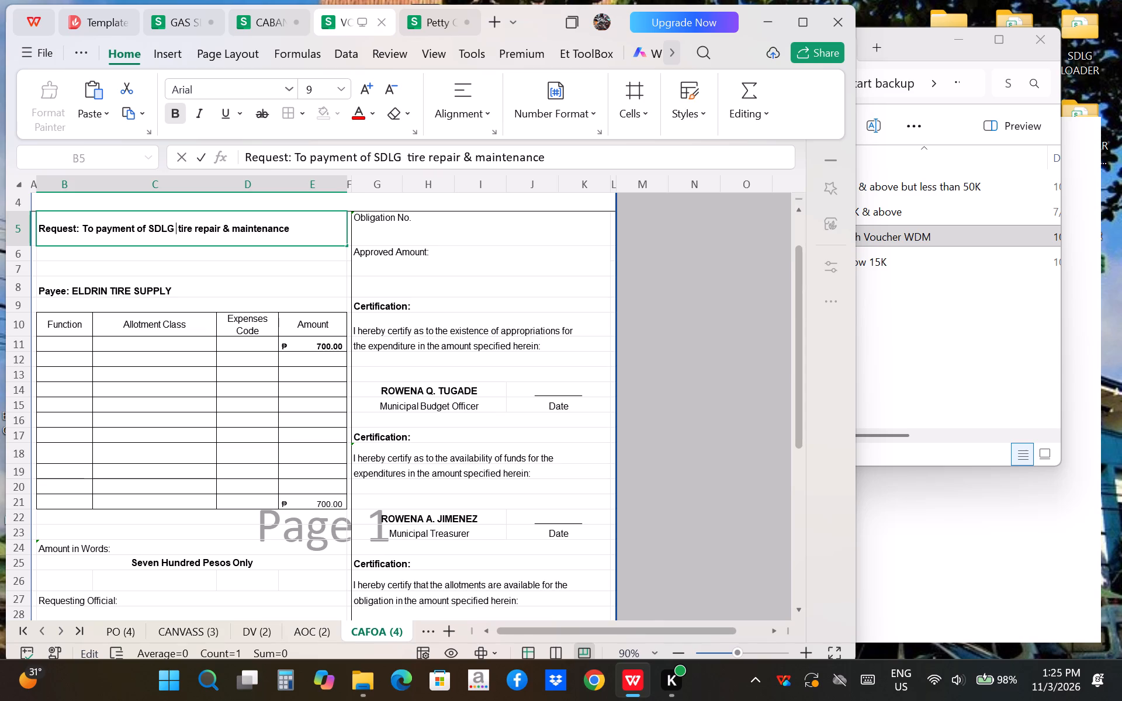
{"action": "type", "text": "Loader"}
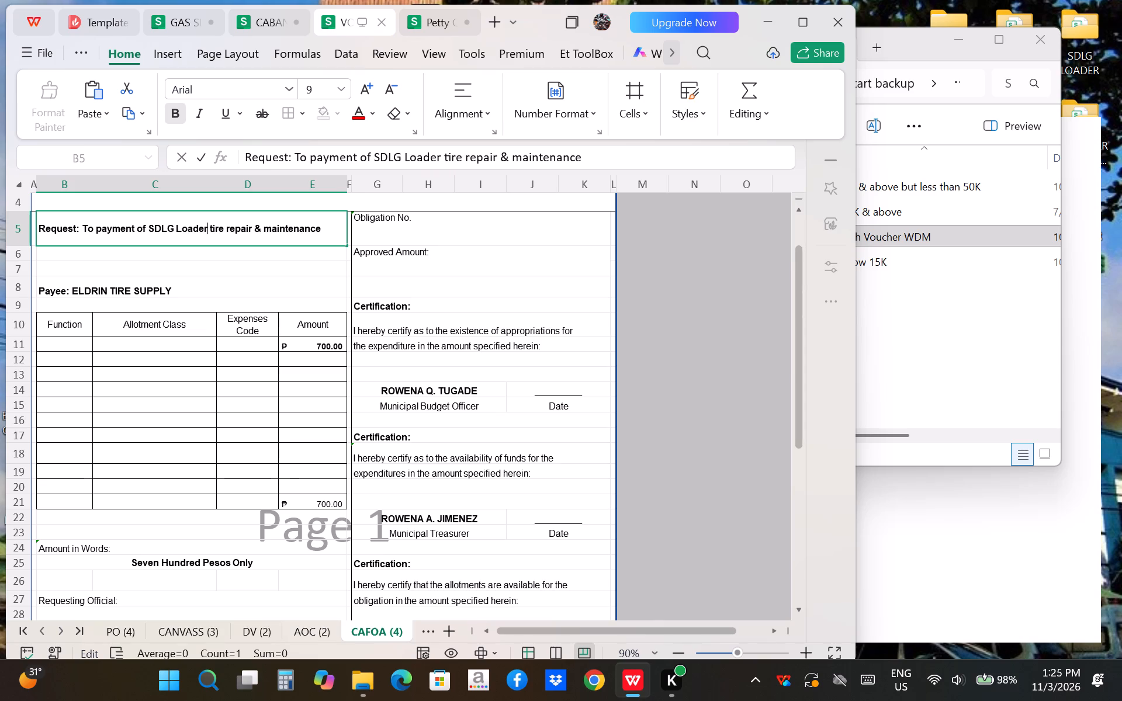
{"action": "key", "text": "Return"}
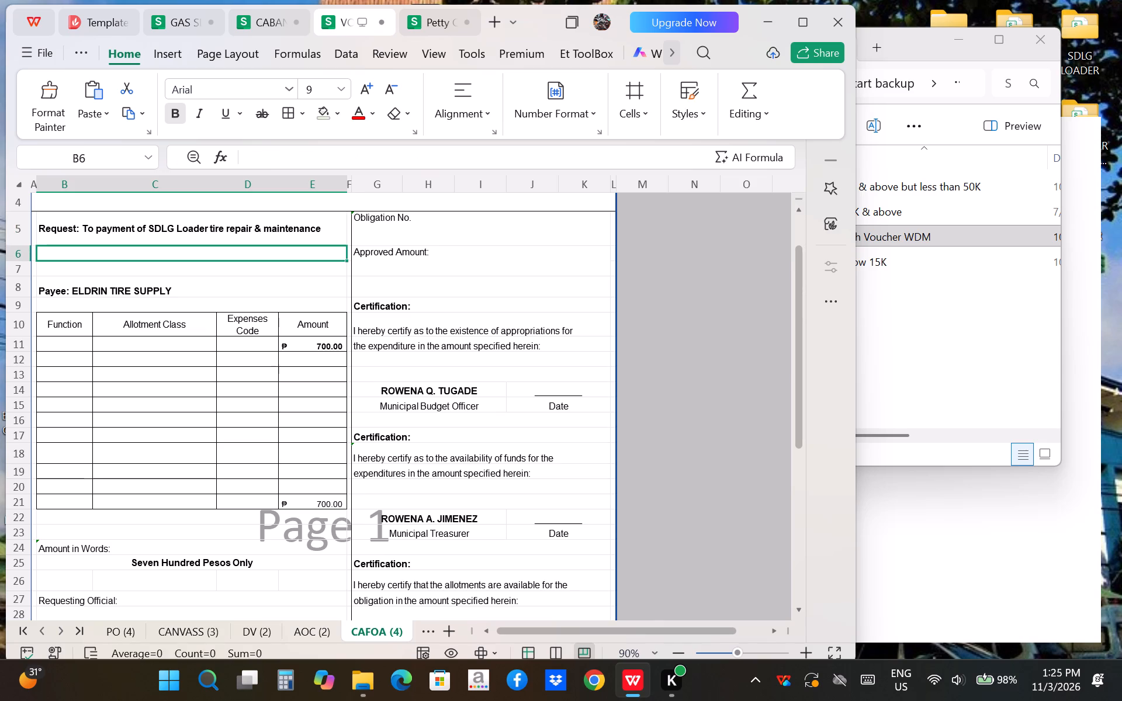
Set the first Amount entry of the CAFOA, cell E11, to 6000.
{"action": "scroll", "coordinate": [256, 283], "scroll_direction": "down", "scroll_amount": 2}
{"action": "left_click", "coordinate": [327, 240]}
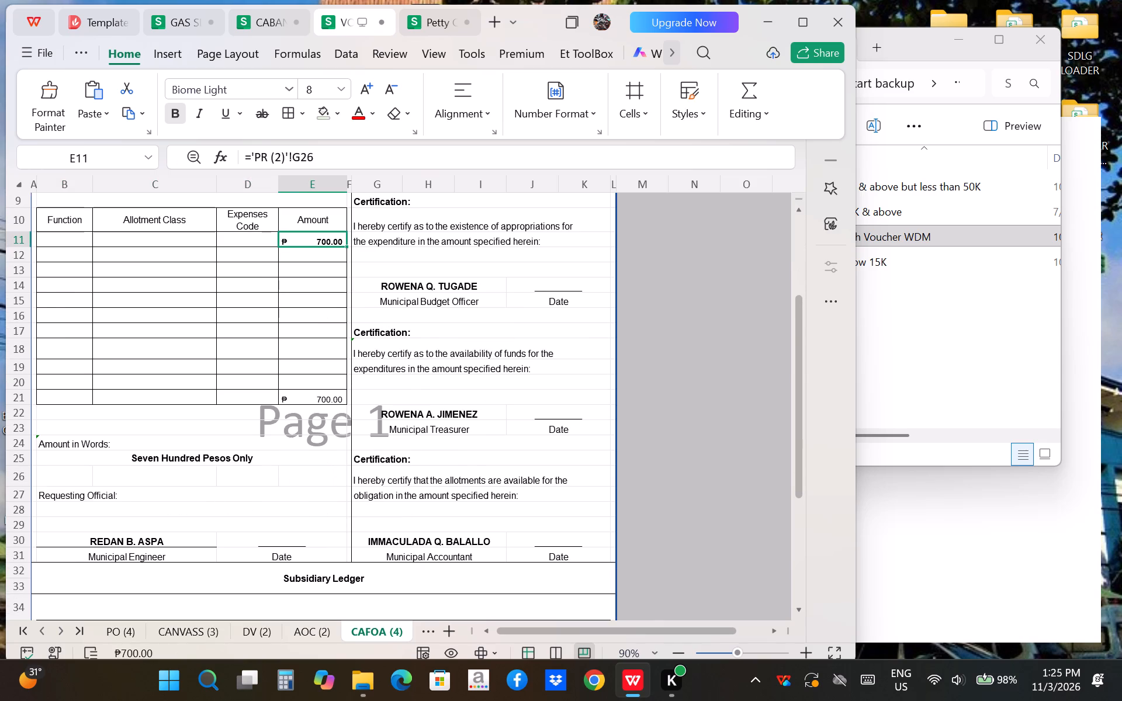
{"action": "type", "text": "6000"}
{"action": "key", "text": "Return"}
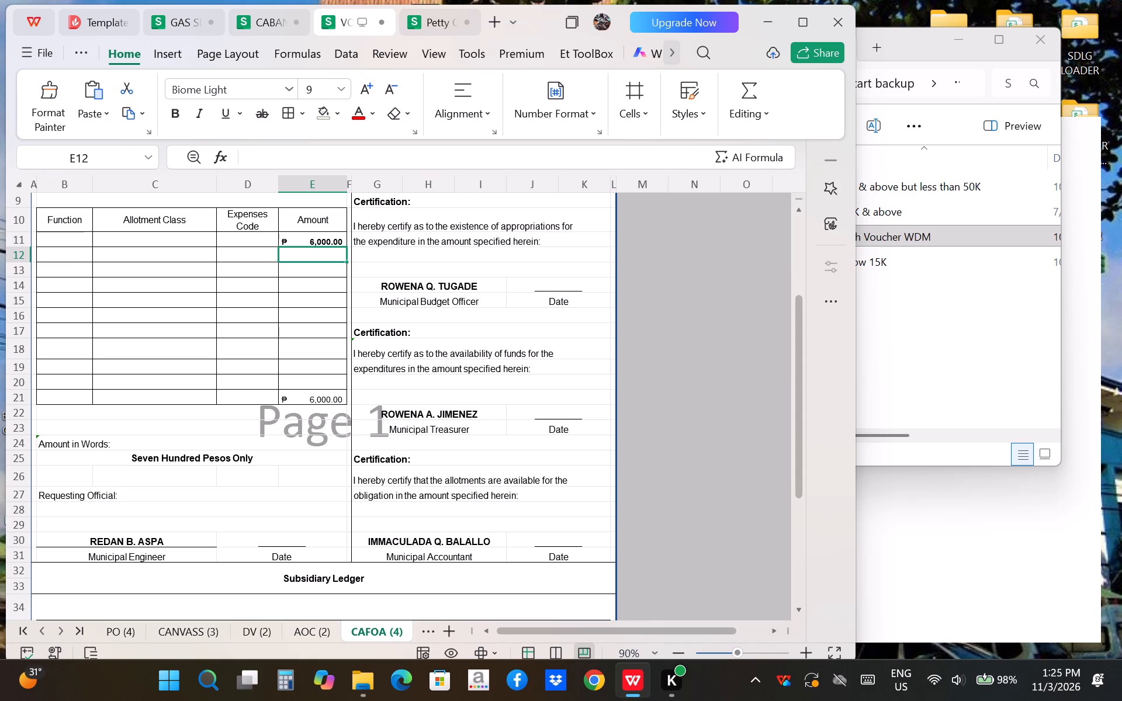
Replace the CAFOA's amount in words in cell B25 with "SIX THOUSAND PESOS ONLY".
{"action": "left_click", "coordinate": [196, 457]}
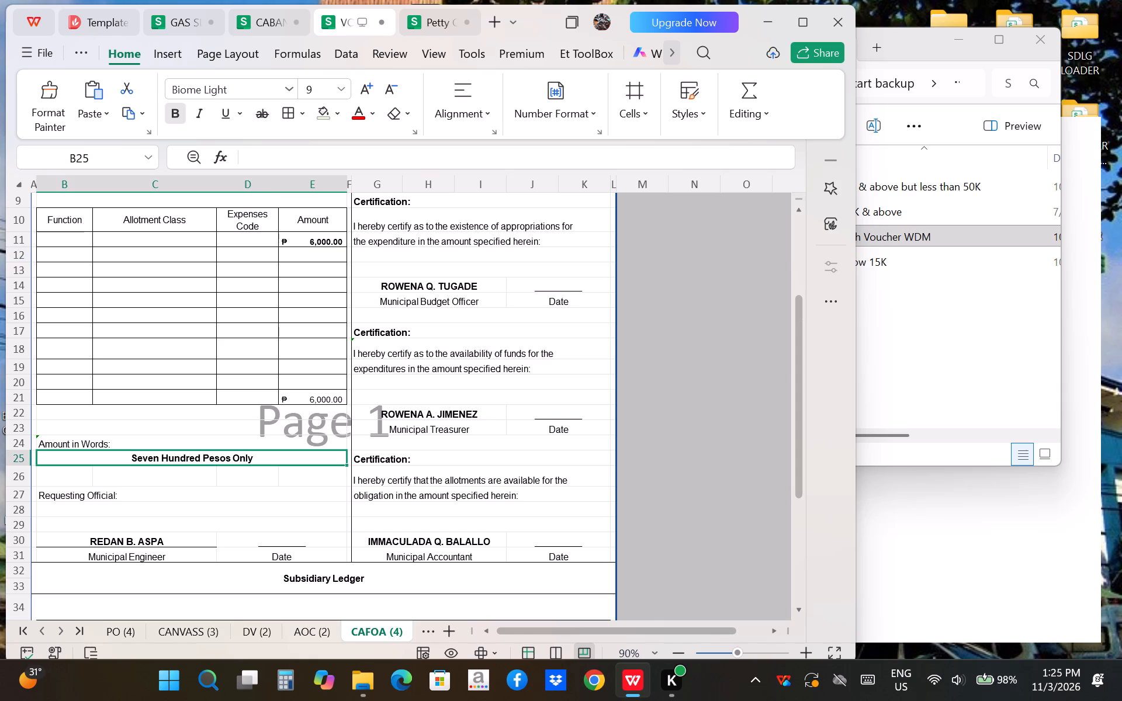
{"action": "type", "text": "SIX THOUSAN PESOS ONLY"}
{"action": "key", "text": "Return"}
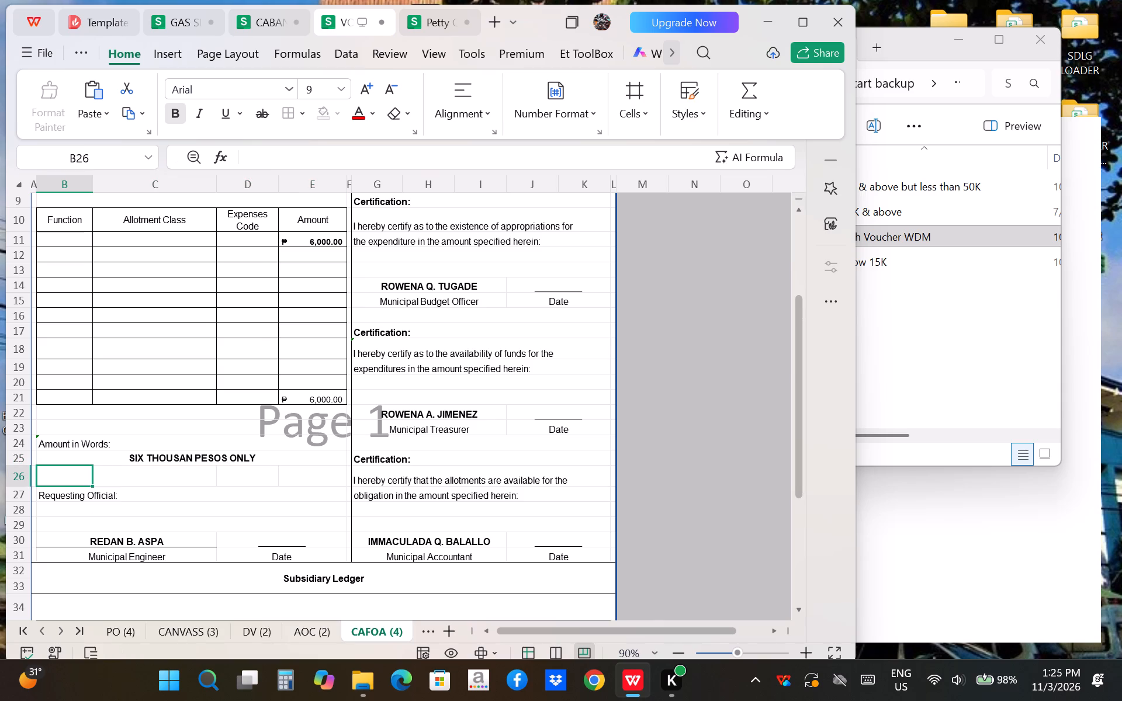
{"action": "left_click", "coordinate": [154, 461]}
{"action": "left_click", "coordinate": [316, 156]}
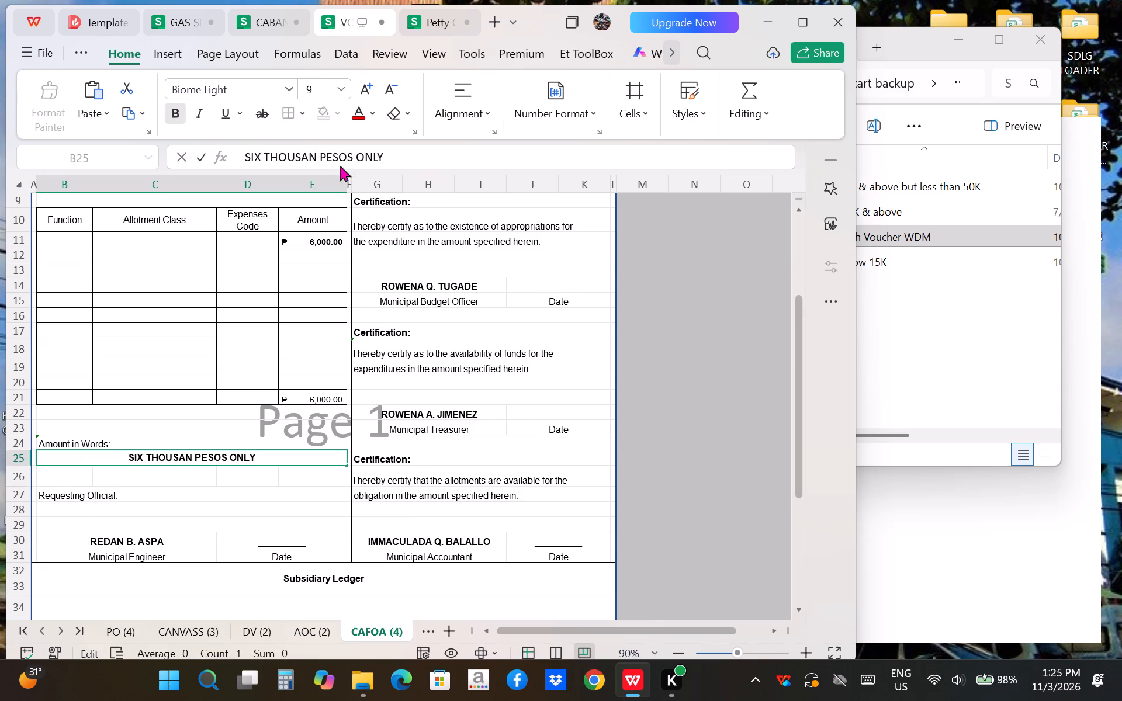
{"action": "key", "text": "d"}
{"action": "key", "text": "Return"}
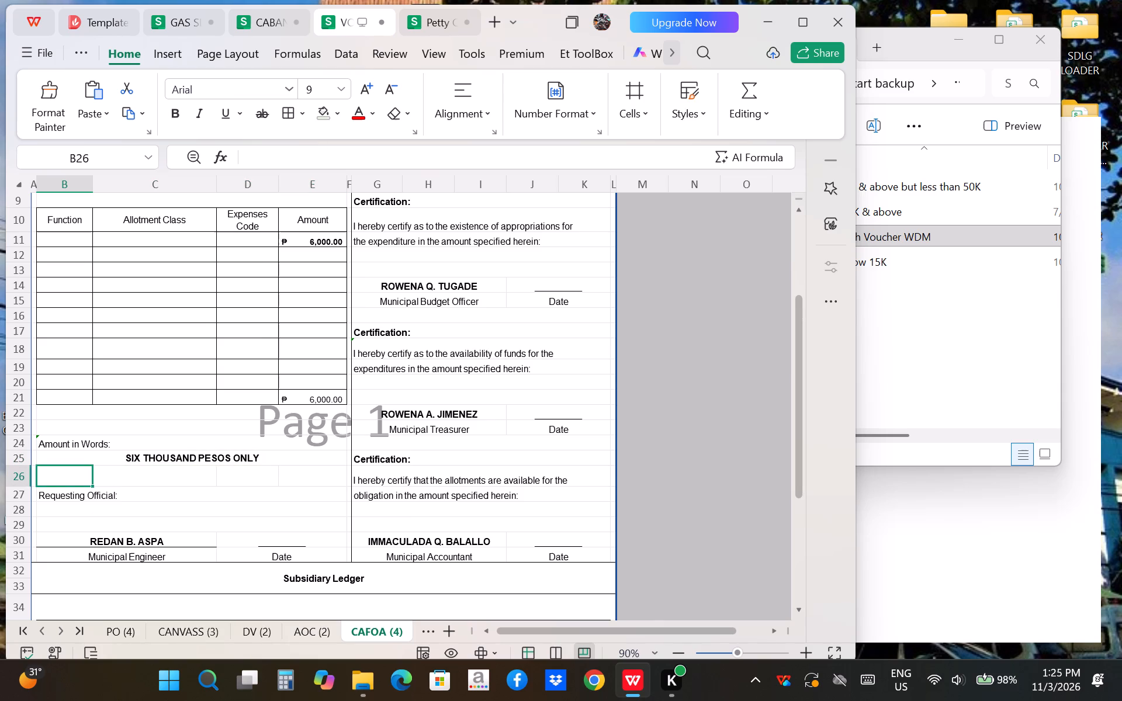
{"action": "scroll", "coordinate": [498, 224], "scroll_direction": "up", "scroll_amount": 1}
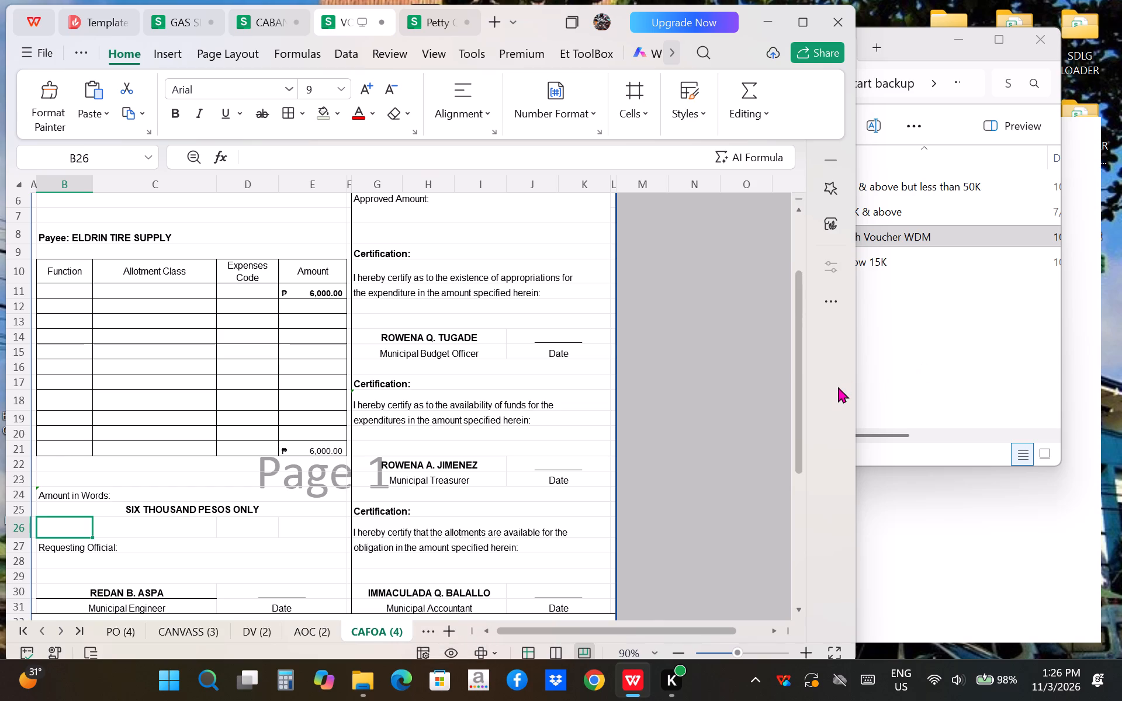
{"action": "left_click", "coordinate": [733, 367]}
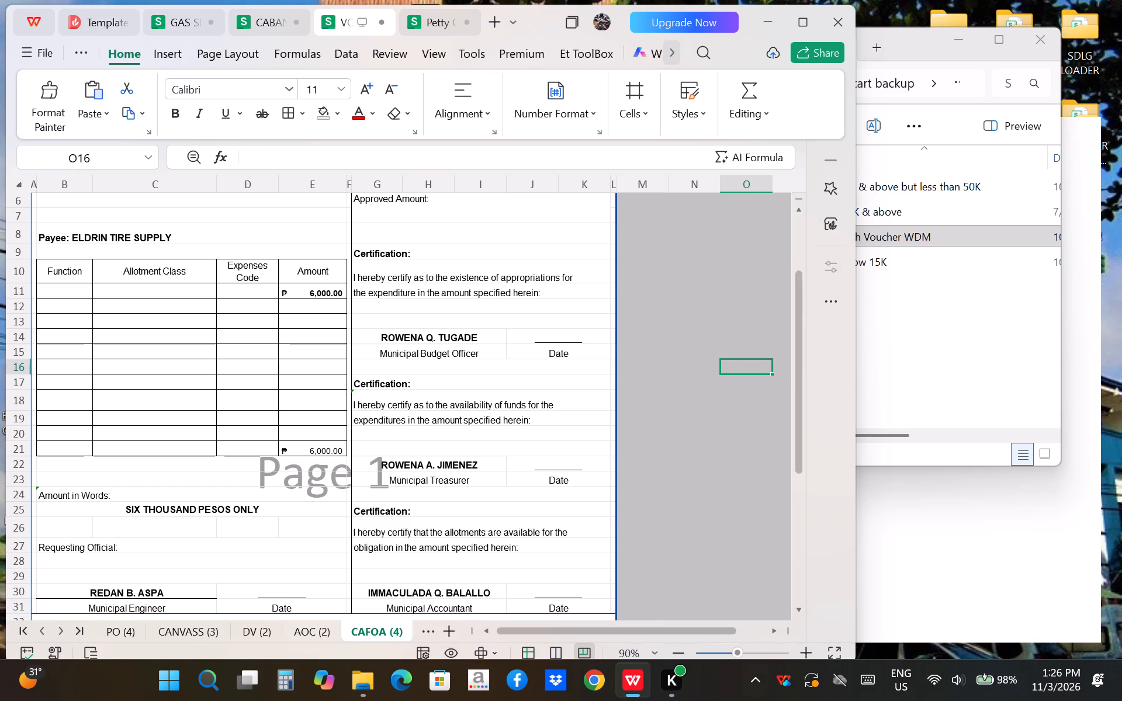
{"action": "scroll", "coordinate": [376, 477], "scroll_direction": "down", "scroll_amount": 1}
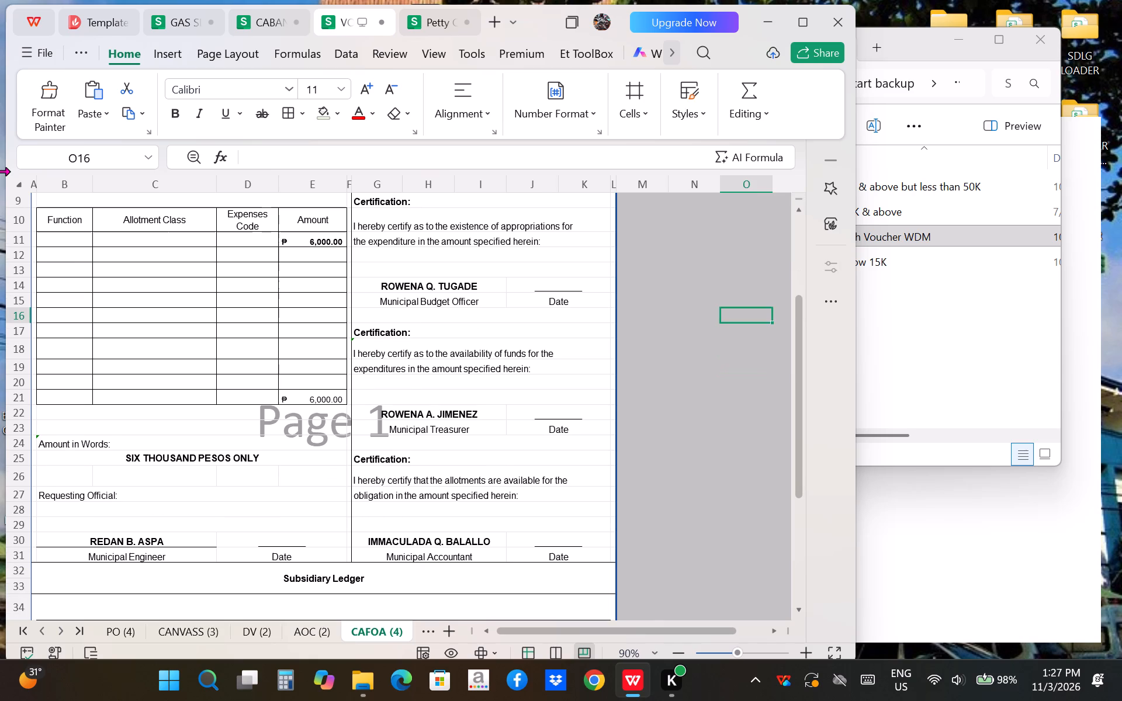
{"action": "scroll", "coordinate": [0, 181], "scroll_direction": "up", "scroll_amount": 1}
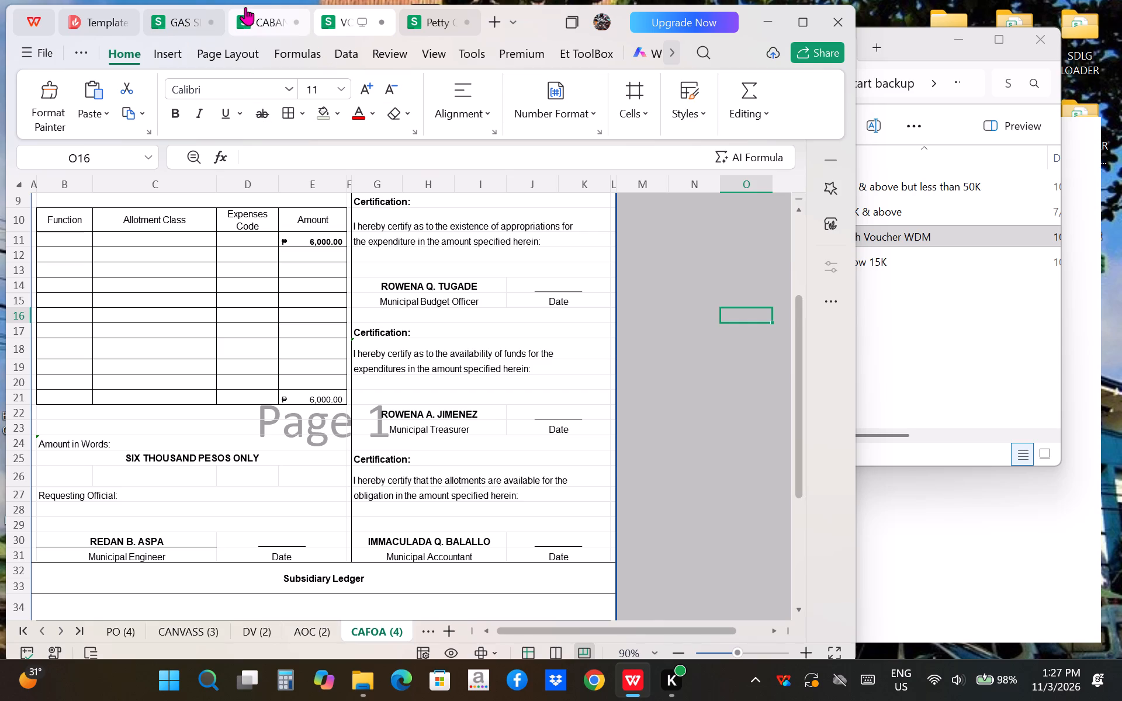
In the CABANTING workbook's AOC (2) sheet, change the WDM Truckparts Center price formula in K13 to =J13+50.
{"action": "left_click", "coordinate": [268, 20]}
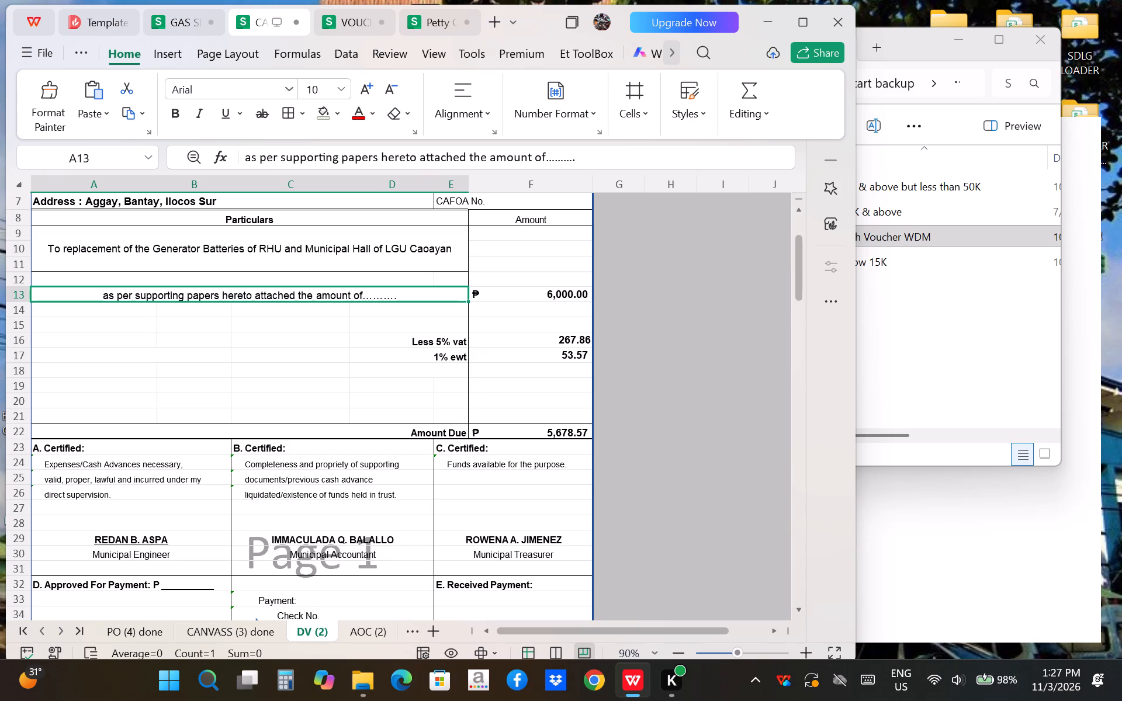
{"action": "left_click", "coordinate": [372, 630]}
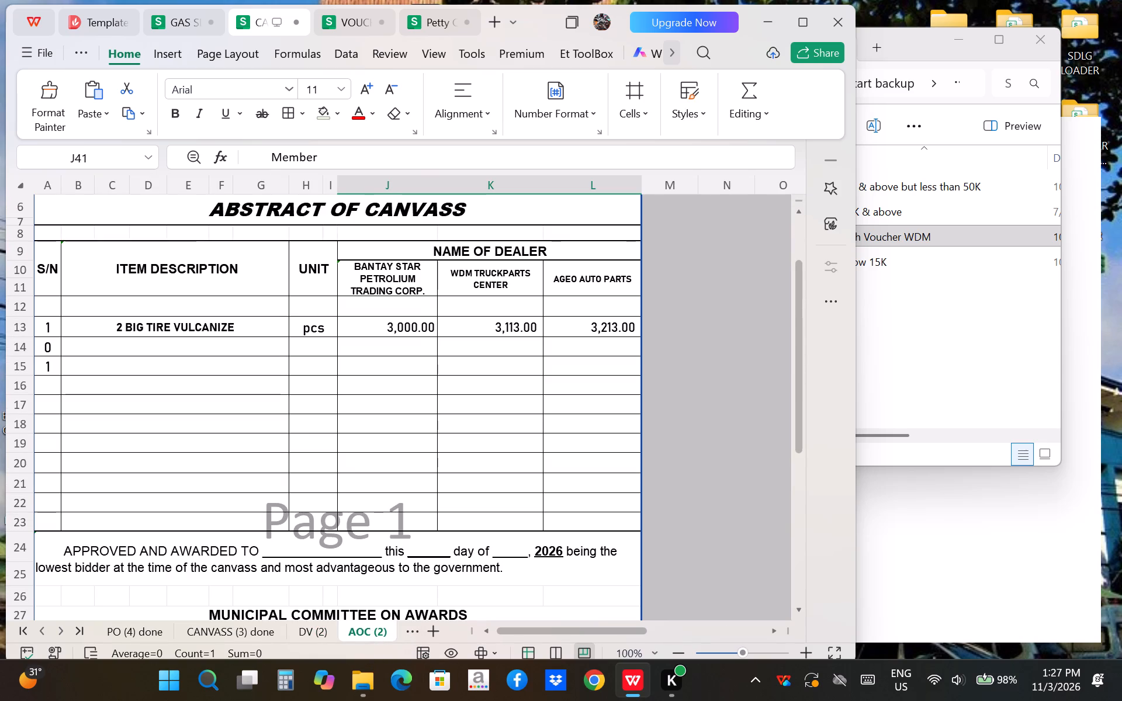
{"action": "left_click", "coordinate": [532, 332]}
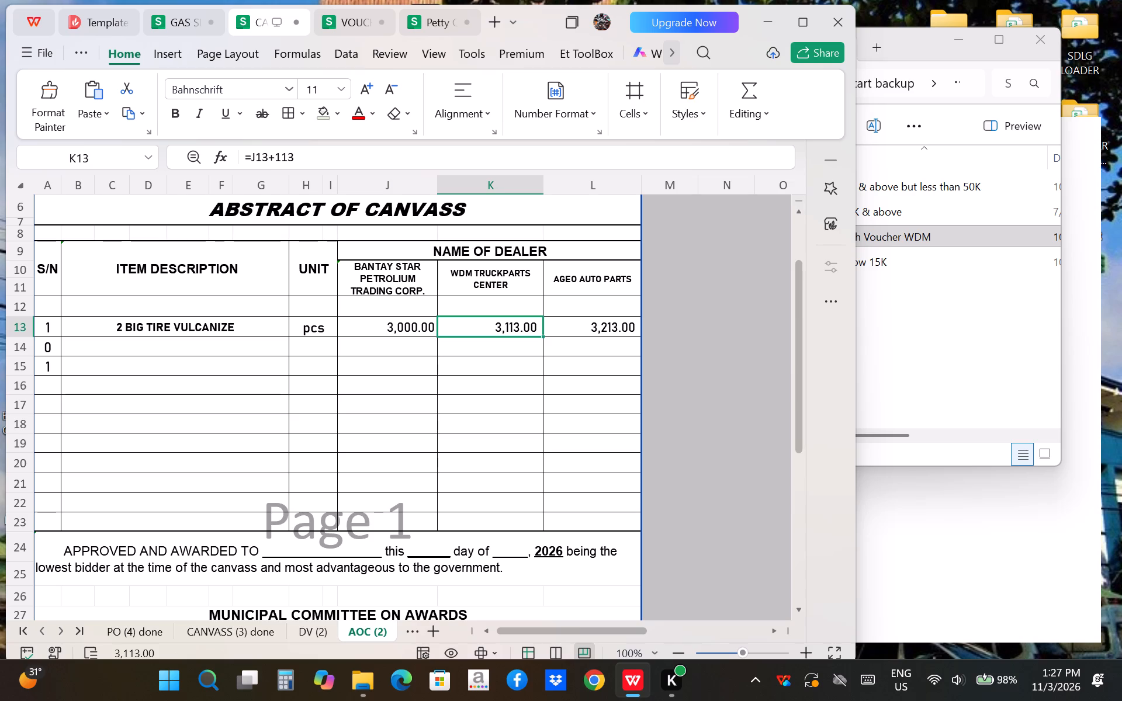
{"action": "left_click", "coordinate": [308, 157]}
{"action": "key", "text": "BackSpace"}
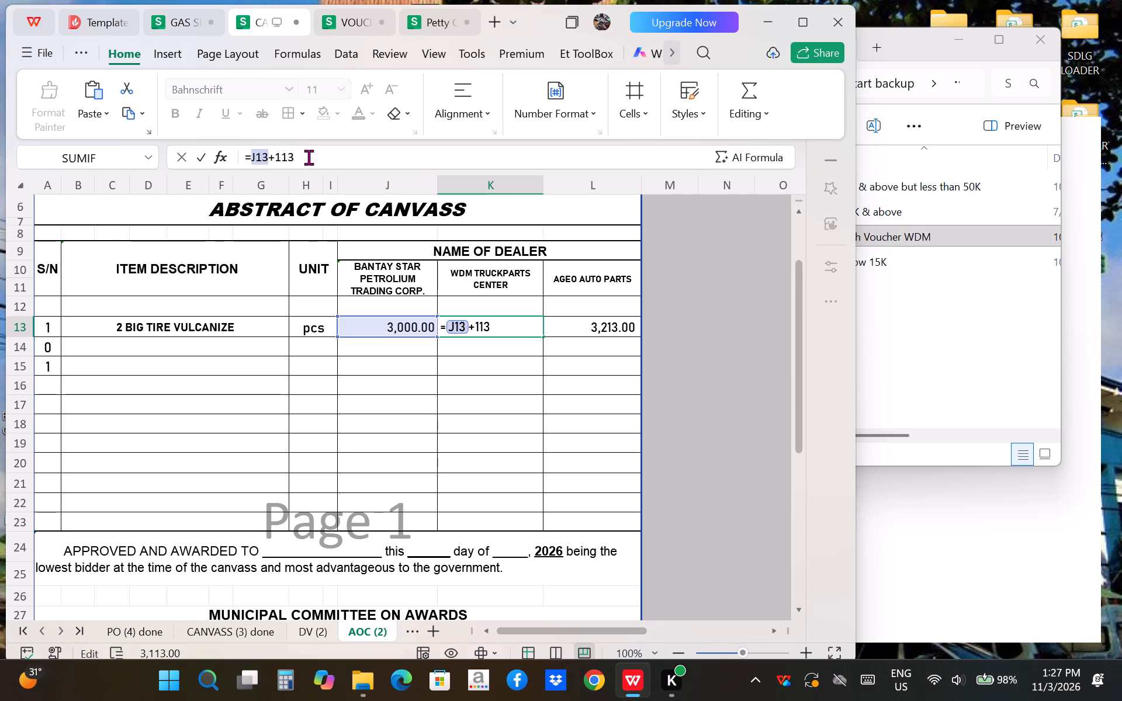
{"action": "key", "text": "BackSpace"}
{"action": "key", "text": "BackSpace"}
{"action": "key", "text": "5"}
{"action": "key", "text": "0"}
{"action": "key", "text": "Return"}
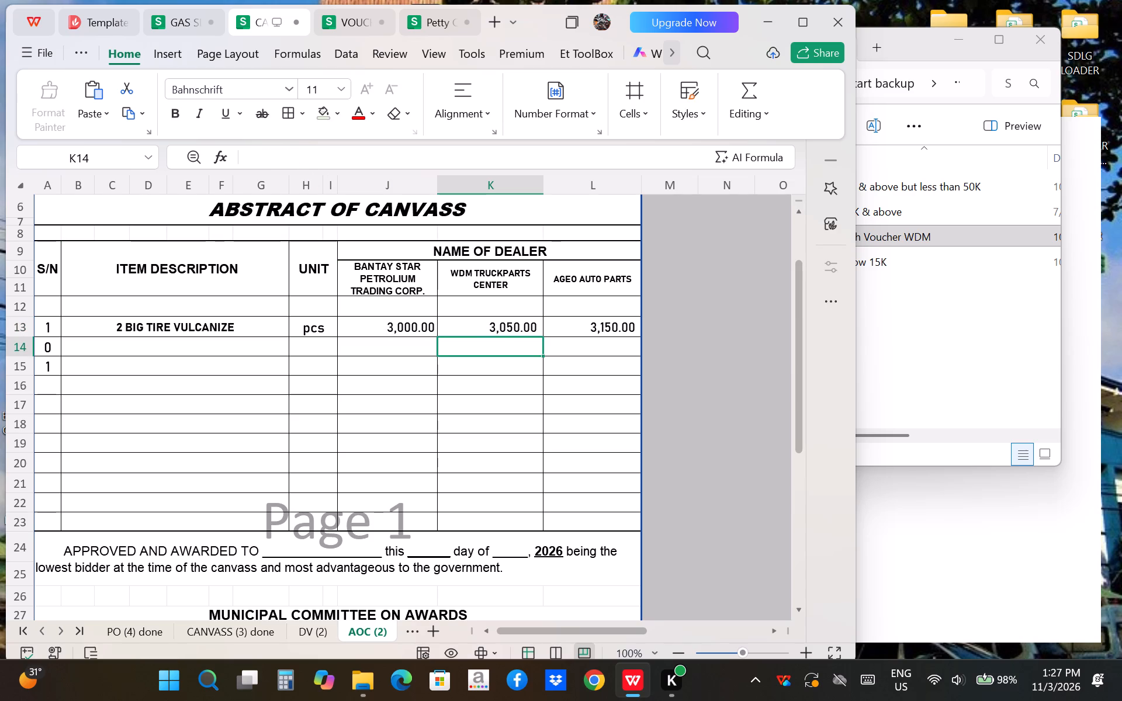
Change the AGEO Auto Parts price formula in cell L13 to =K13+50.
{"action": "left_click", "coordinate": [629, 331]}
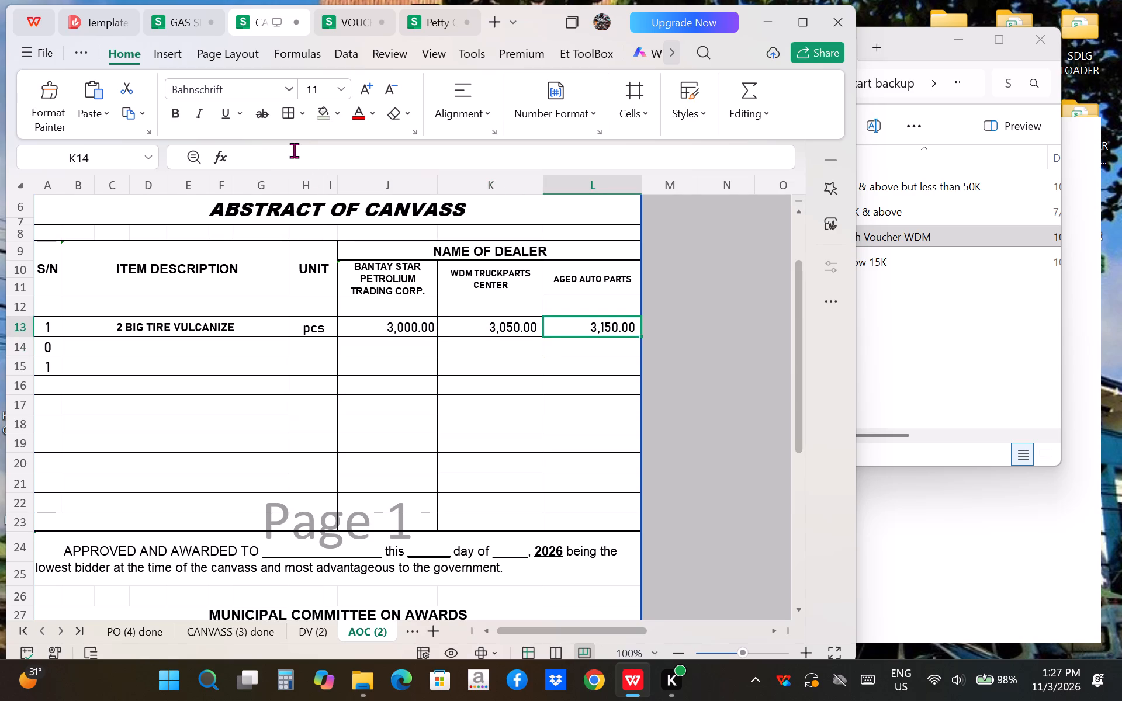
{"action": "left_click", "coordinate": [294, 150]}
{"action": "key", "text": "BackSpace"}
{"action": "key", "text": "BackSpace"}
{"action": "key", "text": "BackSpace"}
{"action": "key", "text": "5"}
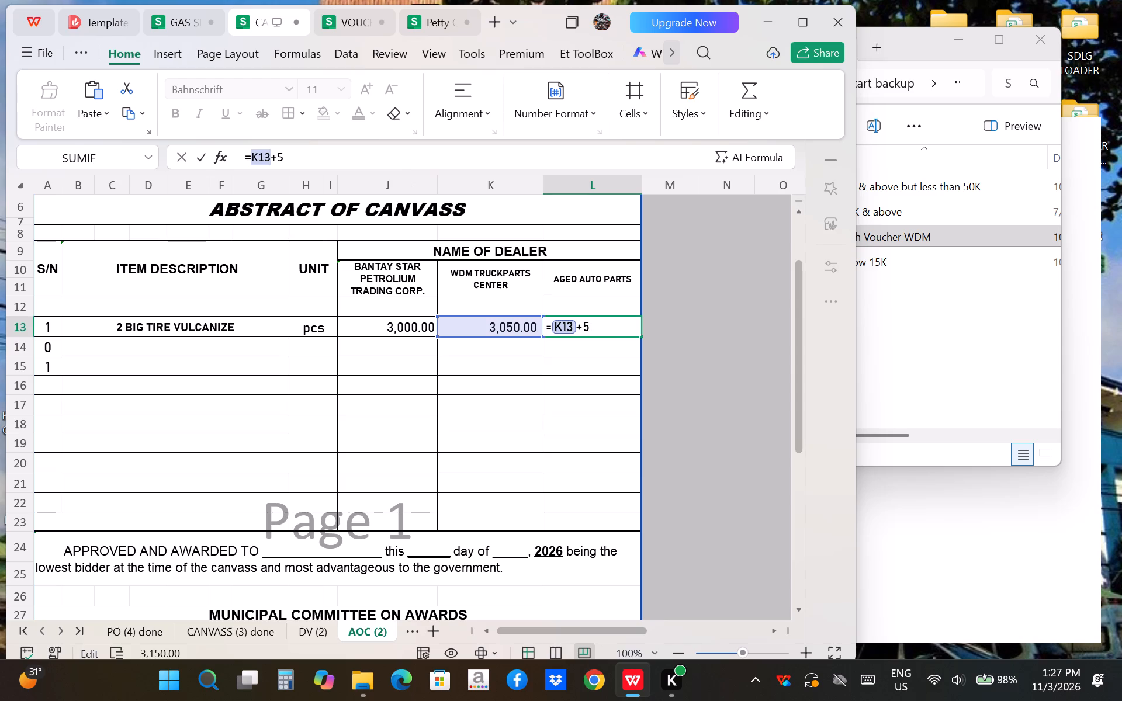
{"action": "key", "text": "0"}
{"action": "key", "text": "Return"}
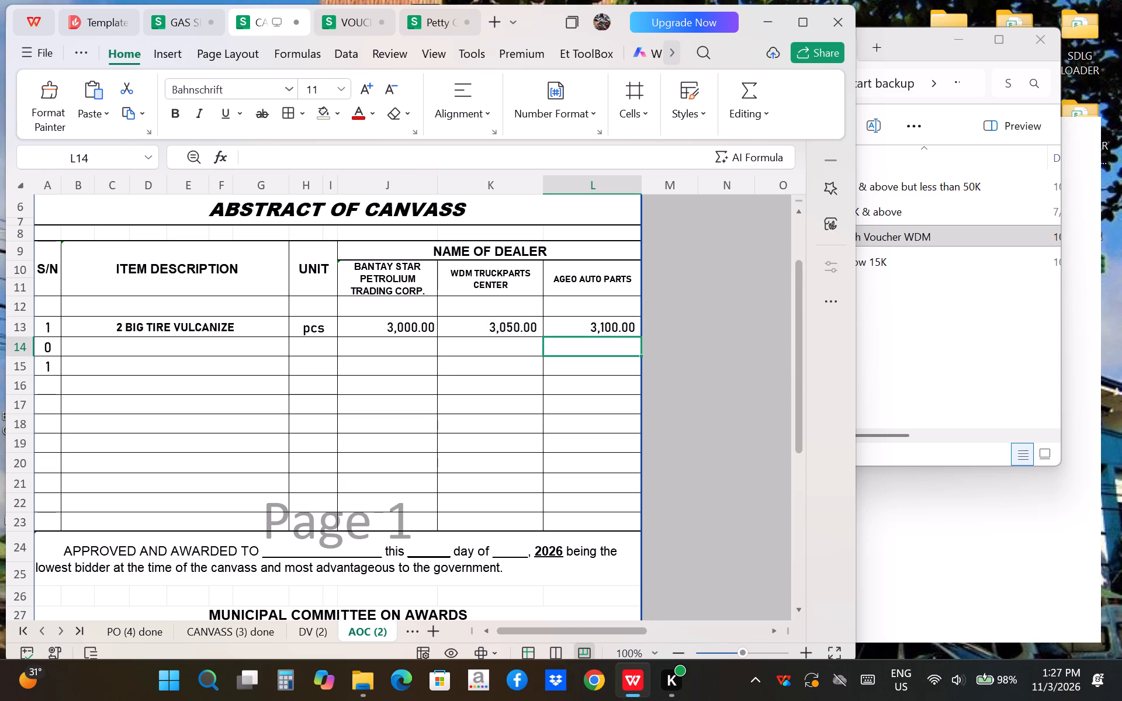
Remove the bold formatting from the item description in cell B13 of the AOC (2) sheet.
{"action": "left_click", "coordinate": [203, 332]}
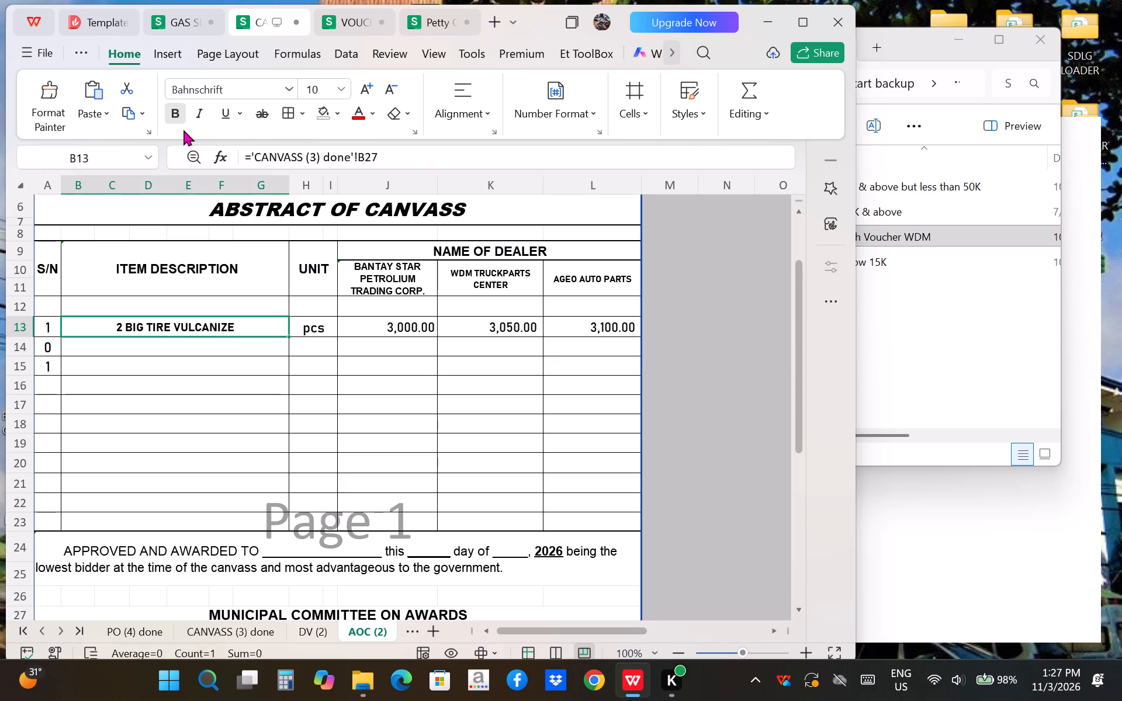
{"action": "left_click", "coordinate": [175, 109]}
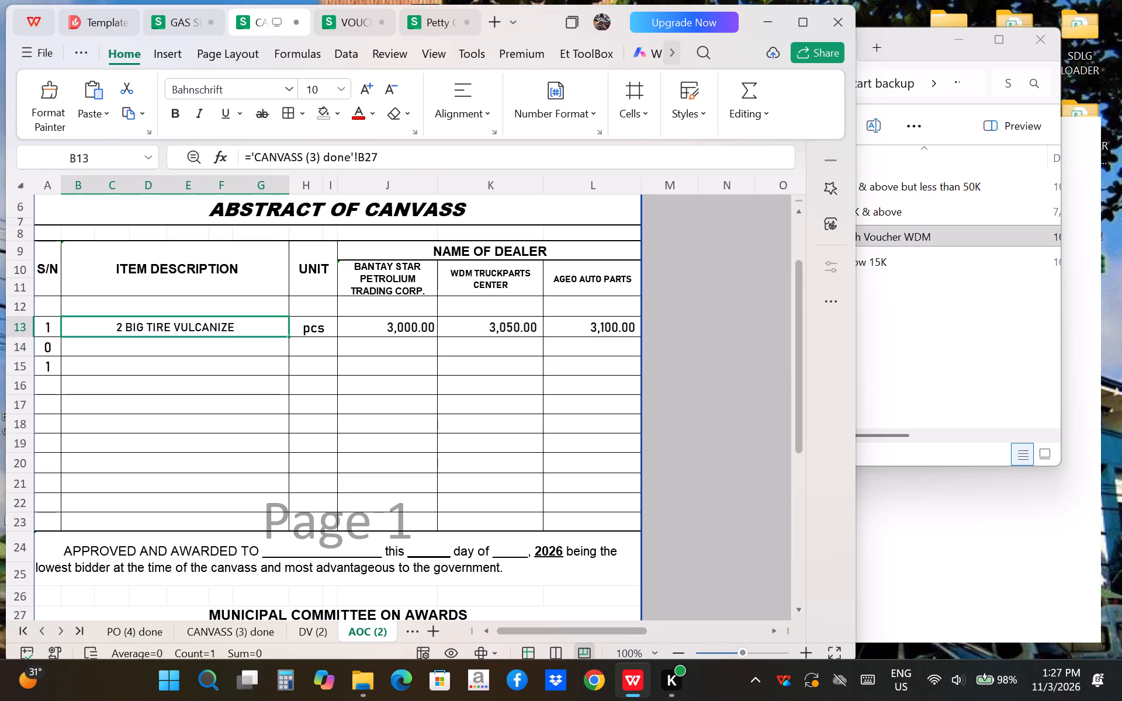
{"action": "left_click_drag", "start_coordinate": [25, 327], "coordinate": [29, 364]}
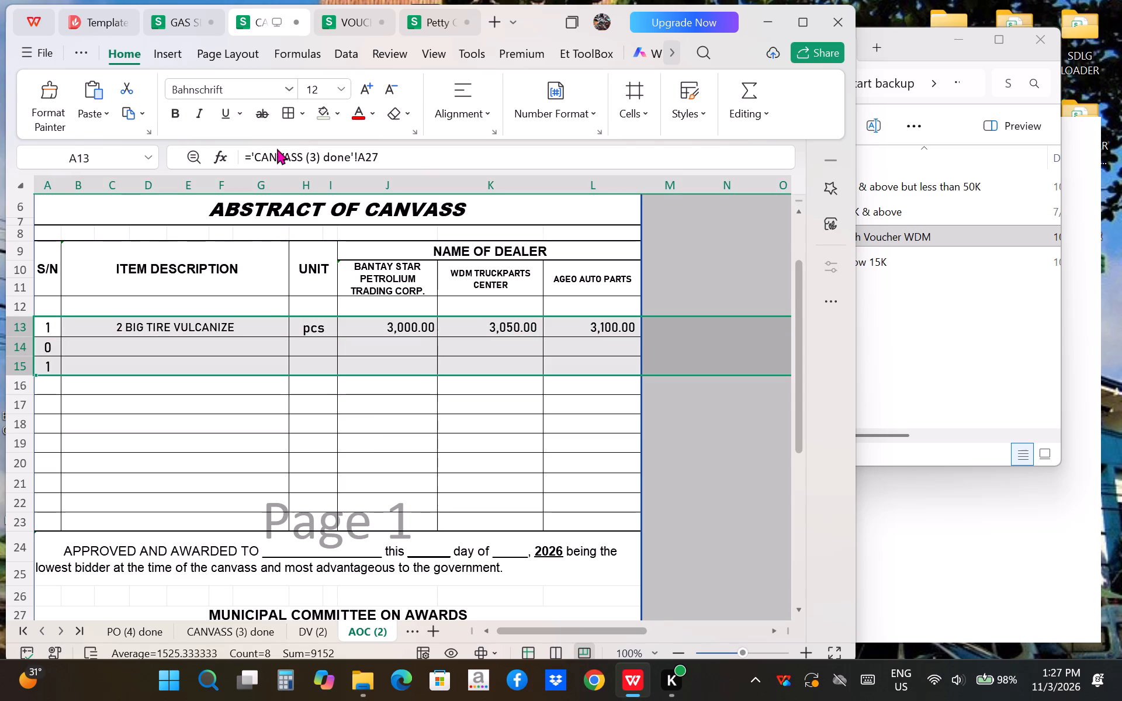
{"action": "double_click", "coordinate": [176, 110]}
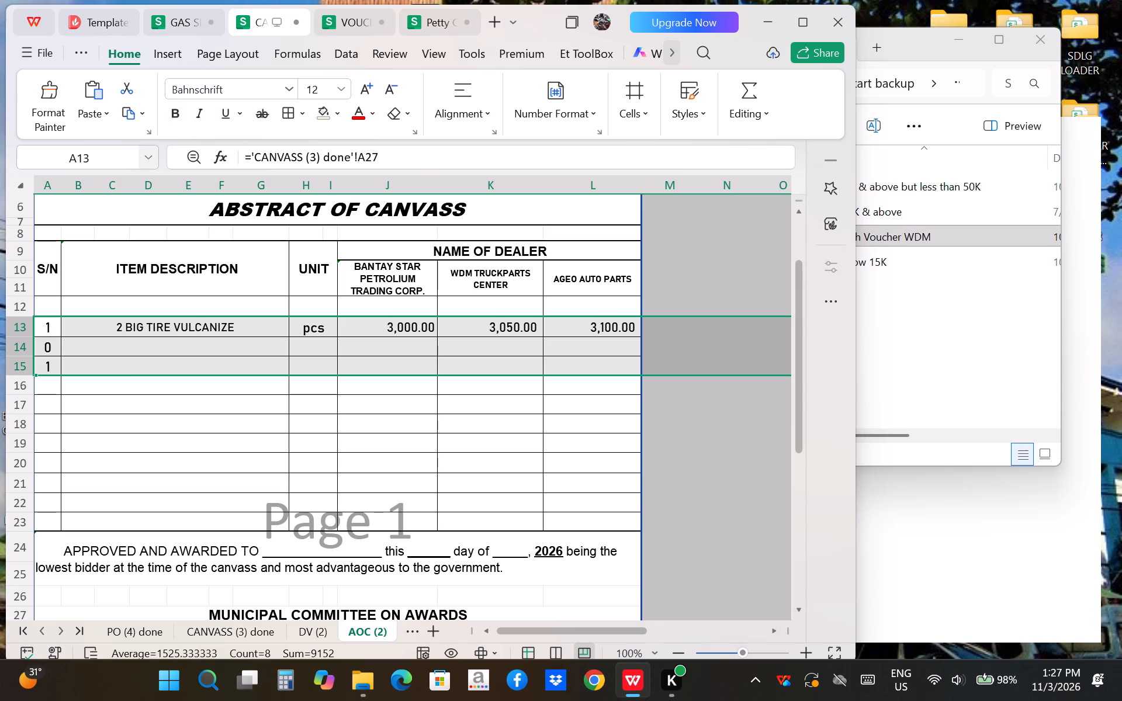
Clear the surplus serial numbers in cells A14 and A15 of the abstract of canvass.
{"action": "left_click_drag", "start_coordinate": [51, 349], "coordinate": [50, 362]}
{"action": "key", "text": "Delete"}
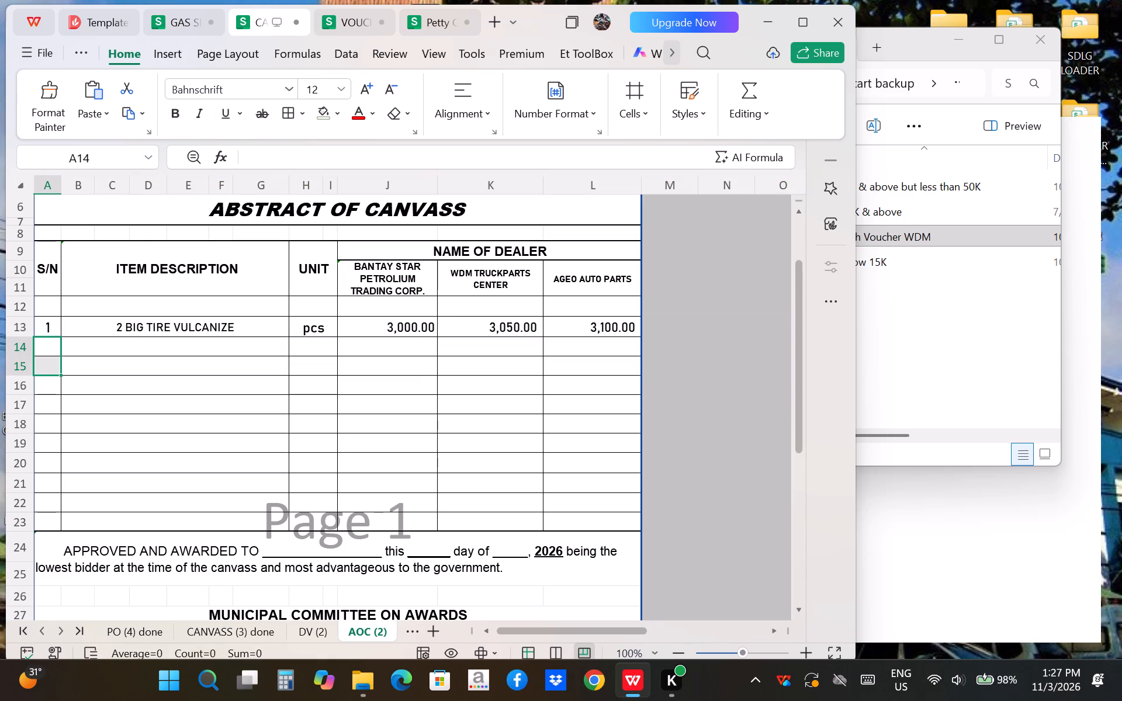
Rename the AOC (2) sheet as "AOC (2) done".
{"action": "scroll", "coordinate": [379, 474], "scroll_direction": "down", "scroll_amount": 2}
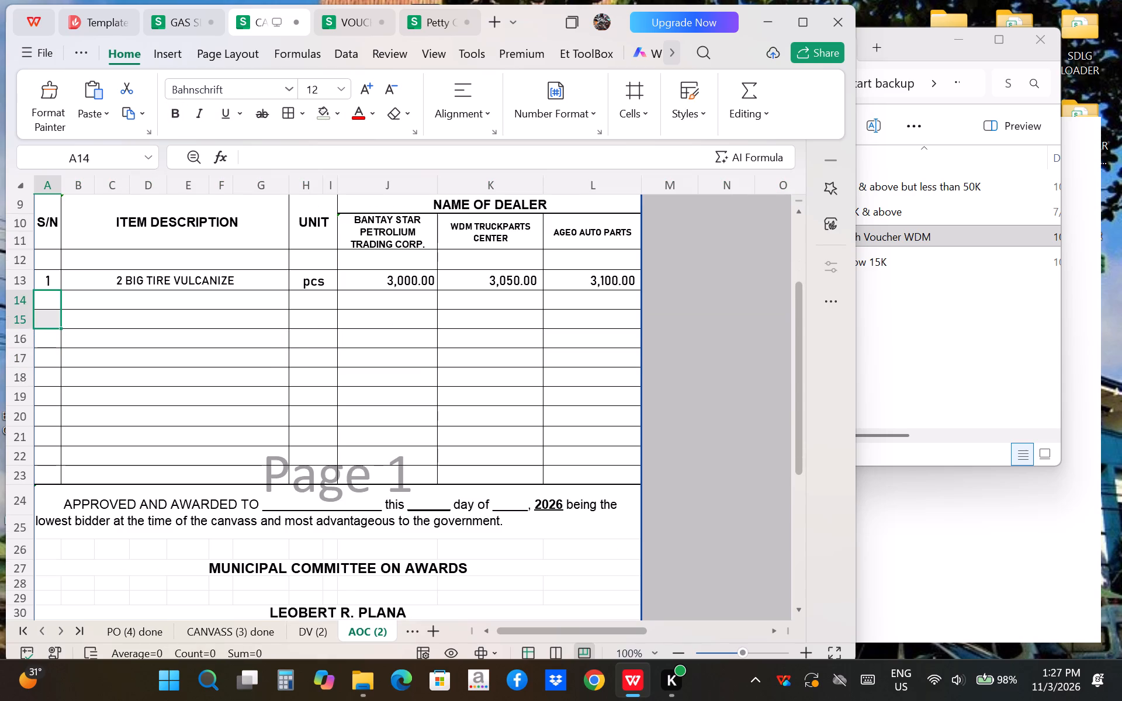
{"action": "scroll", "coordinate": [421, 512], "scroll_direction": "down", "scroll_amount": 3}
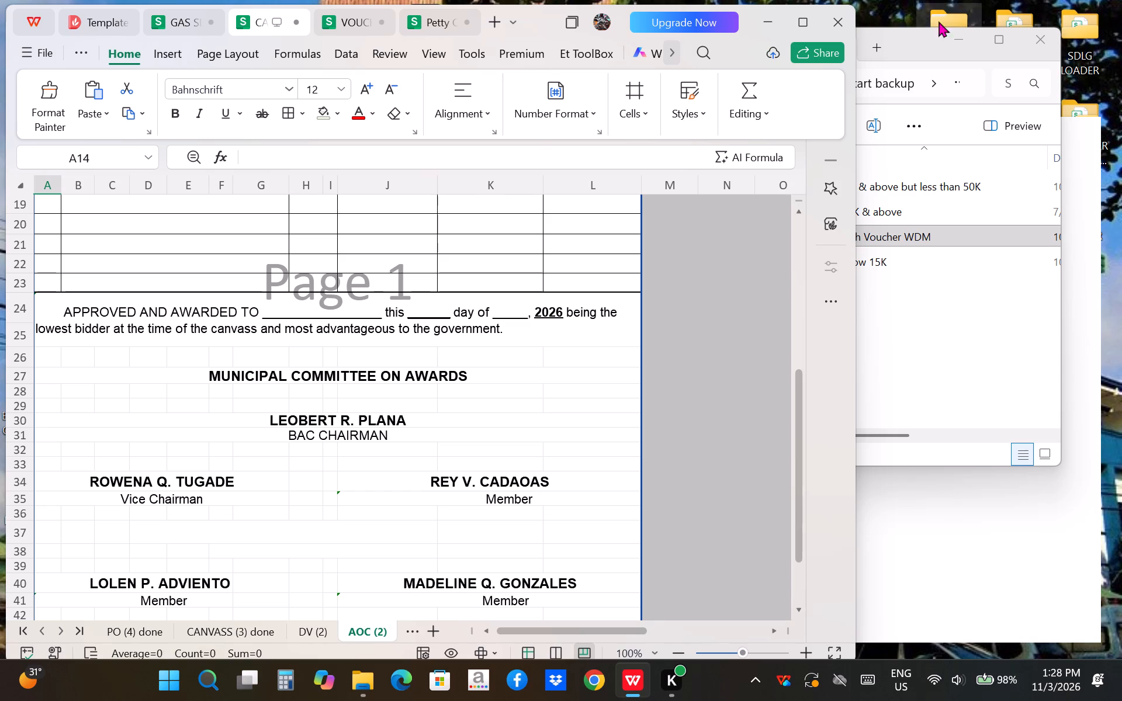
{"action": "left_click", "coordinate": [60, 629]}
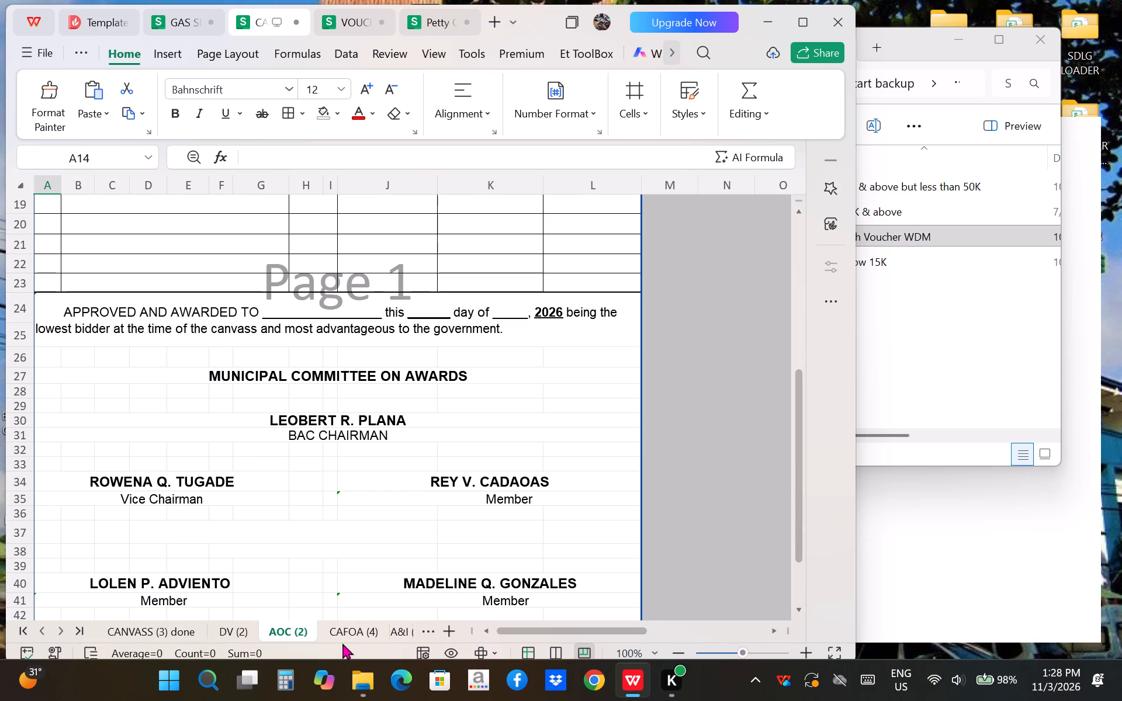
{"action": "scroll", "coordinate": [341, 569], "scroll_direction": "up", "scroll_amount": 6}
{"action": "scroll", "coordinate": [338, 539], "scroll_direction": "down", "scroll_amount": 4}
{"action": "double_click", "coordinate": [313, 631]}
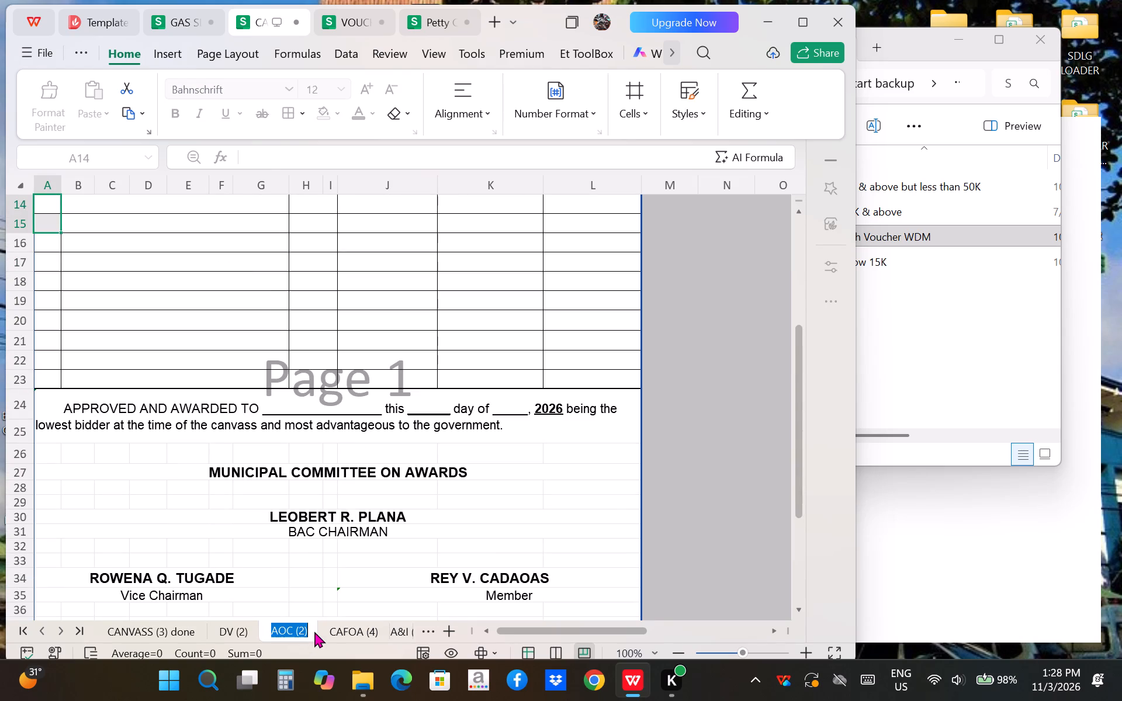
{"action": "key", "text": "Right"}
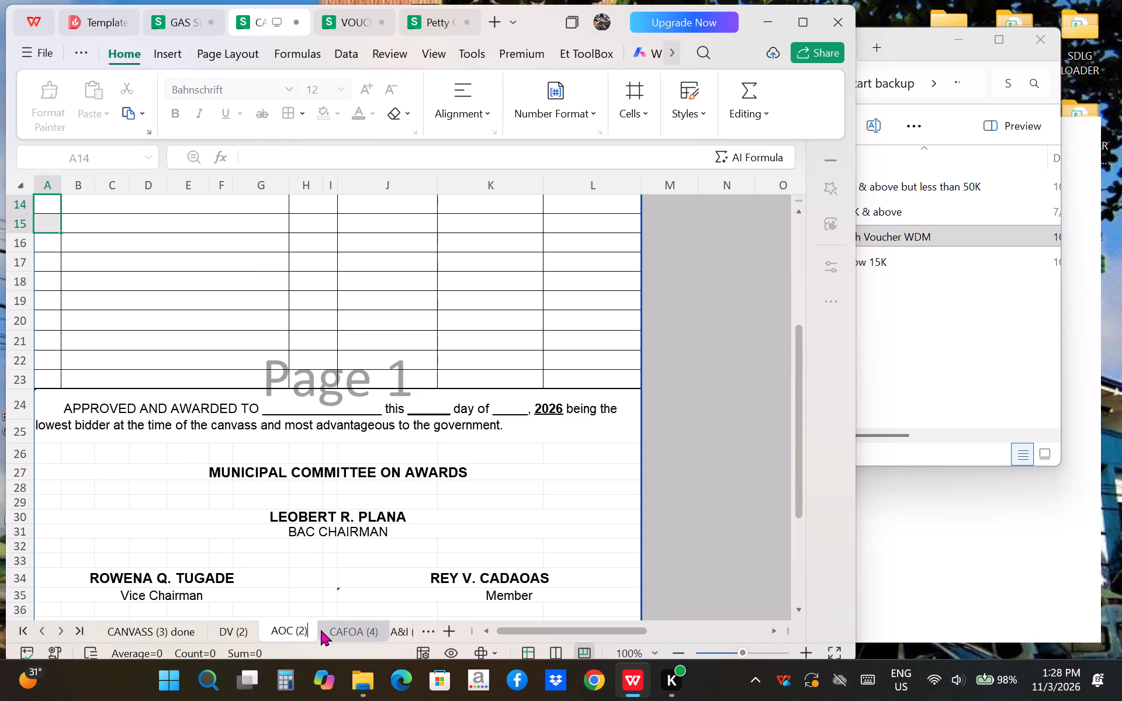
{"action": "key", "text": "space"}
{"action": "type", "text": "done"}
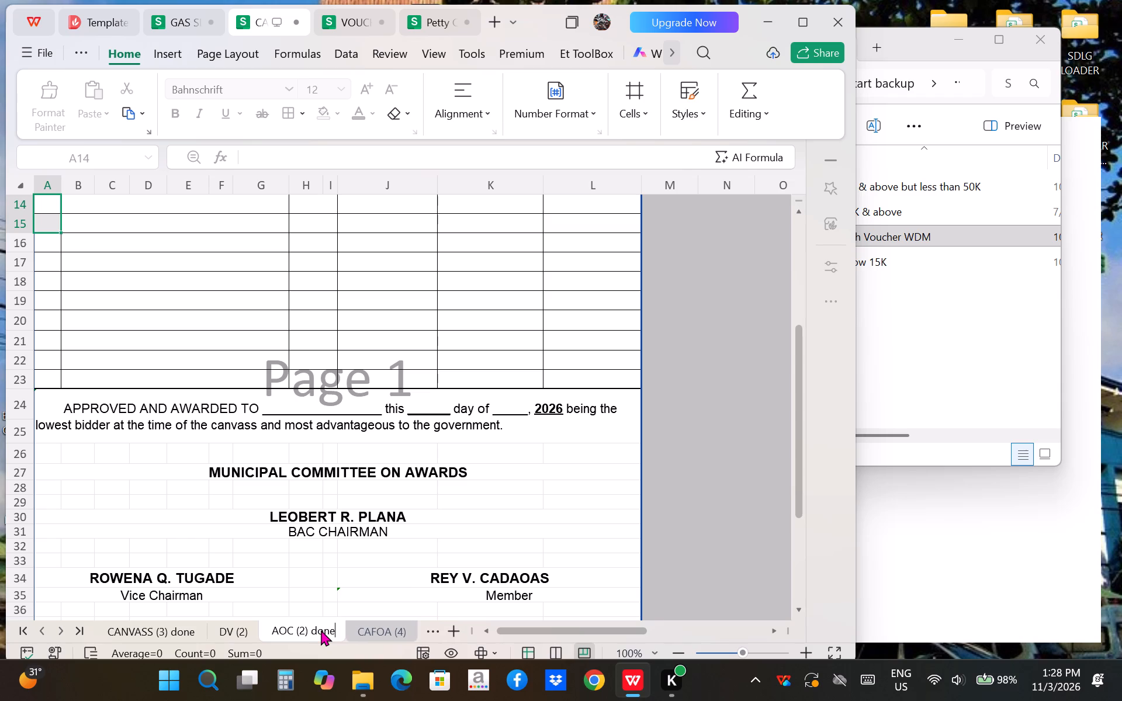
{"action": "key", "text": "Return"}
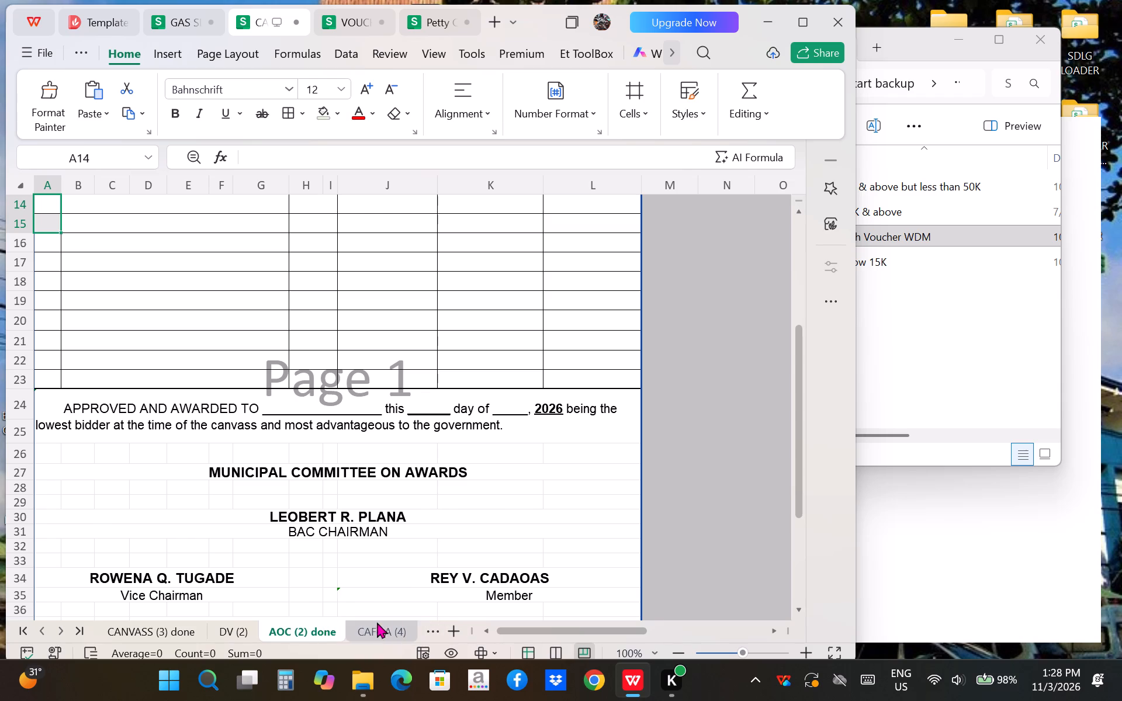
{"action": "left_click", "coordinate": [377, 622]}
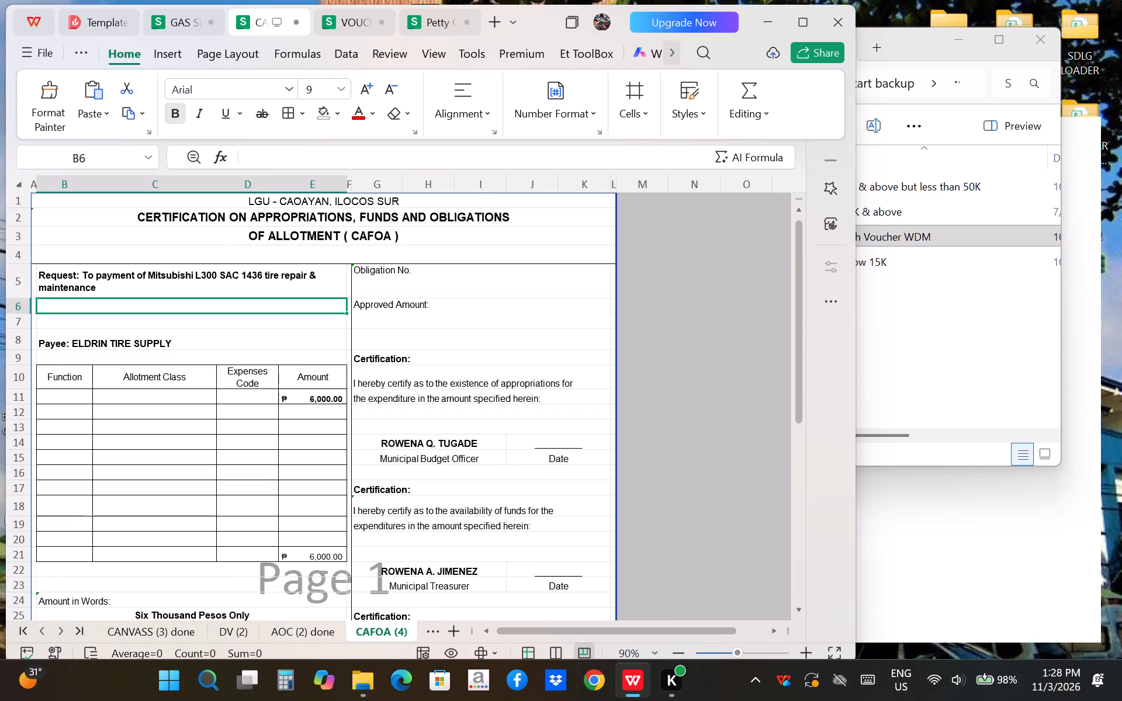
{"action": "left_click", "coordinate": [279, 630]}
{"action": "scroll", "coordinate": [336, 526], "scroll_direction": "up", "scroll_amount": 6}
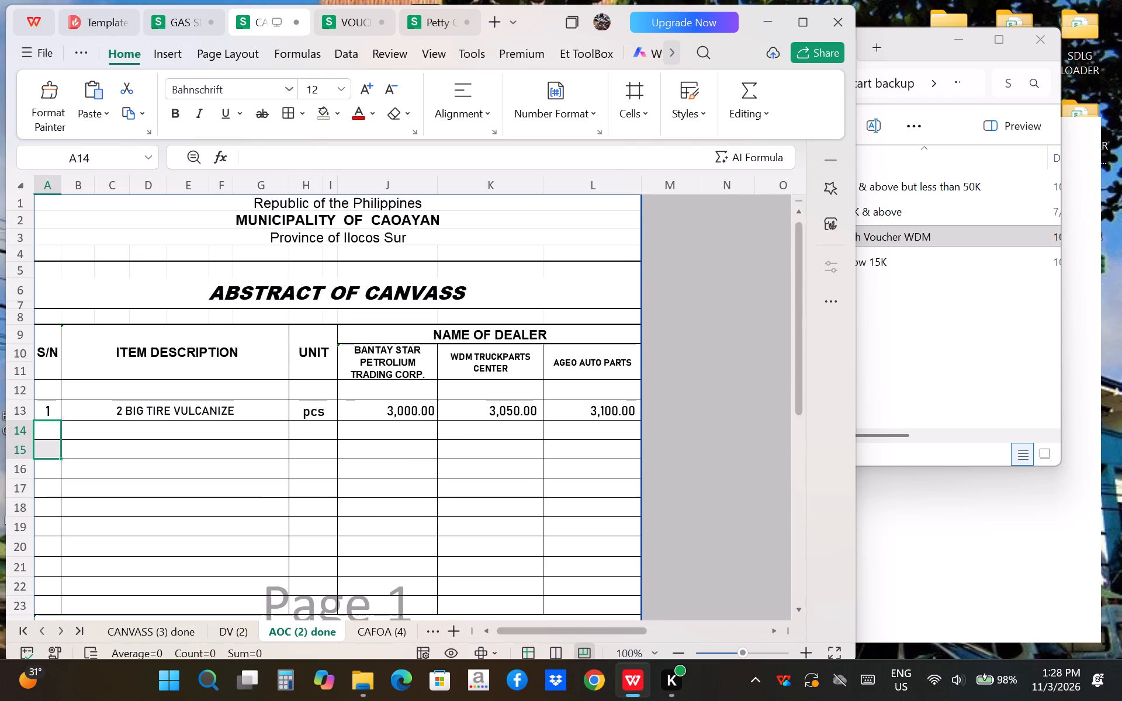
{"action": "scroll", "coordinate": [337, 525], "scroll_direction": "up", "scroll_amount": 5}
{"action": "scroll", "coordinate": [337, 525], "scroll_direction": "down", "scroll_amount": 3}
{"action": "left_click", "coordinate": [372, 626]}
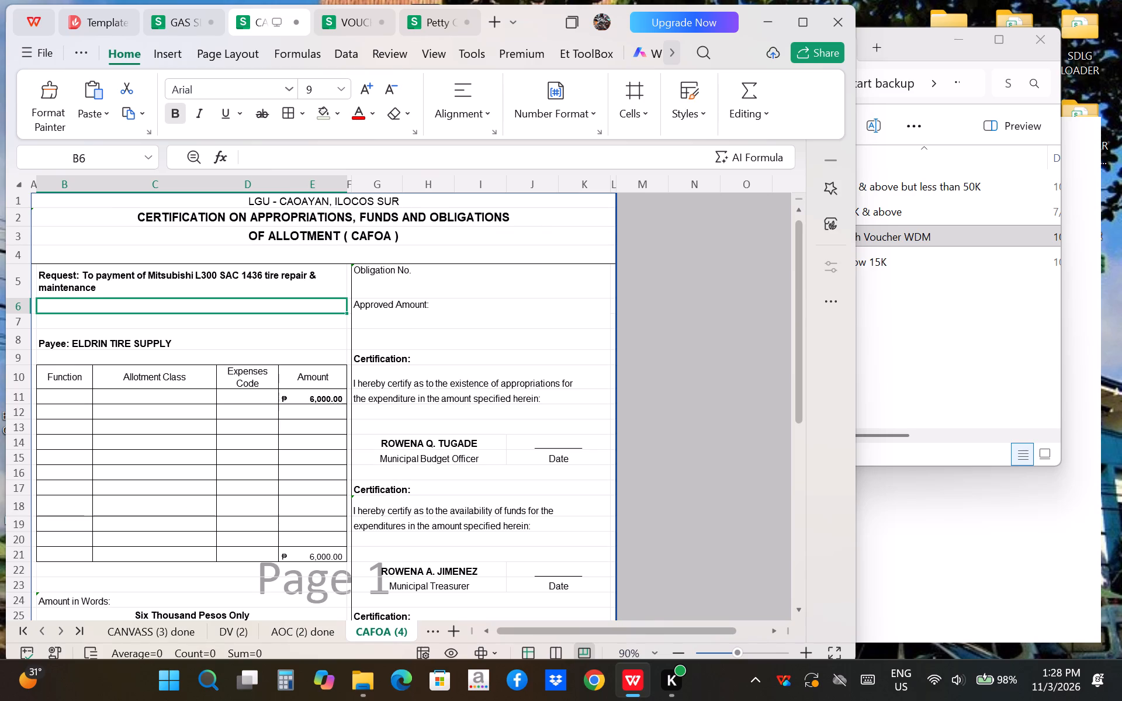
{"action": "left_click", "coordinate": [227, 275]}
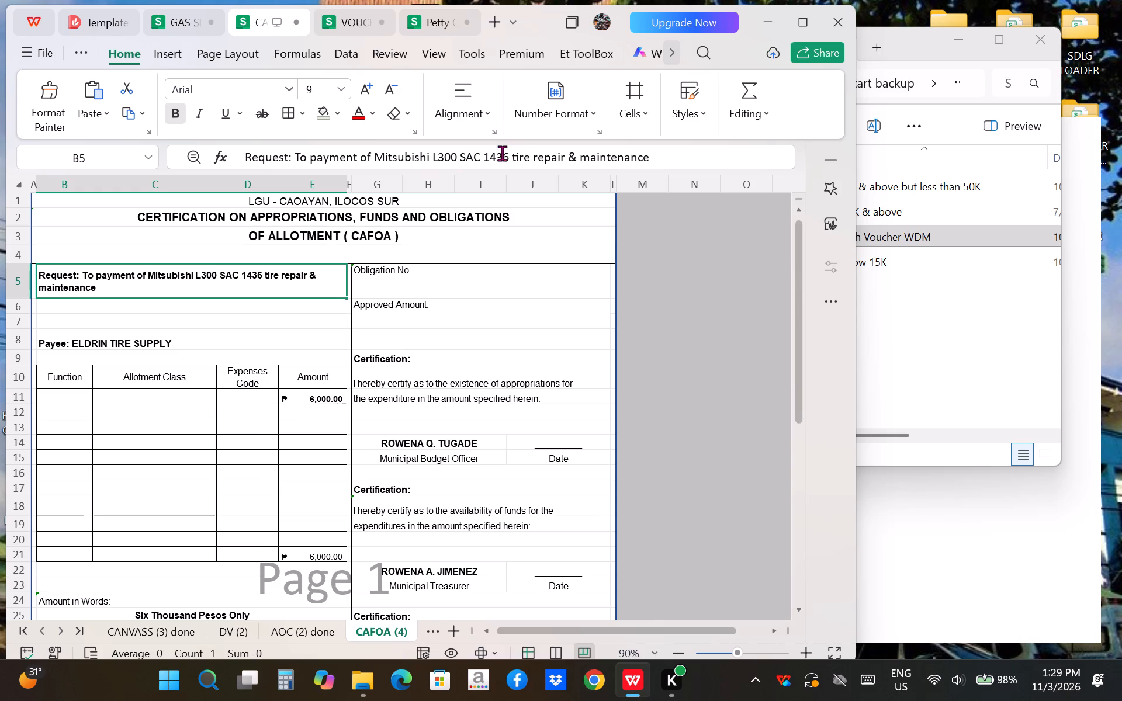
{"action": "left_click_drag", "start_coordinate": [507, 158], "coordinate": [413, 155]}
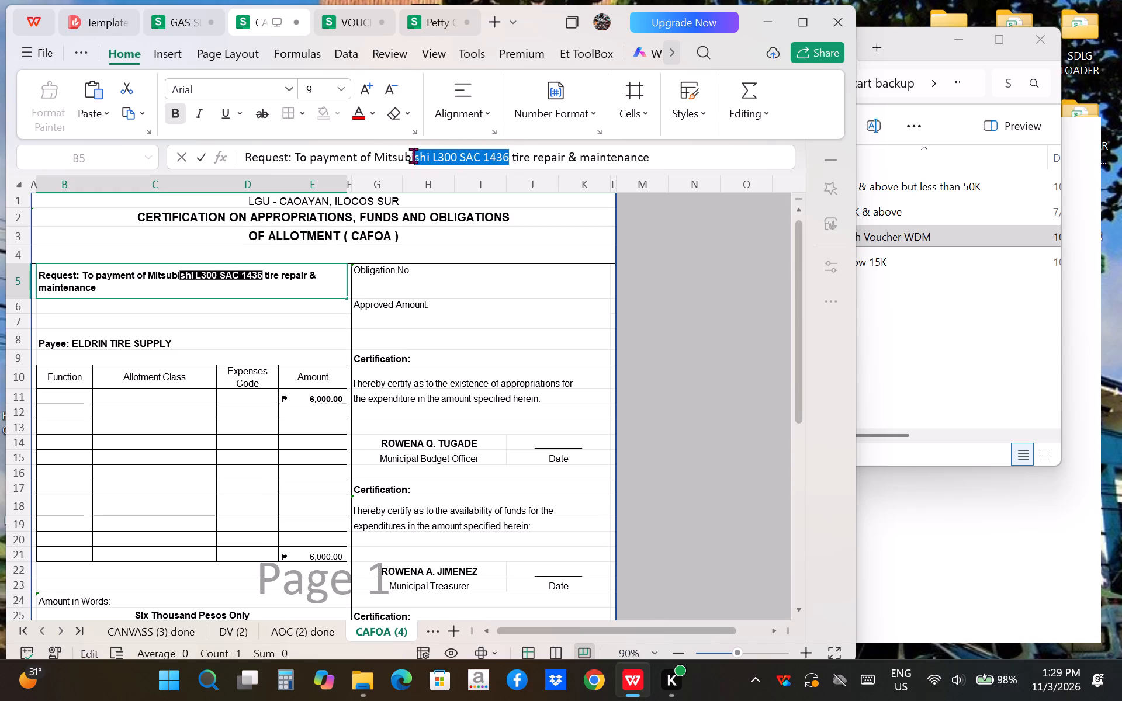
{"action": "left_click_drag", "start_coordinate": [413, 155], "coordinate": [378, 155]}
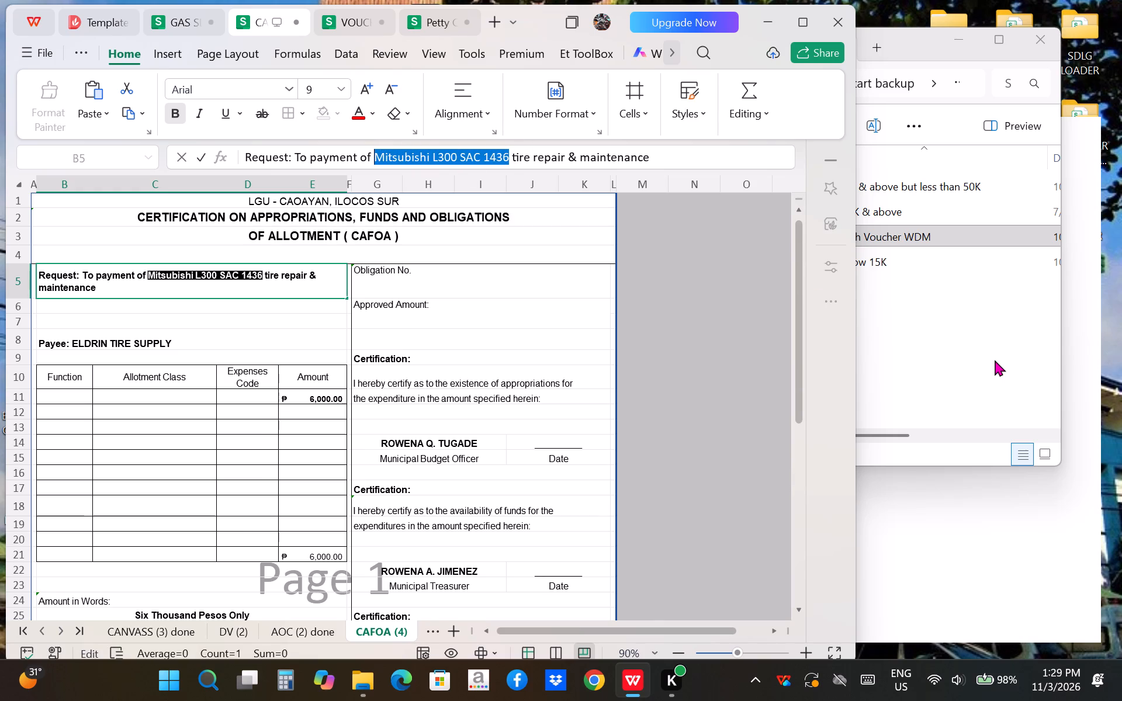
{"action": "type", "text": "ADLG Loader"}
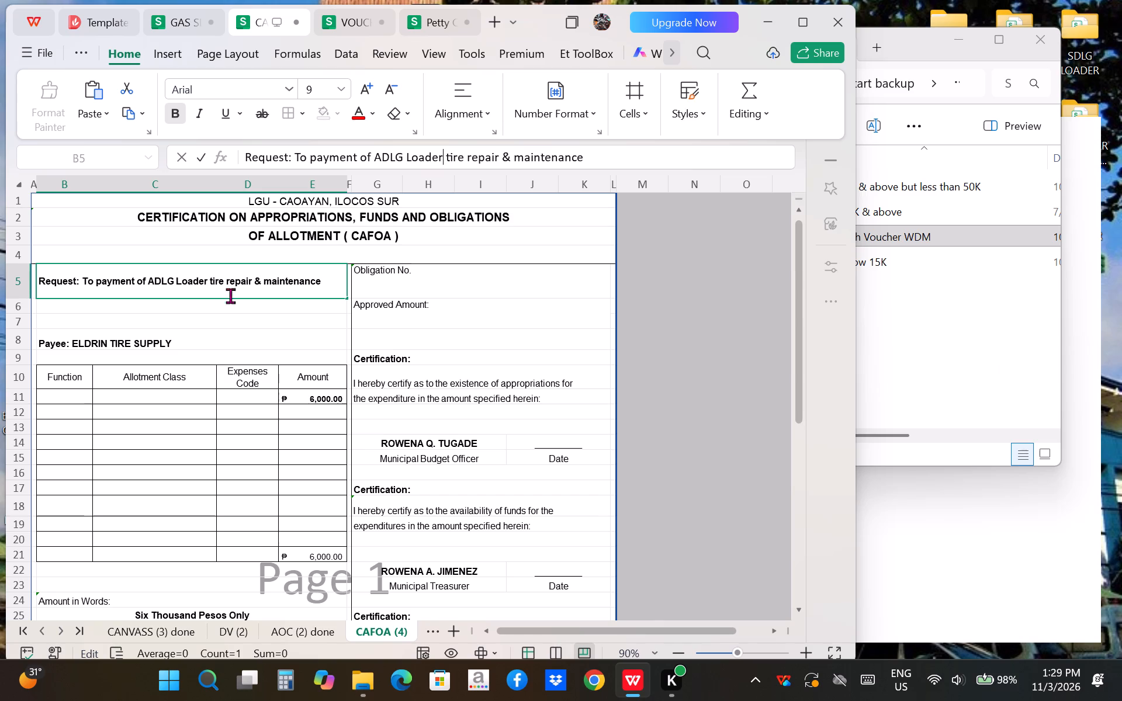
{"action": "scroll", "coordinate": [288, 405], "scroll_direction": "down", "scroll_amount": 3}
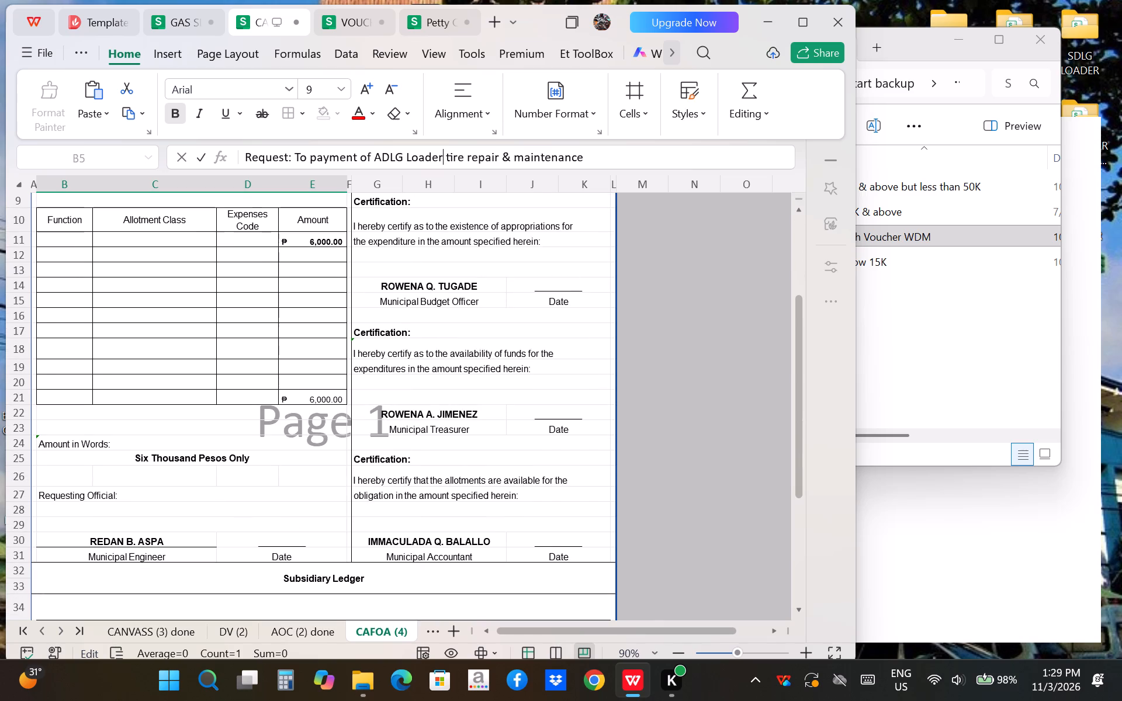
{"action": "left_click", "coordinate": [216, 457]}
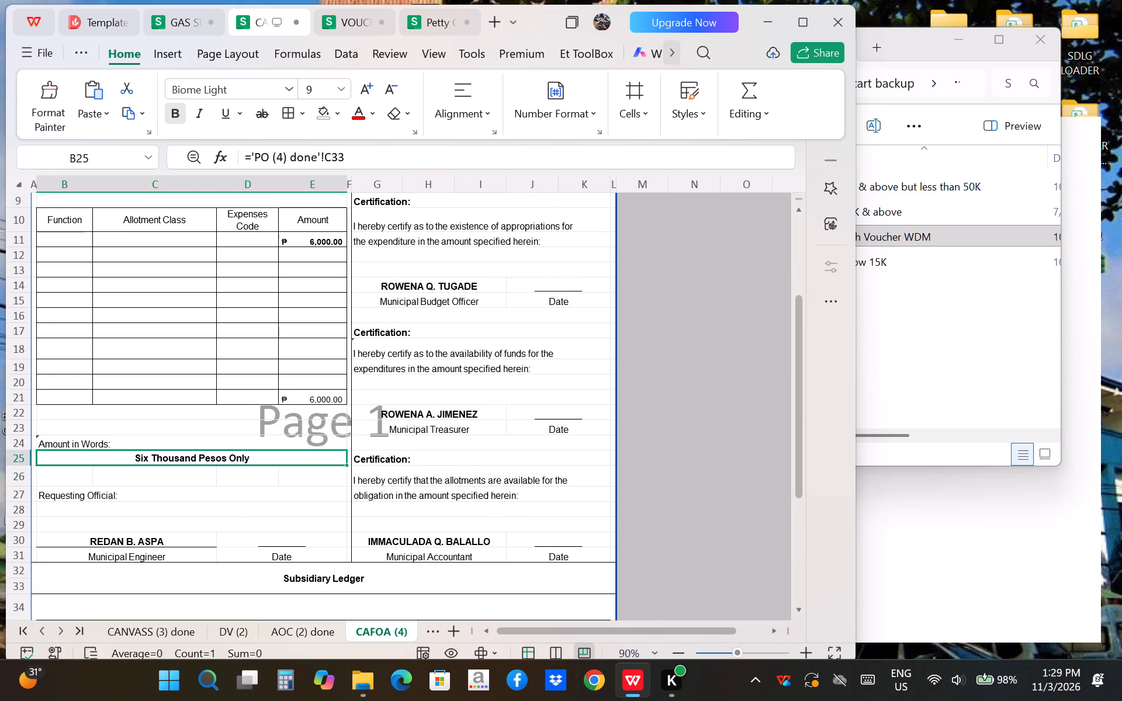
Replace the requesting official's name in the CAFOA's cell B30 with the BAC chairman's name followed by ", EnP.".
{"action": "left_click", "coordinate": [216, 457]}
{"action": "scroll", "coordinate": [275, 525], "scroll_direction": "up", "scroll_amount": 7}
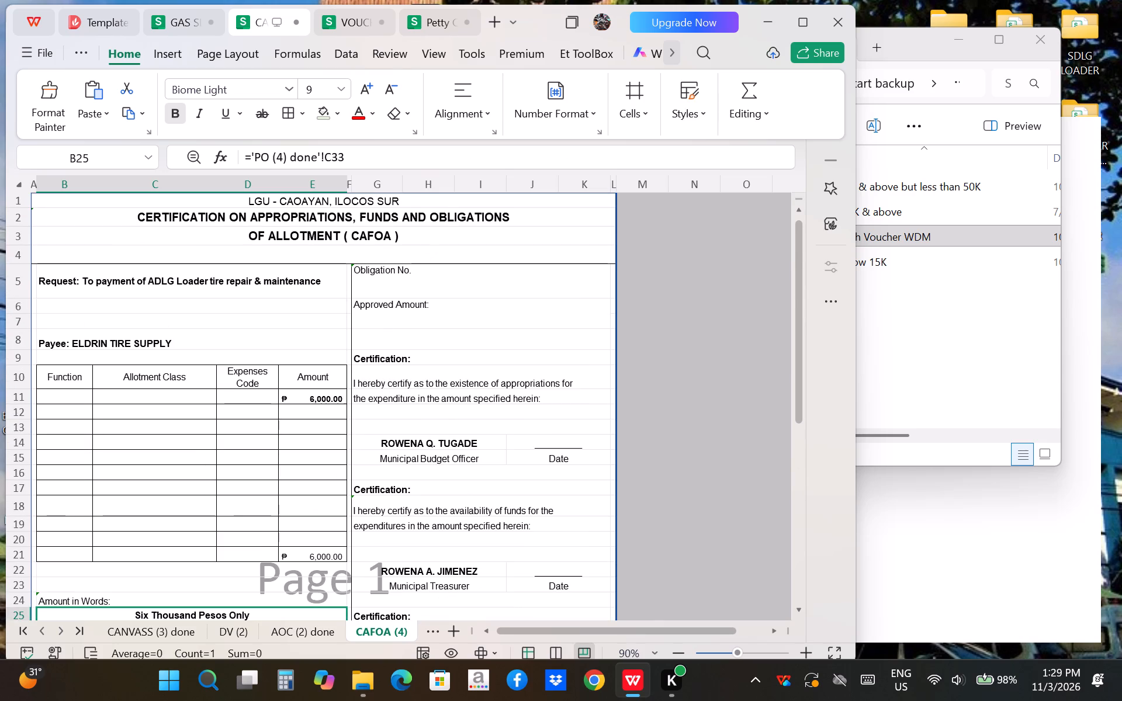
{"action": "left_click", "coordinate": [323, 318]}
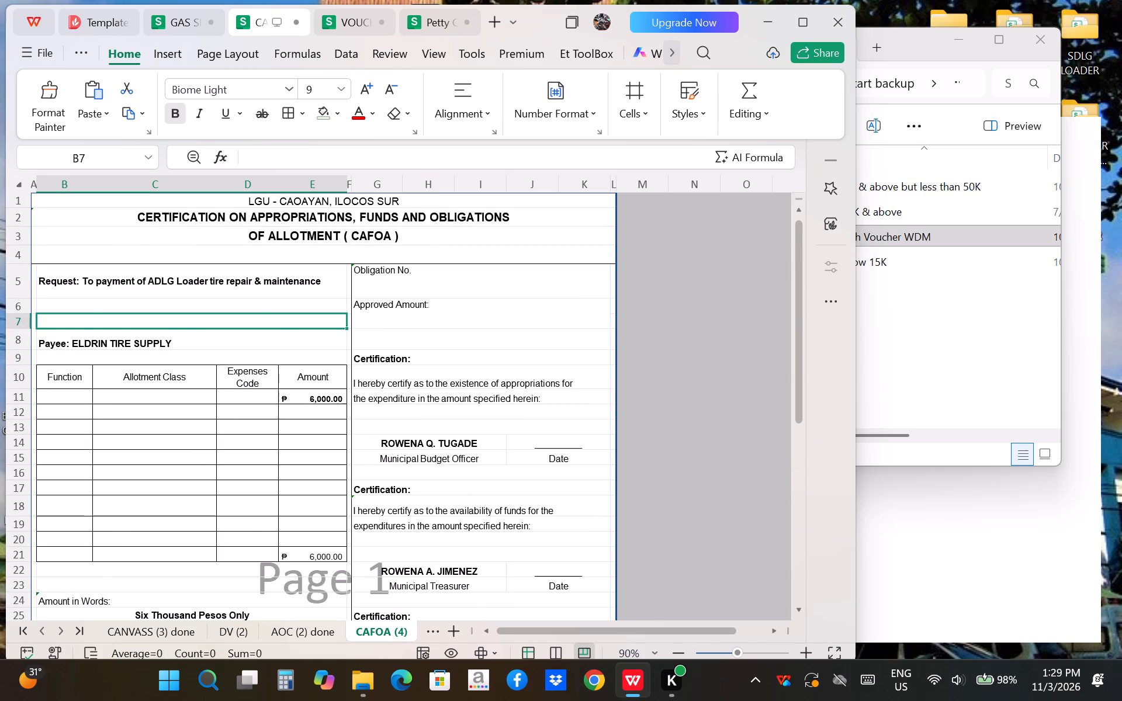
{"action": "scroll", "coordinate": [310, 363], "scroll_direction": "down", "scroll_amount": 2}
{"action": "scroll", "coordinate": [328, 411], "scroll_direction": "up", "scroll_amount": 3}
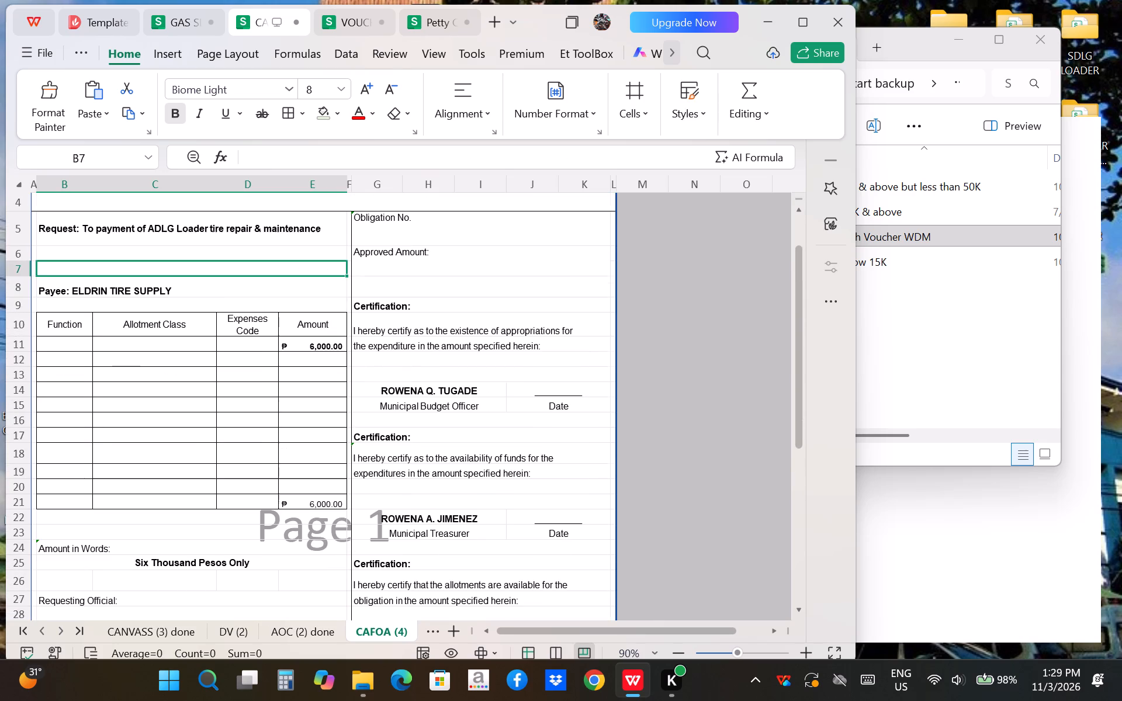
{"action": "scroll", "coordinate": [328, 411], "scroll_direction": "up", "scroll_amount": 3}
{"action": "scroll", "coordinate": [328, 412], "scroll_direction": "down", "scroll_amount": 5}
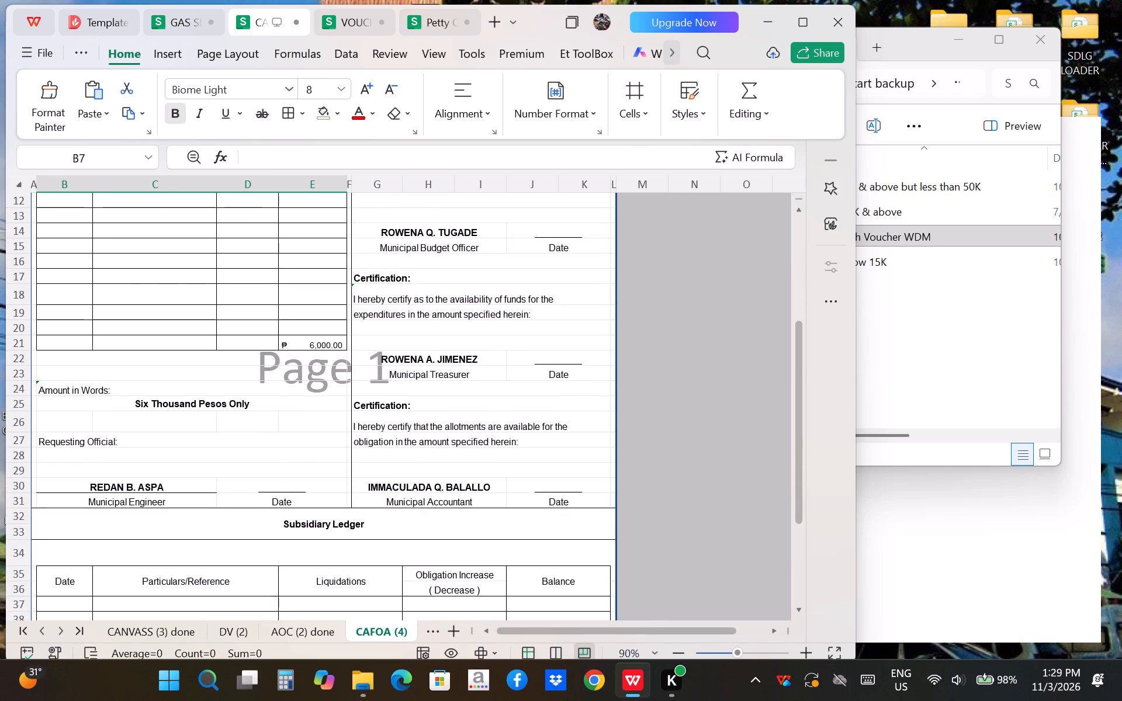
{"action": "left_click", "coordinate": [99, 444]}
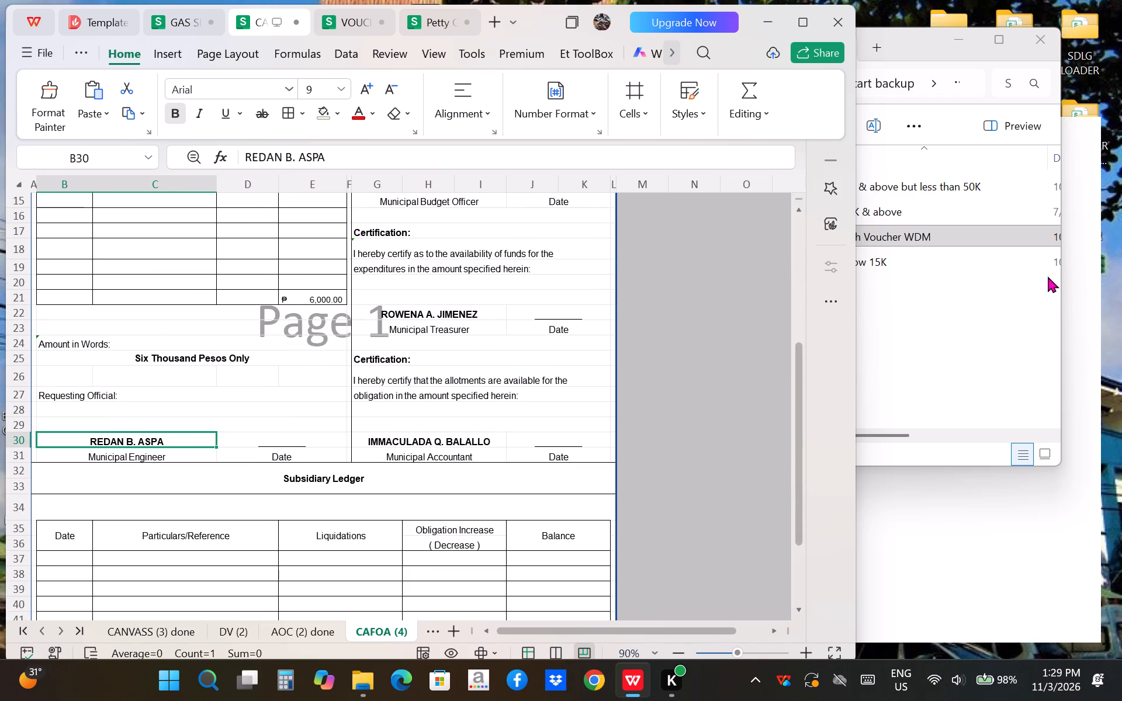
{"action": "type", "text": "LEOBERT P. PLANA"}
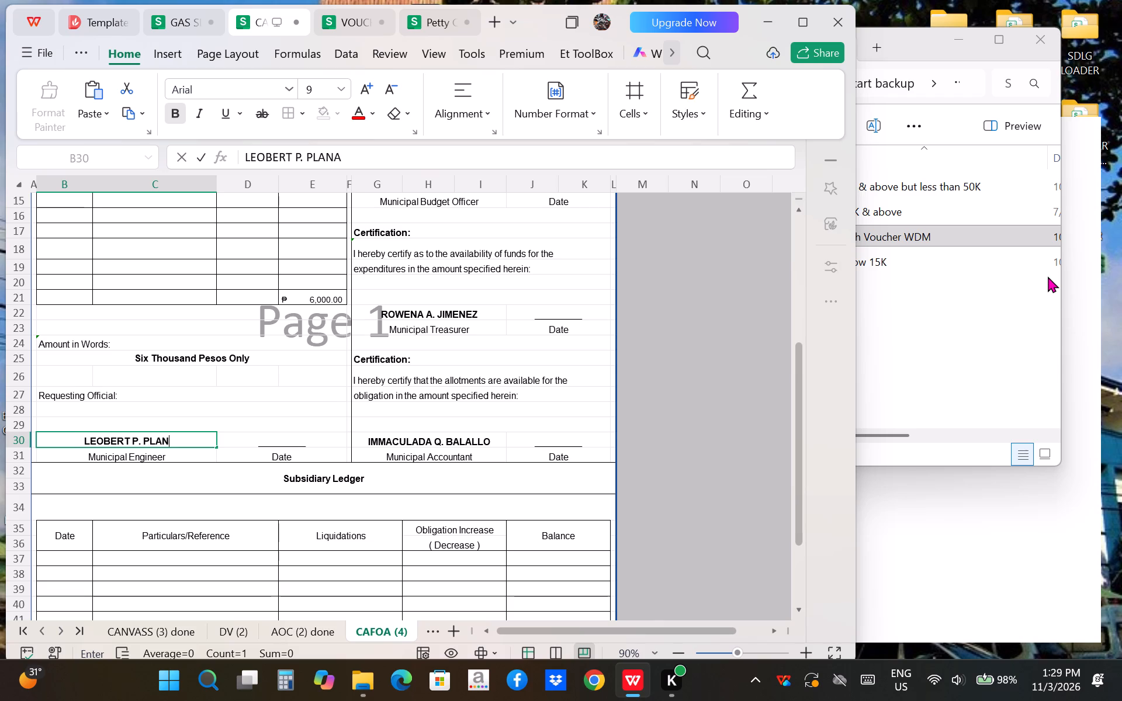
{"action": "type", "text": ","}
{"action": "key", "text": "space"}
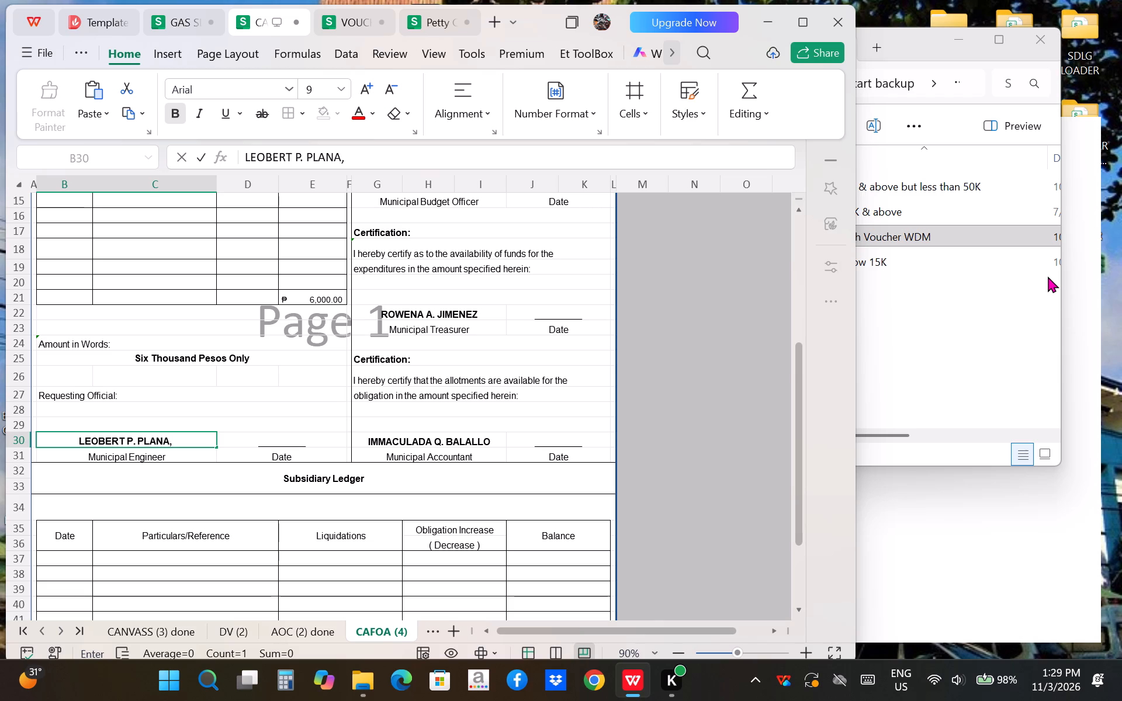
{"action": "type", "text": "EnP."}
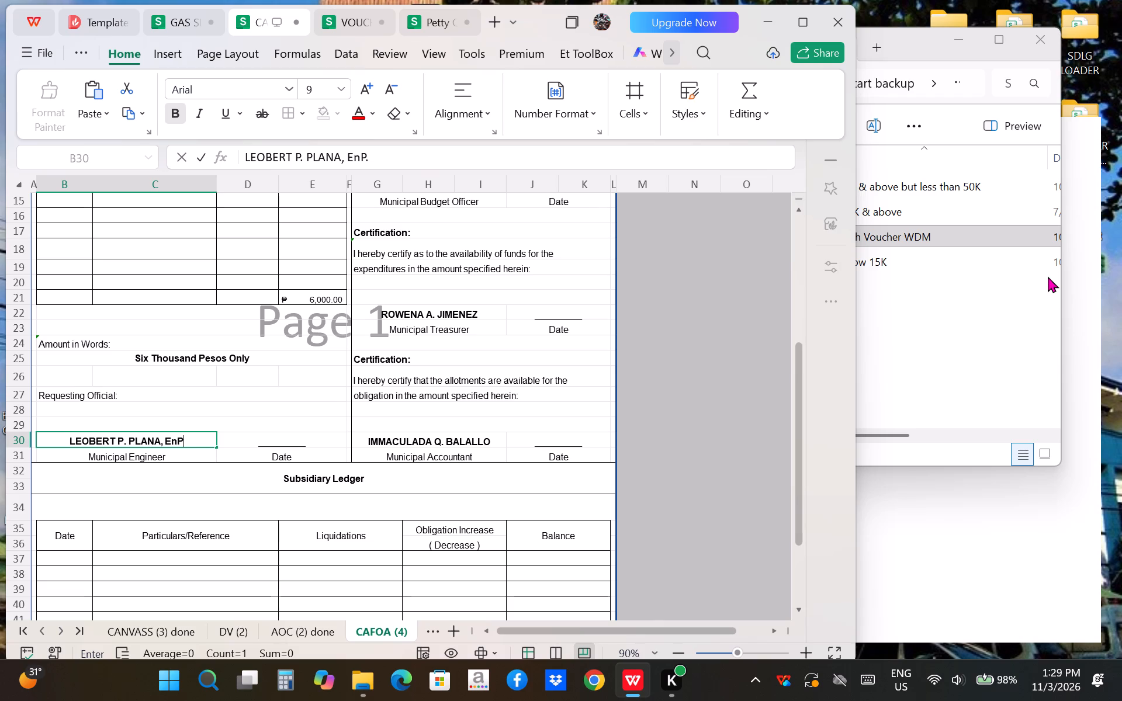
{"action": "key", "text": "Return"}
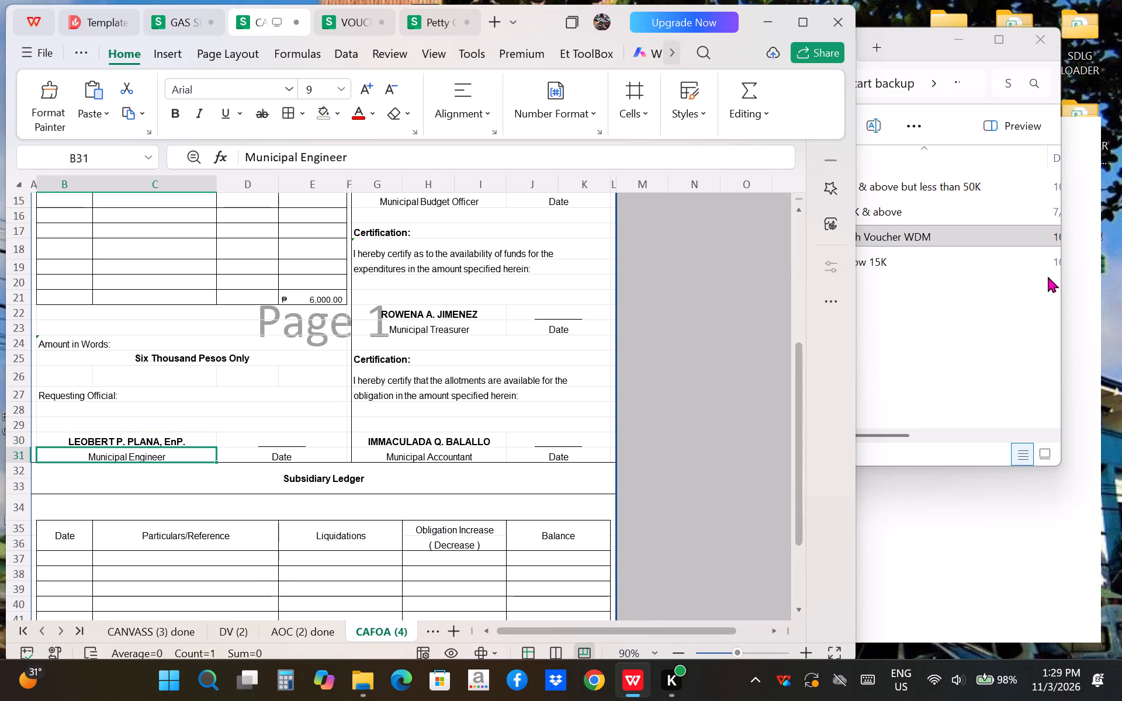
Set the requesting official's position in cell B31 to "MPDC".
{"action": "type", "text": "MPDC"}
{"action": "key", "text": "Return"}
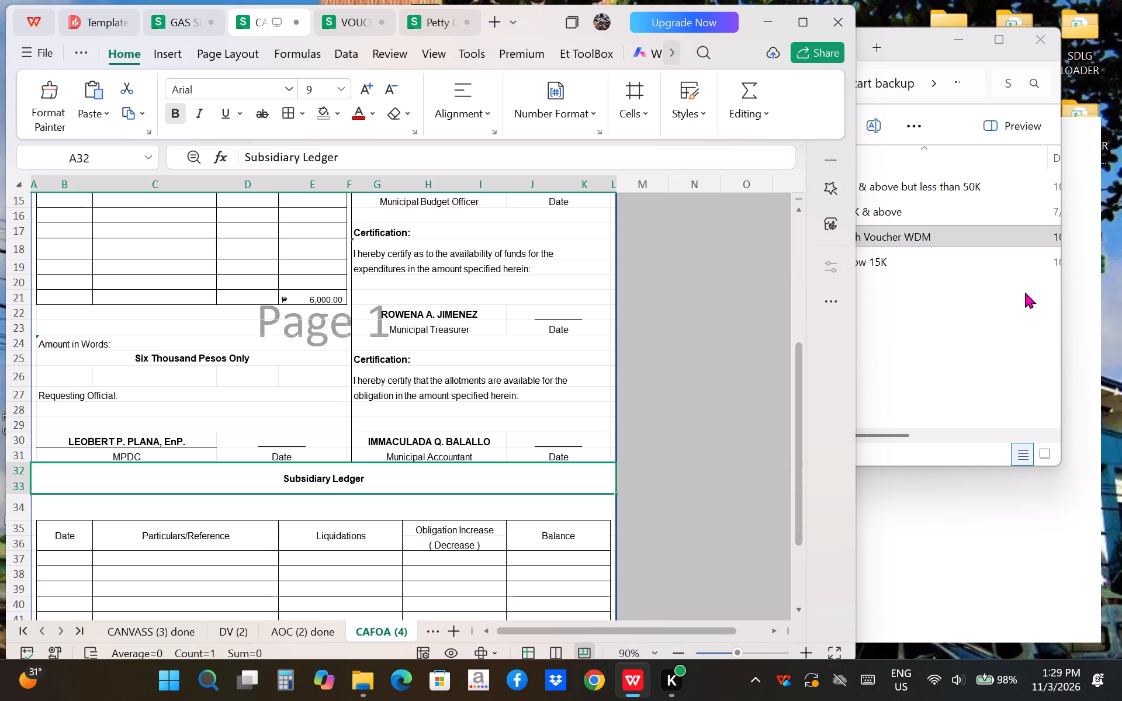
In the CAFOA (4) sheet's request text, cell B5, correct "ADLG Loader" to "SDLG Loader".
{"action": "scroll", "coordinate": [193, 399], "scroll_direction": "up", "scroll_amount": 2}
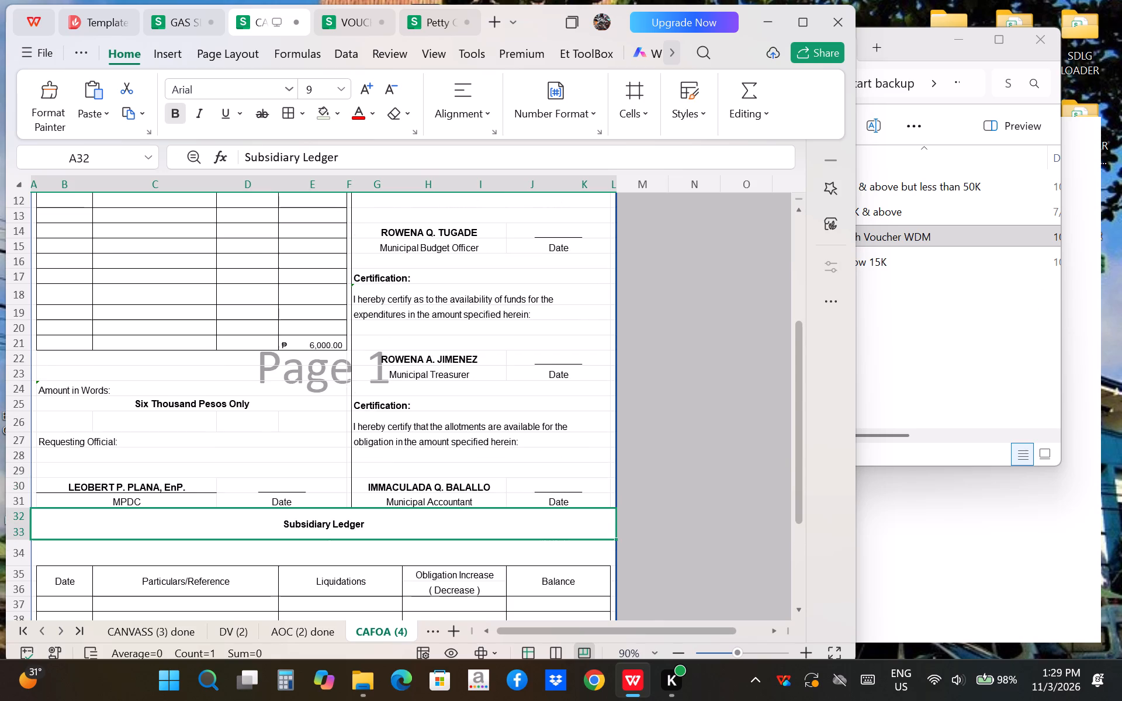
{"action": "scroll", "coordinate": [194, 399], "scroll_direction": "up", "scroll_amount": 4}
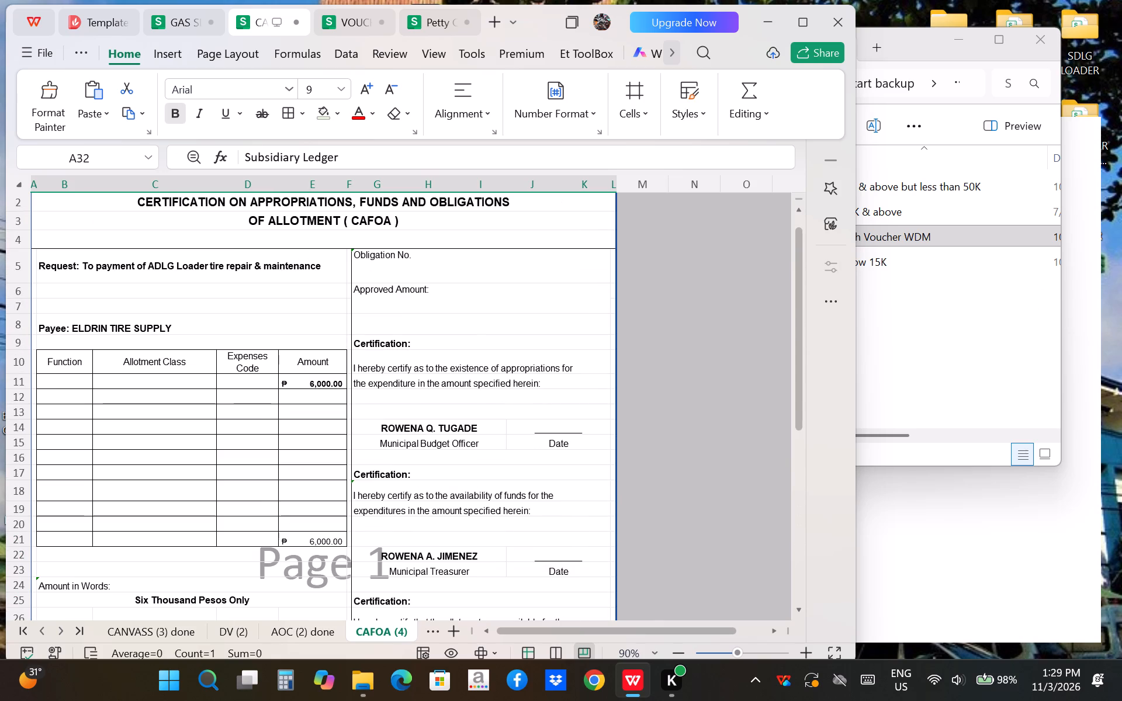
{"action": "double_click", "coordinate": [151, 283]}
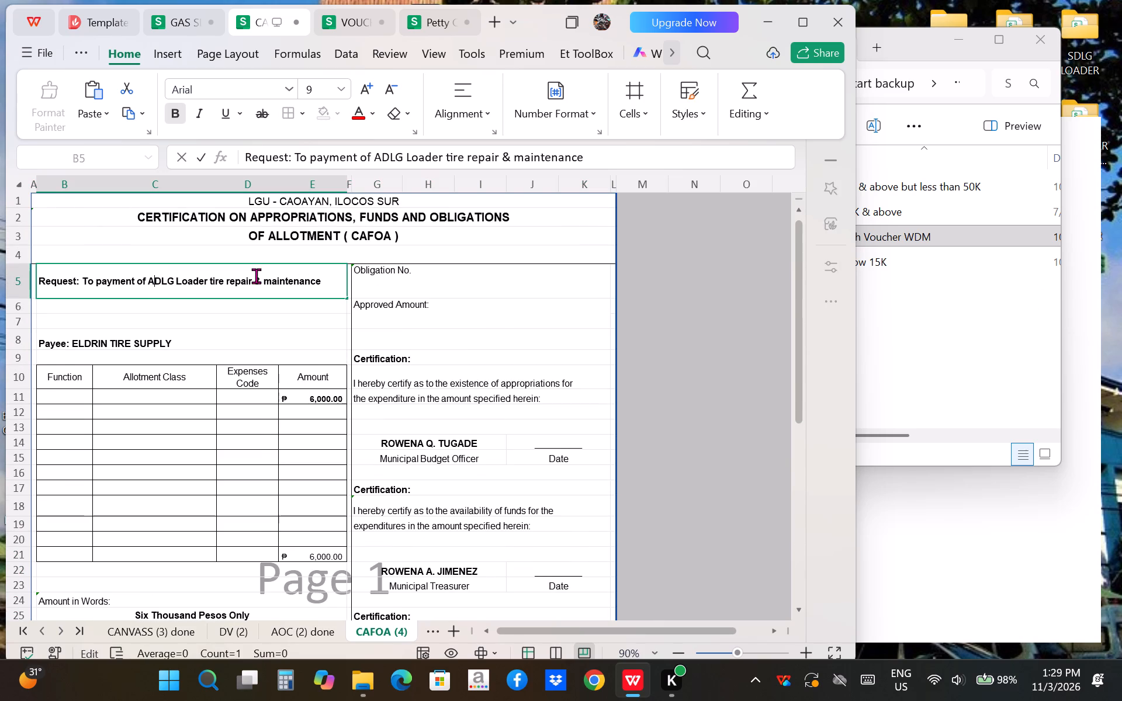
{"action": "key", "text": "BackSpace"}
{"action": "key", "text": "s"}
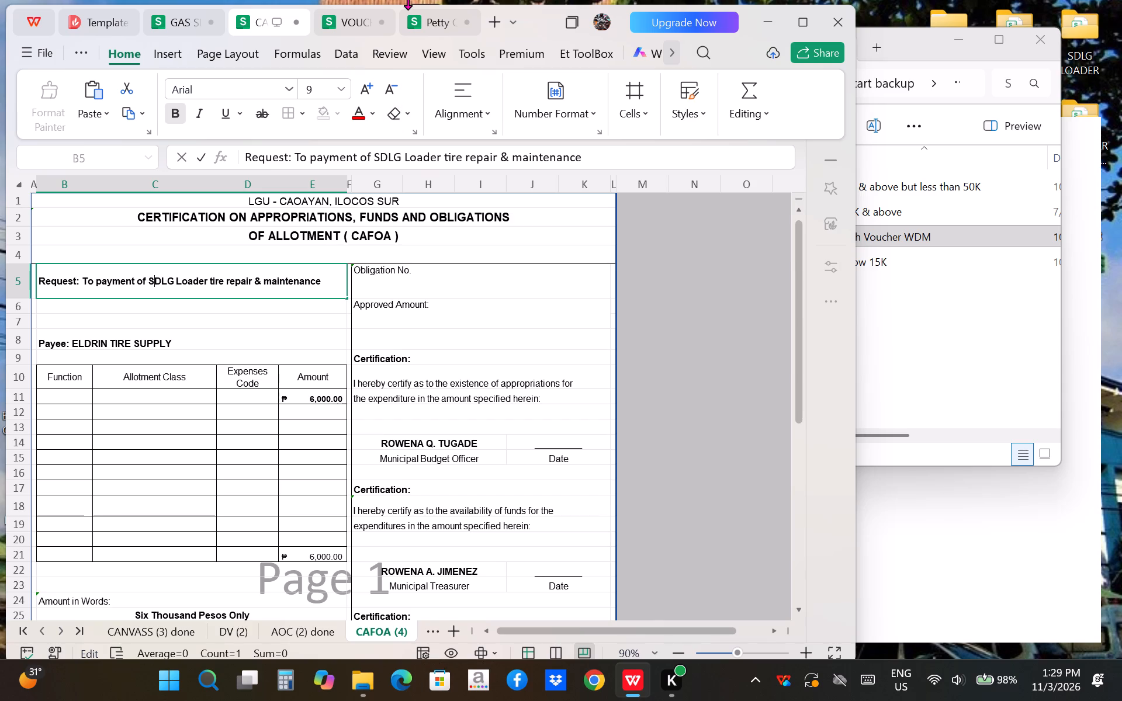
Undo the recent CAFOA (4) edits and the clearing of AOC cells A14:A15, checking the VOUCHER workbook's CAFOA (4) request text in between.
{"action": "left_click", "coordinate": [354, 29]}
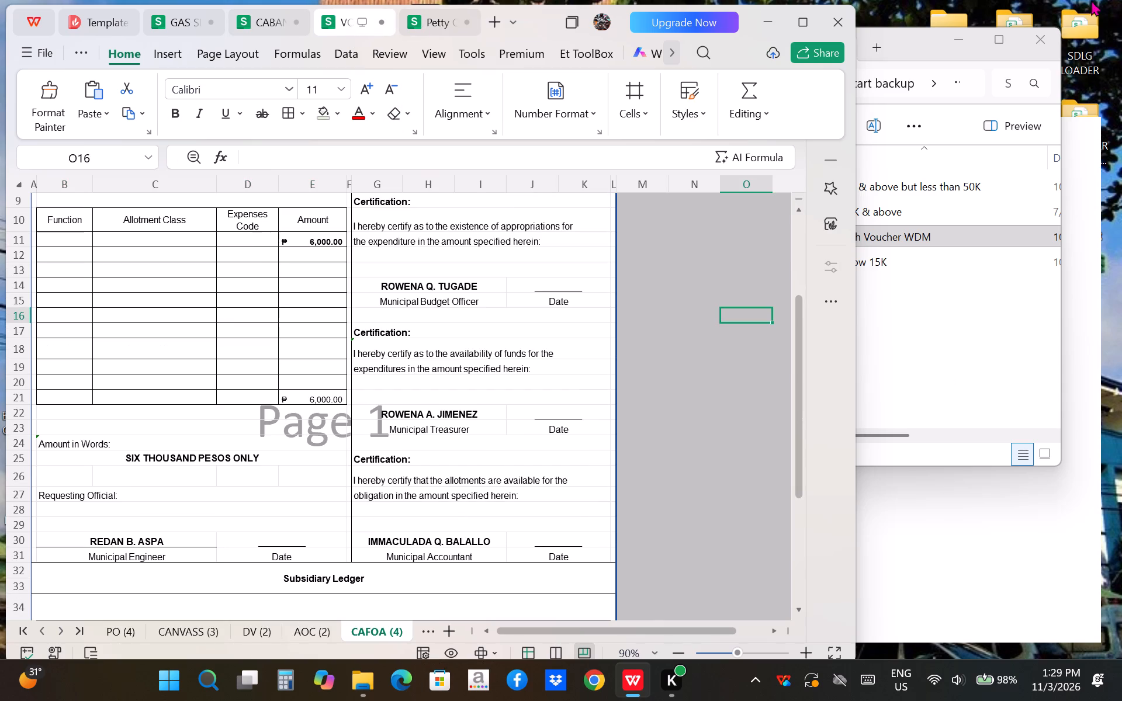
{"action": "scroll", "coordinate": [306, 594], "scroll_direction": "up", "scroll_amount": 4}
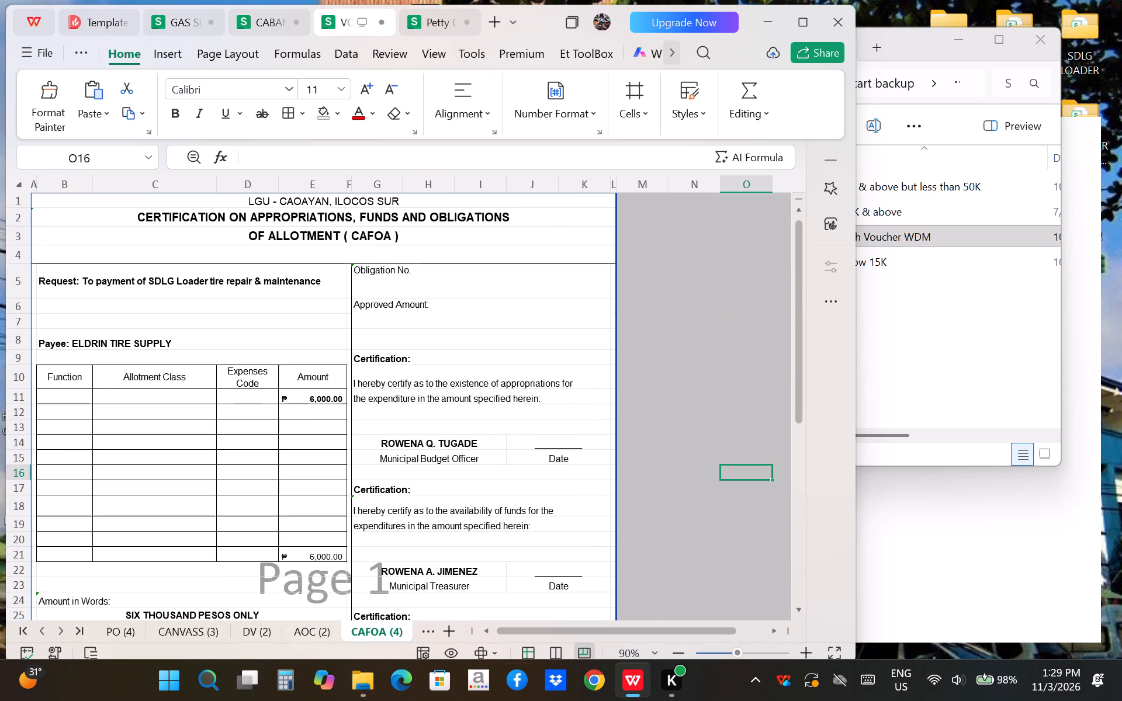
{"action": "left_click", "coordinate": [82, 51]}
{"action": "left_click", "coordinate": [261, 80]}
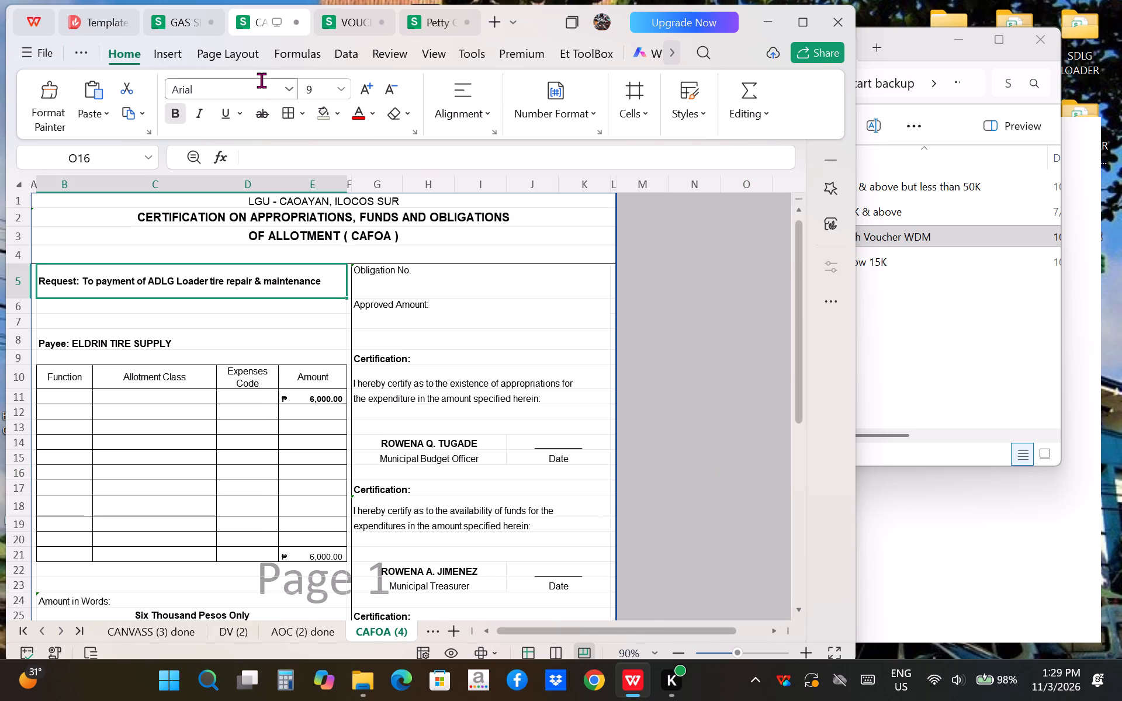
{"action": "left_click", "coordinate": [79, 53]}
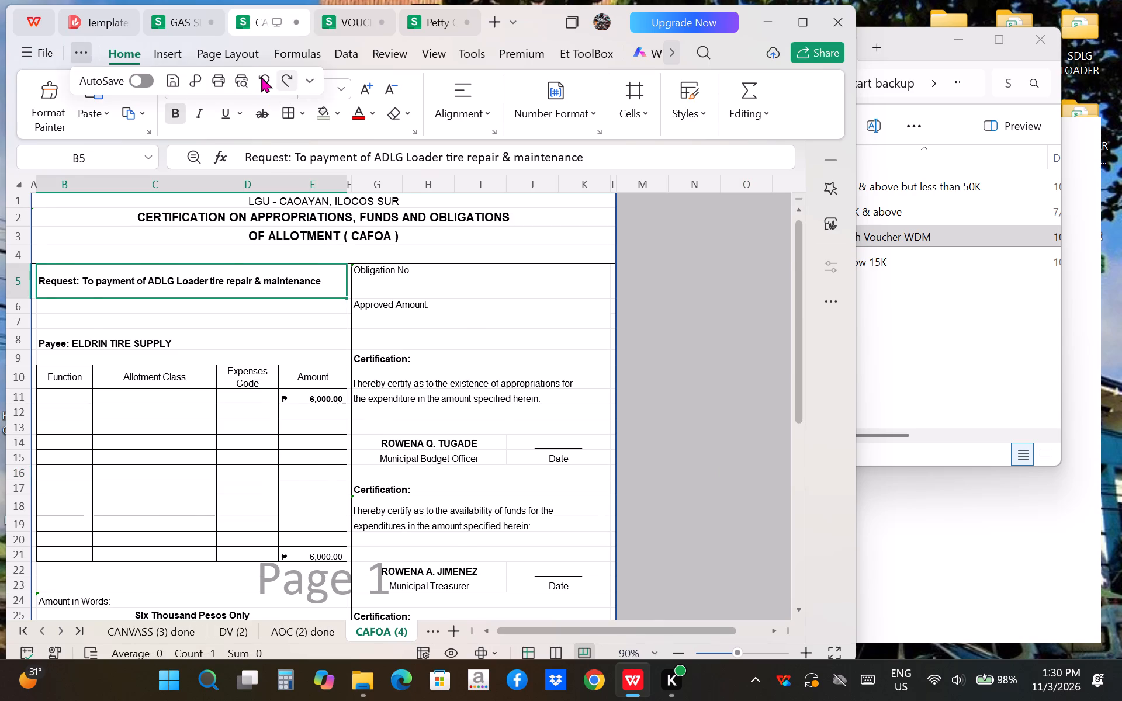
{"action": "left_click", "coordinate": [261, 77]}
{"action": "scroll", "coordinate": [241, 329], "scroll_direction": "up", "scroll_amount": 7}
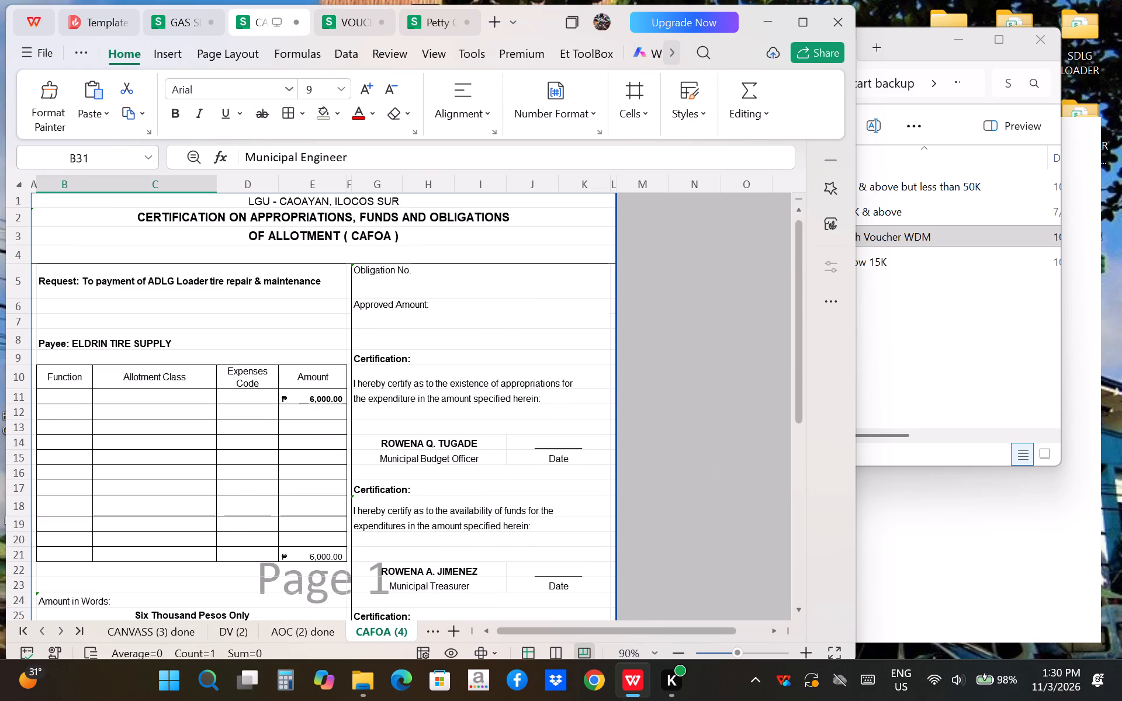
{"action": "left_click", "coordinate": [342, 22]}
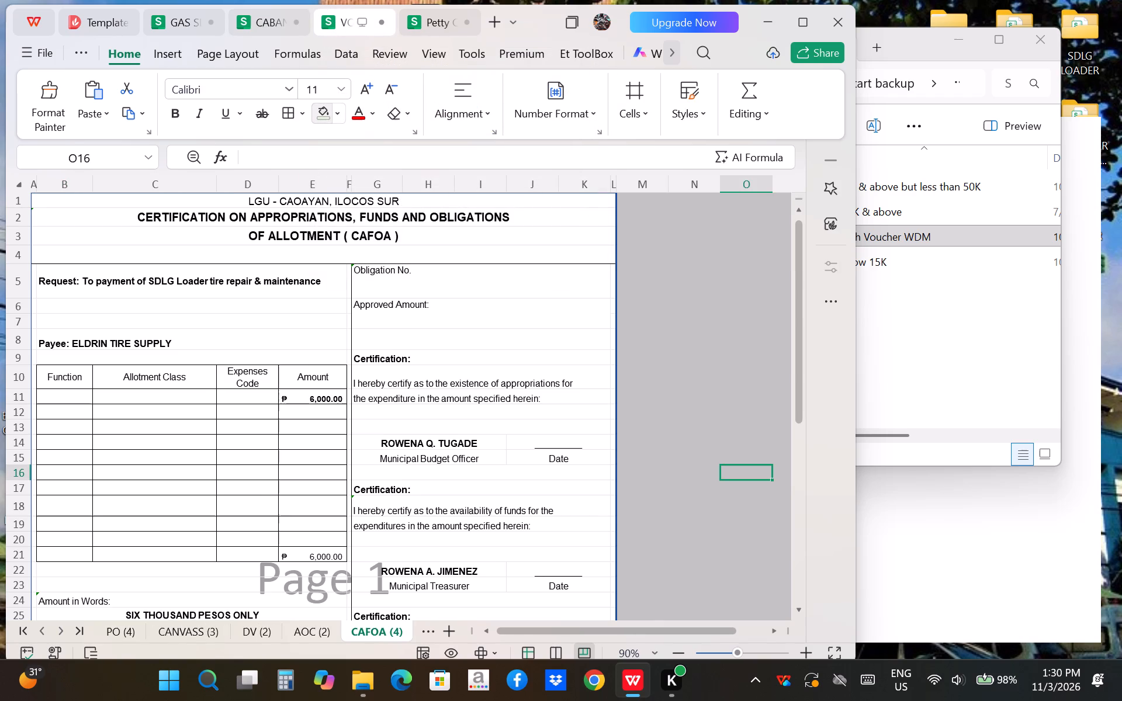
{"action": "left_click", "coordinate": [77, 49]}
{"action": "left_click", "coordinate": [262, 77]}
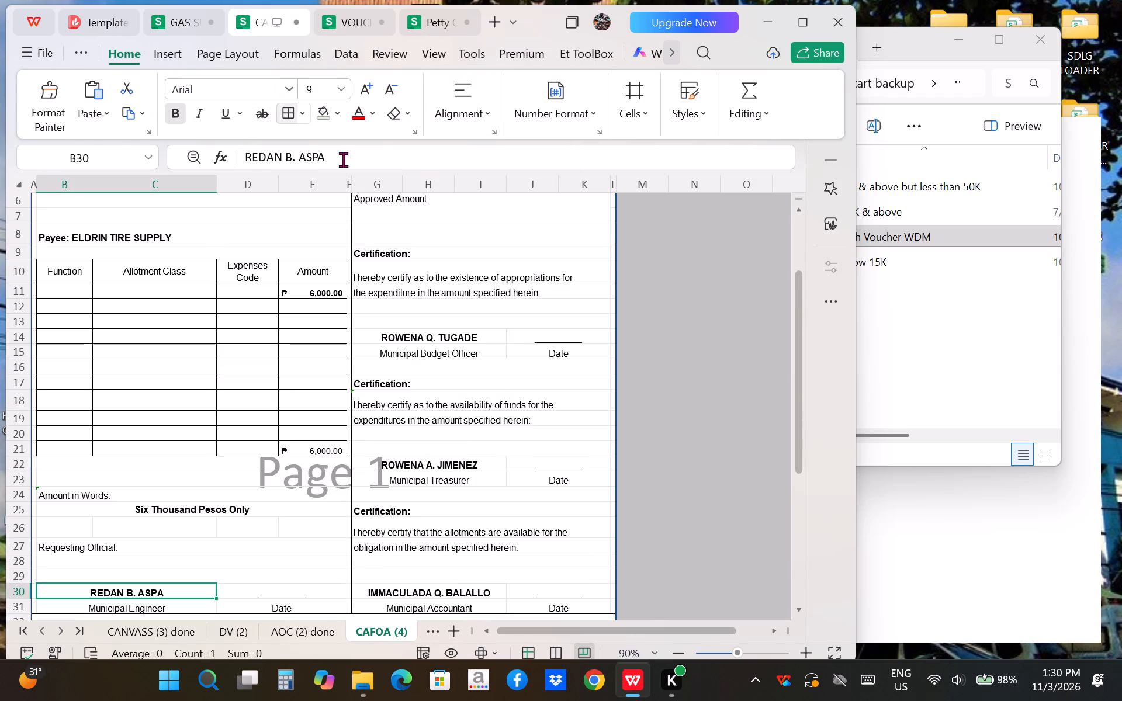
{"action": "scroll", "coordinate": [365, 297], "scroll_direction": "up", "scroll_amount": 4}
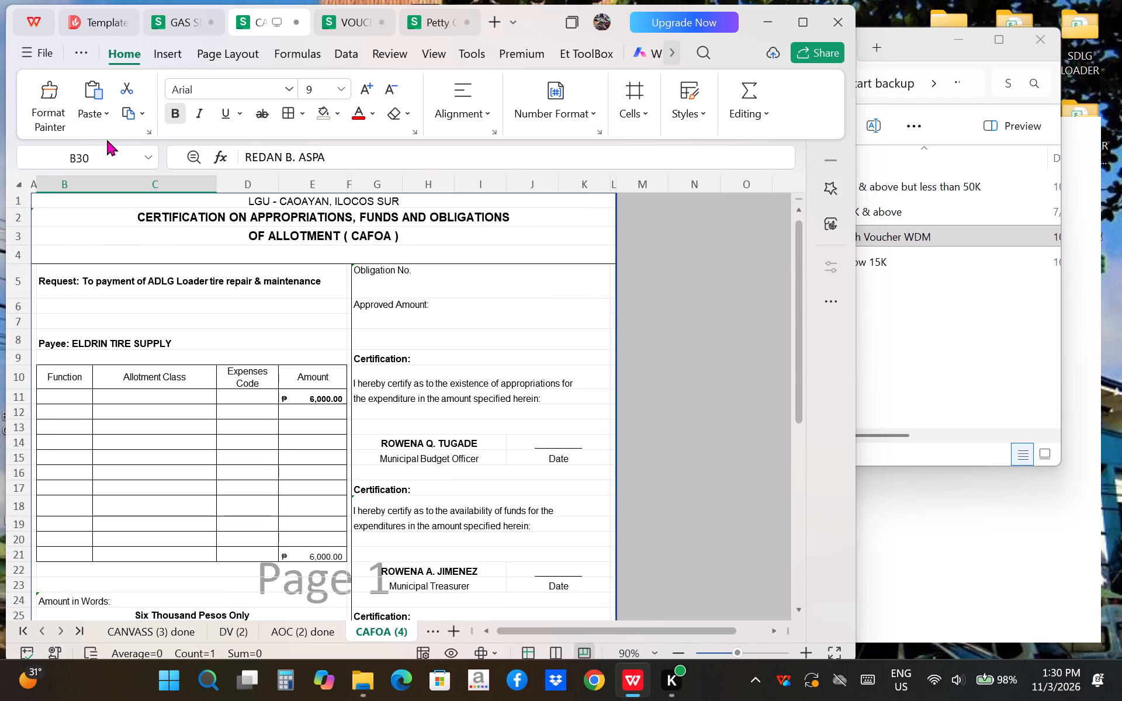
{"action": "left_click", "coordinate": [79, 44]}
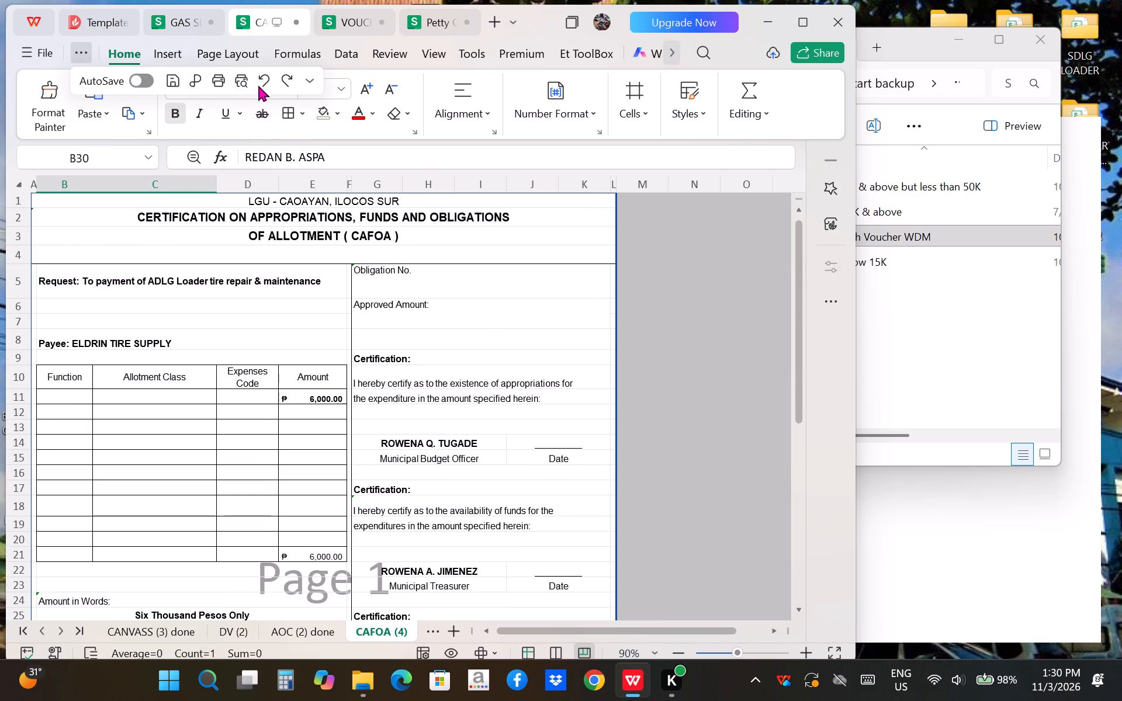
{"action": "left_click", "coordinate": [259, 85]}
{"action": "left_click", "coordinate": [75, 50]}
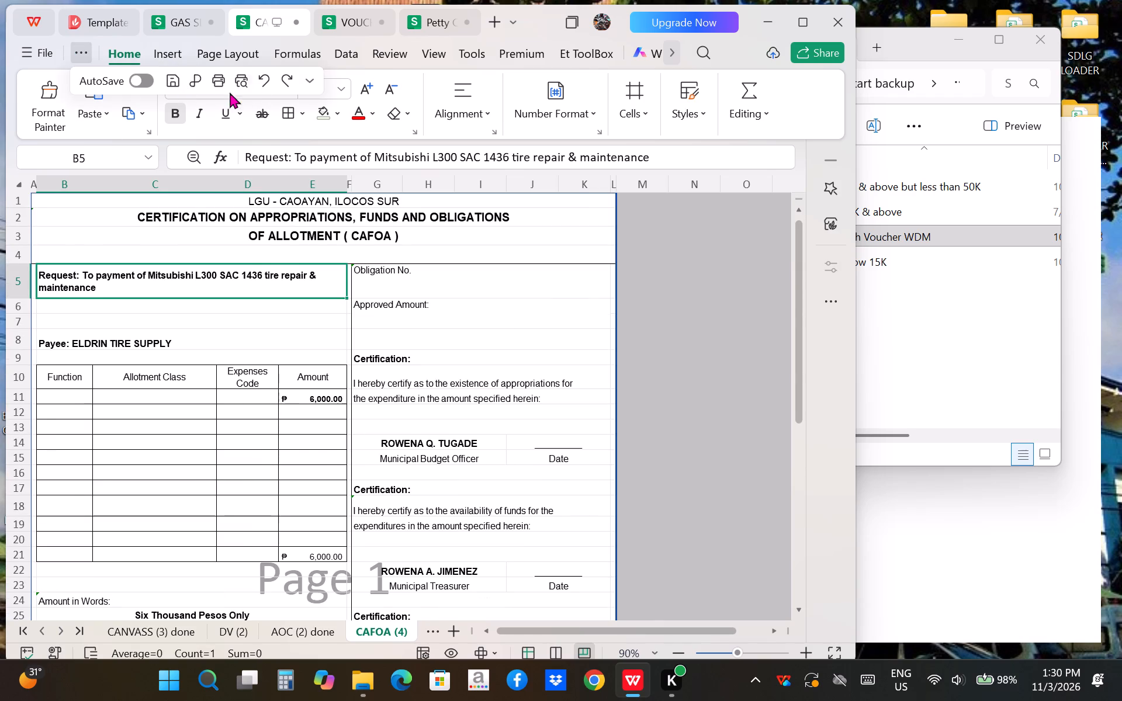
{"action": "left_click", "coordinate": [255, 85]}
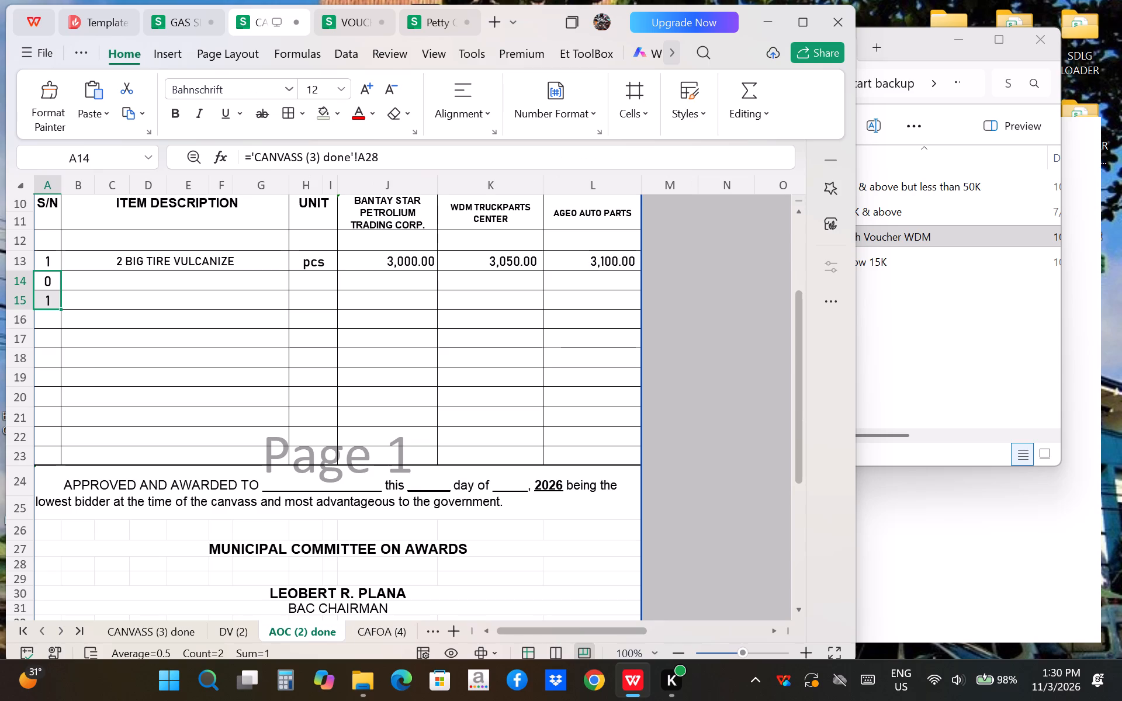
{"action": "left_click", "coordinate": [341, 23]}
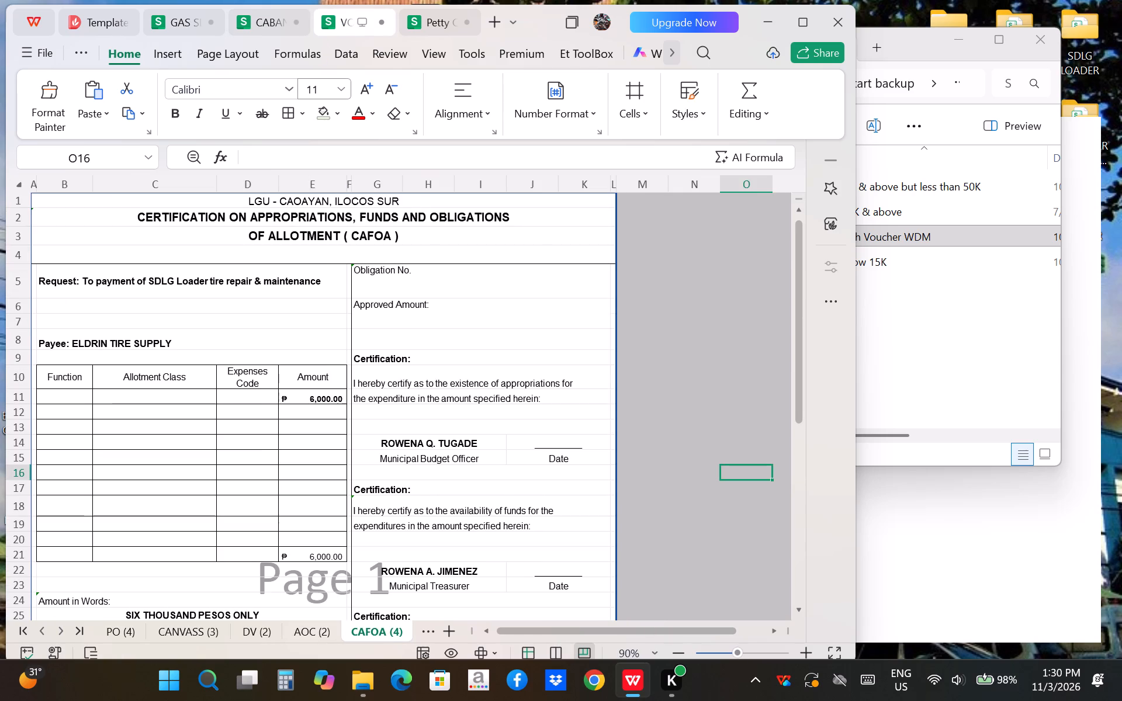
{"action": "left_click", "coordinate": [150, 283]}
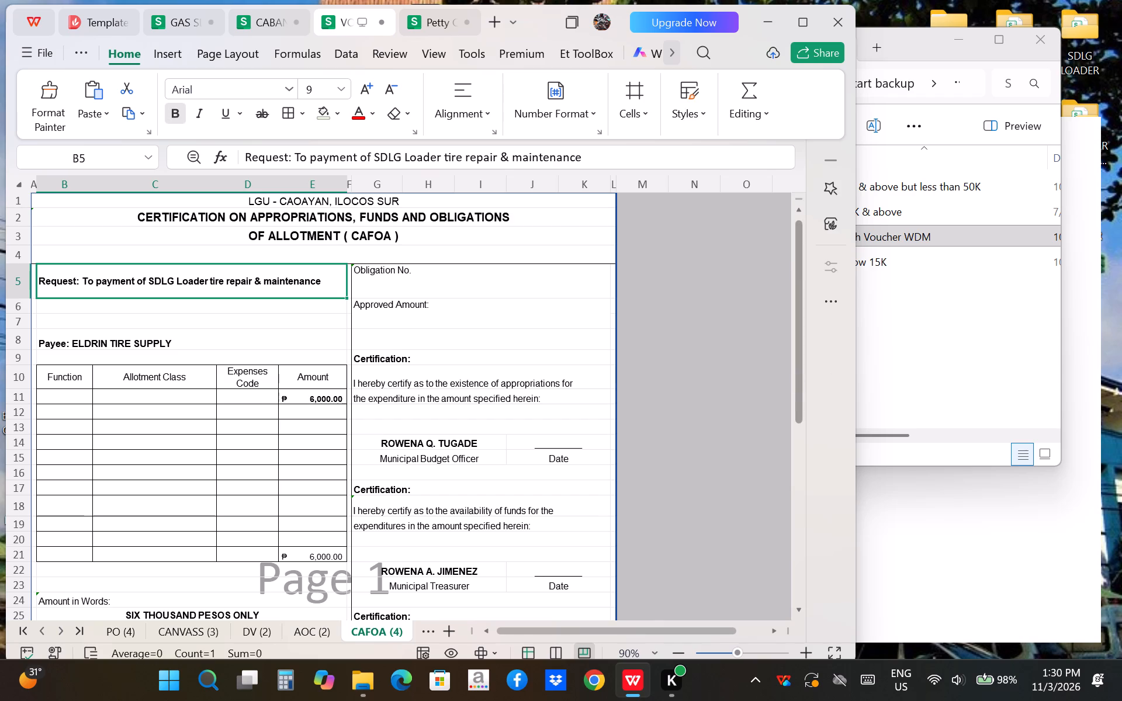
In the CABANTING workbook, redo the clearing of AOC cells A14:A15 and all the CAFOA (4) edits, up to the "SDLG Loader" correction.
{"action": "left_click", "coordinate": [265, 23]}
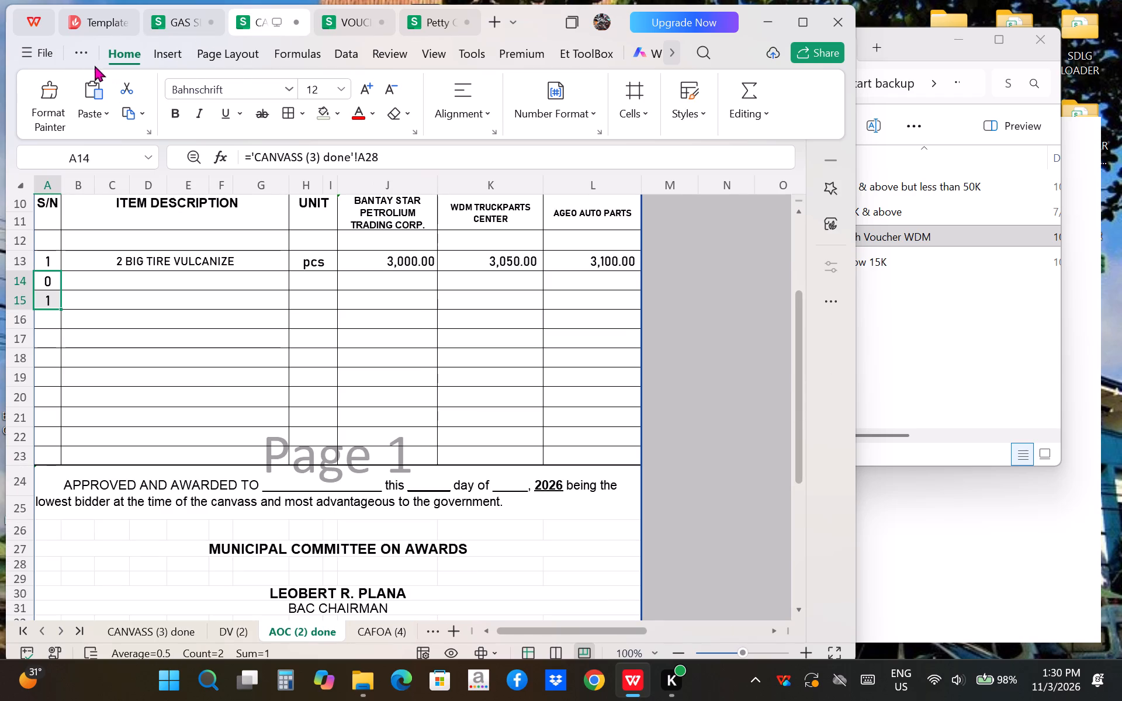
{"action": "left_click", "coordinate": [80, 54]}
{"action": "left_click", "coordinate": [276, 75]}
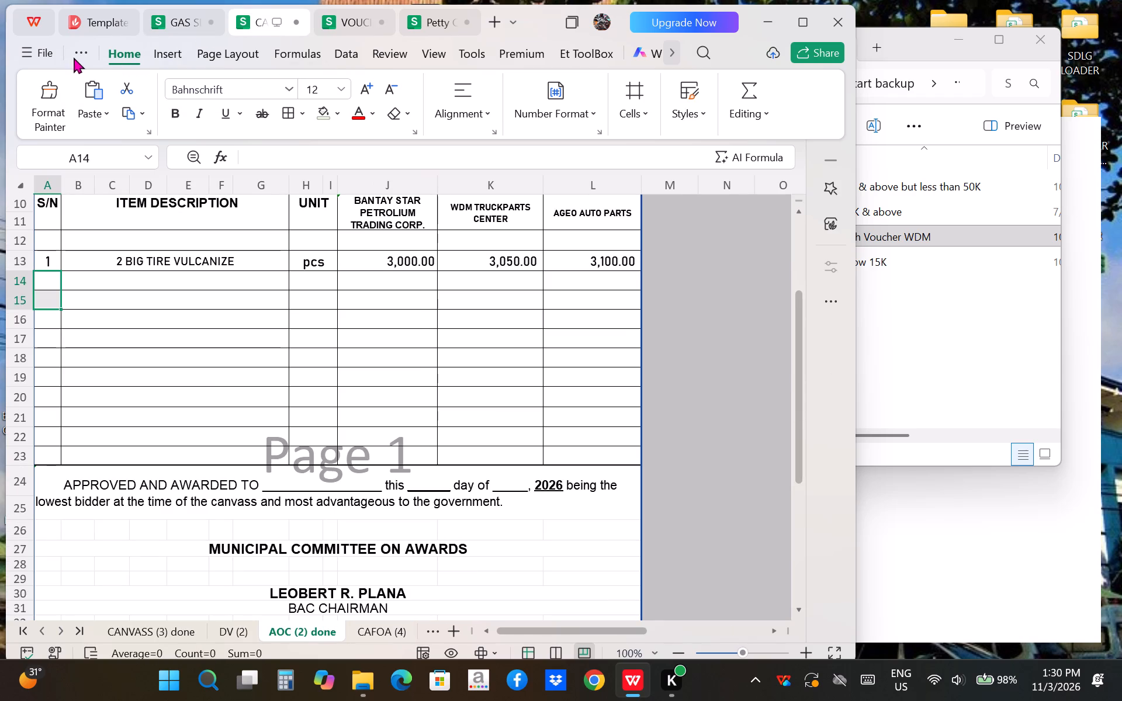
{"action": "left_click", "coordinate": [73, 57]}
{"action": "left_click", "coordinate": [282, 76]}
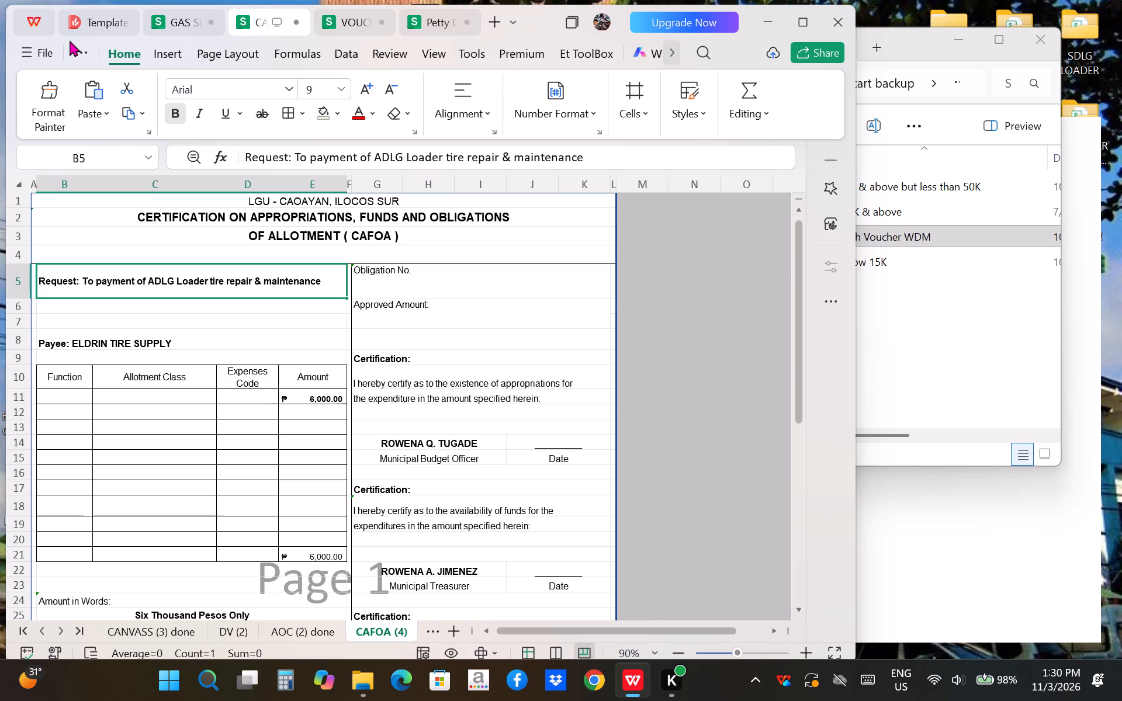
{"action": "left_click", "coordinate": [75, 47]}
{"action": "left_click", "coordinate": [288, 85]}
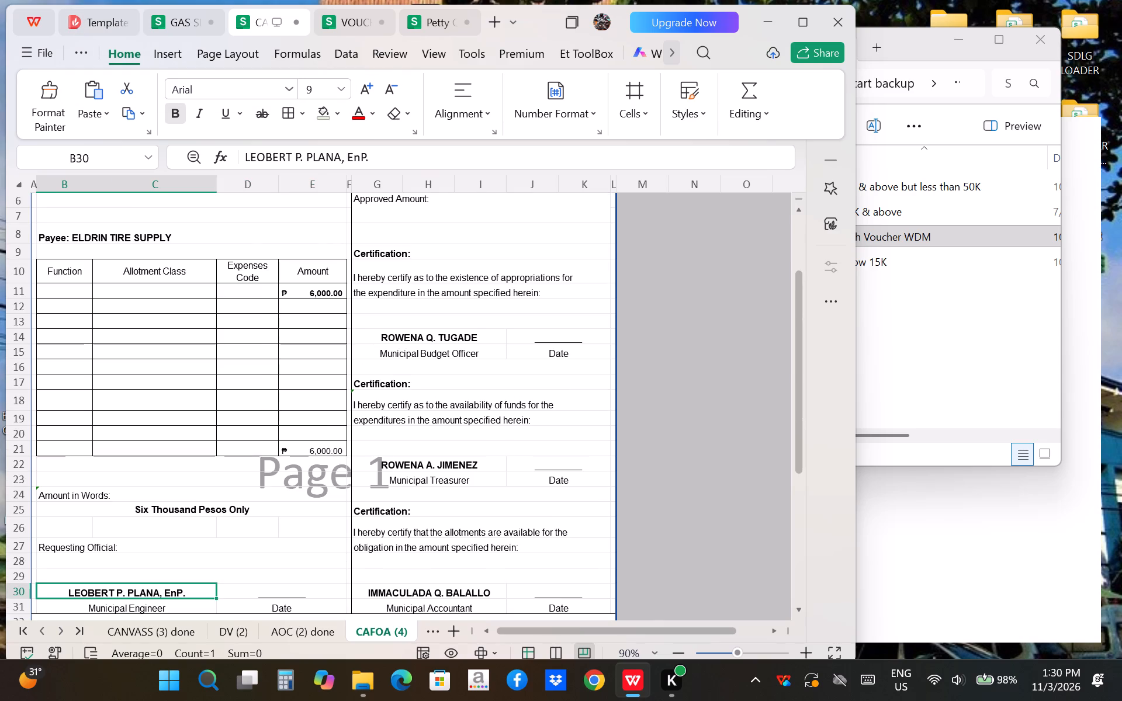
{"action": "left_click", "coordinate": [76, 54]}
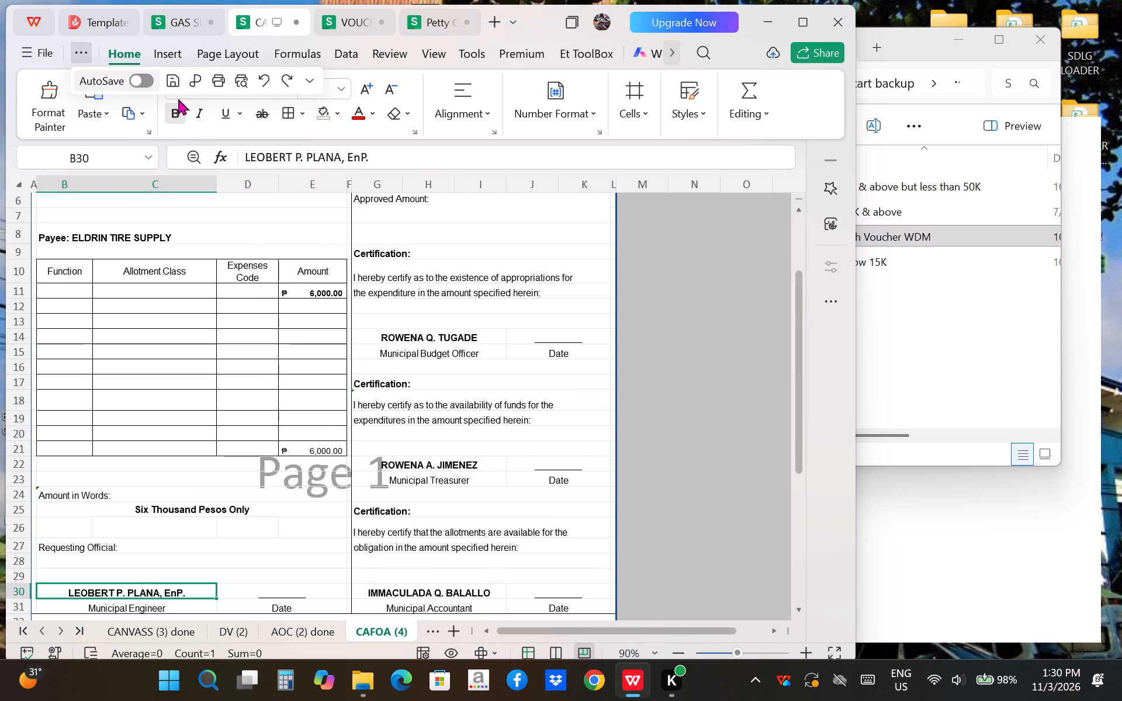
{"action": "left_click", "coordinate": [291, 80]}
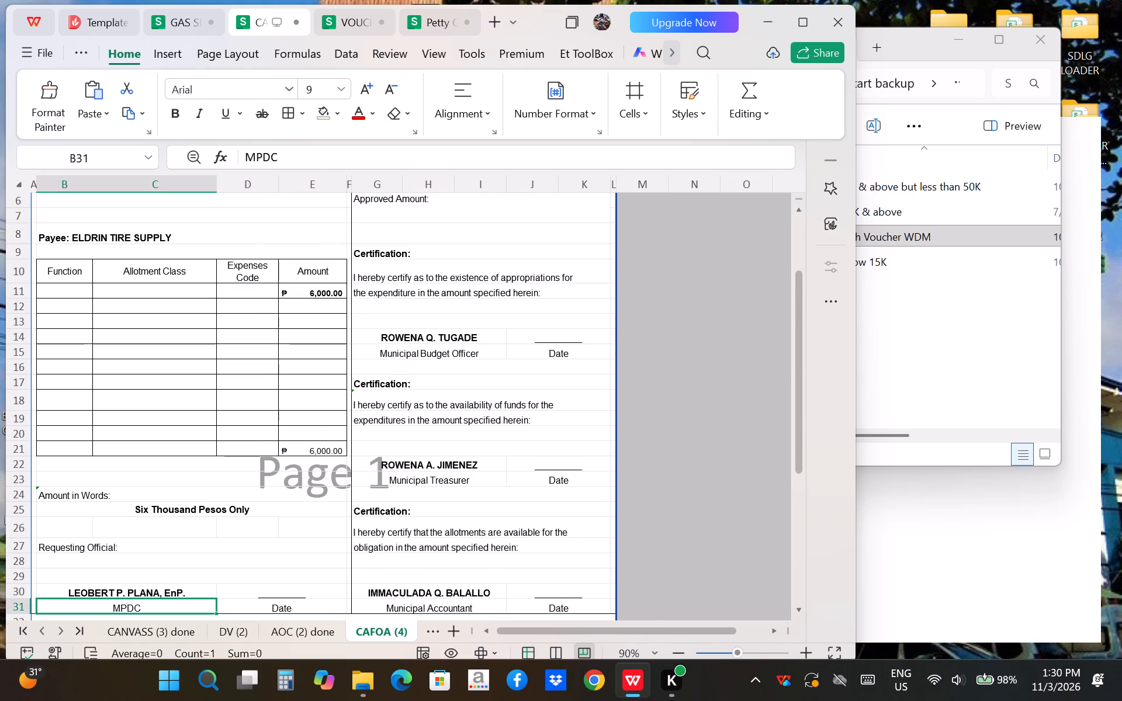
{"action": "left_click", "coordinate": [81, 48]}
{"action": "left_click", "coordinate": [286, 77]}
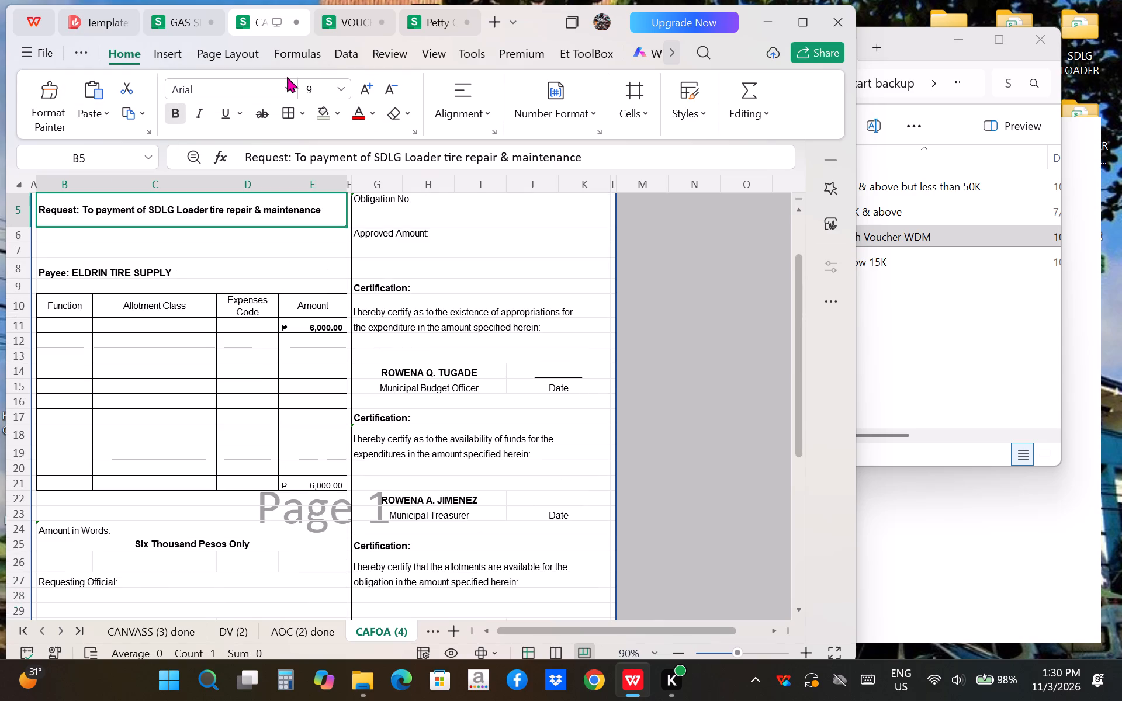
Rename the CAFOA (4) sheet as "CAFOA (4) done".
{"action": "scroll", "coordinate": [283, 320], "scroll_direction": "down", "scroll_amount": 5}
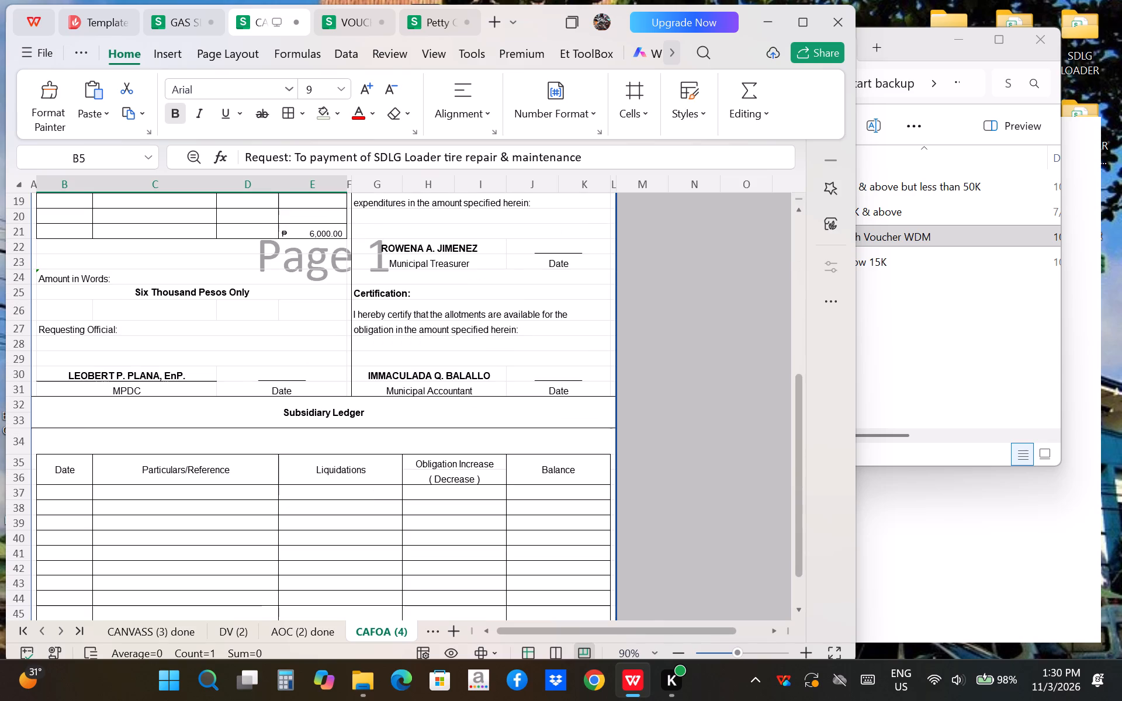
{"action": "scroll", "coordinate": [283, 320], "scroll_direction": "up", "scroll_amount": 5}
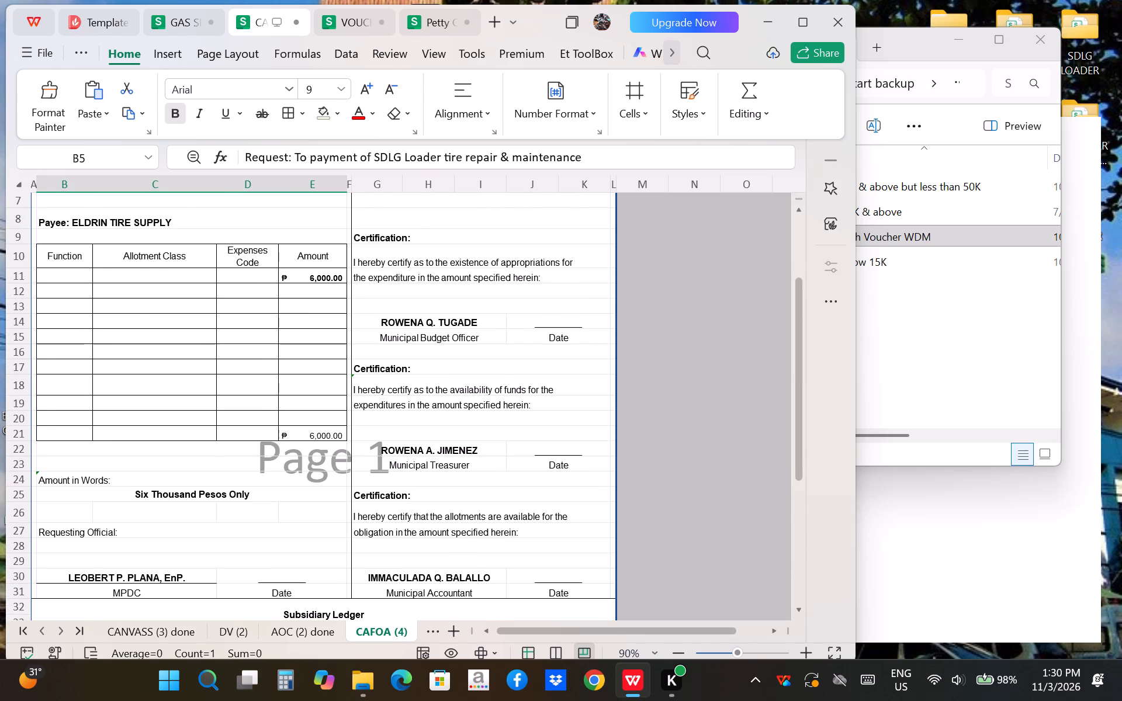
{"action": "scroll", "coordinate": [209, 290], "scroll_direction": "up", "scroll_amount": 1}
{"action": "scroll", "coordinate": [209, 290], "scroll_direction": "down", "scroll_amount": 2}
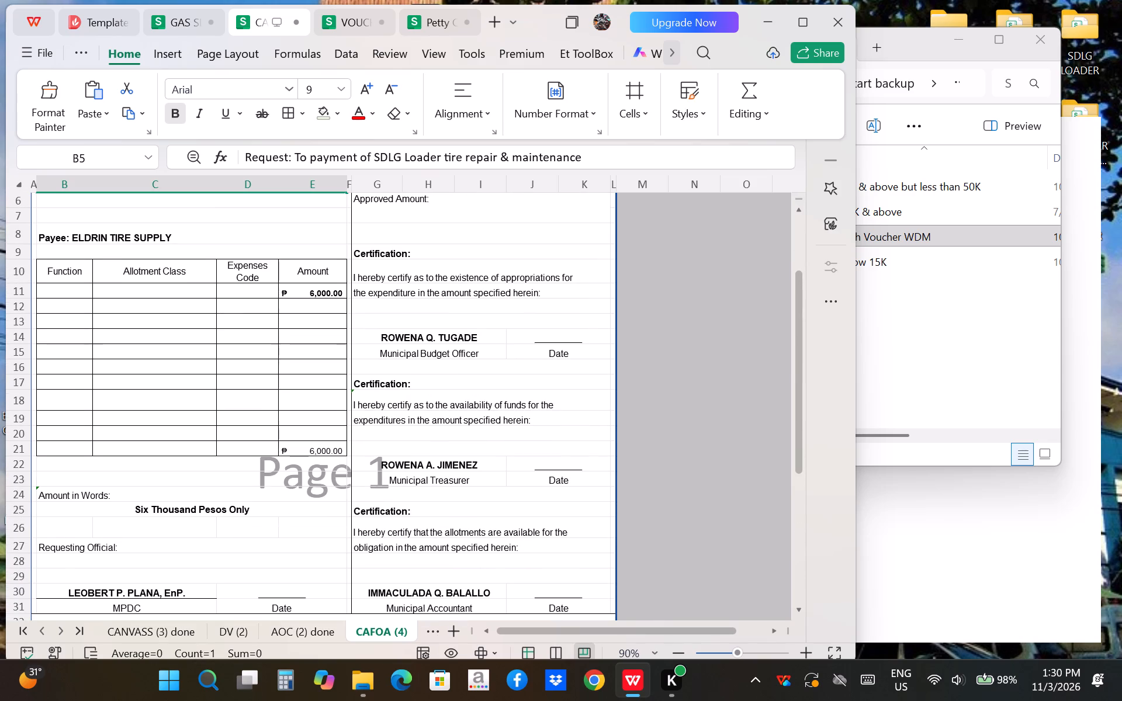
{"action": "double_click", "coordinate": [413, 634]}
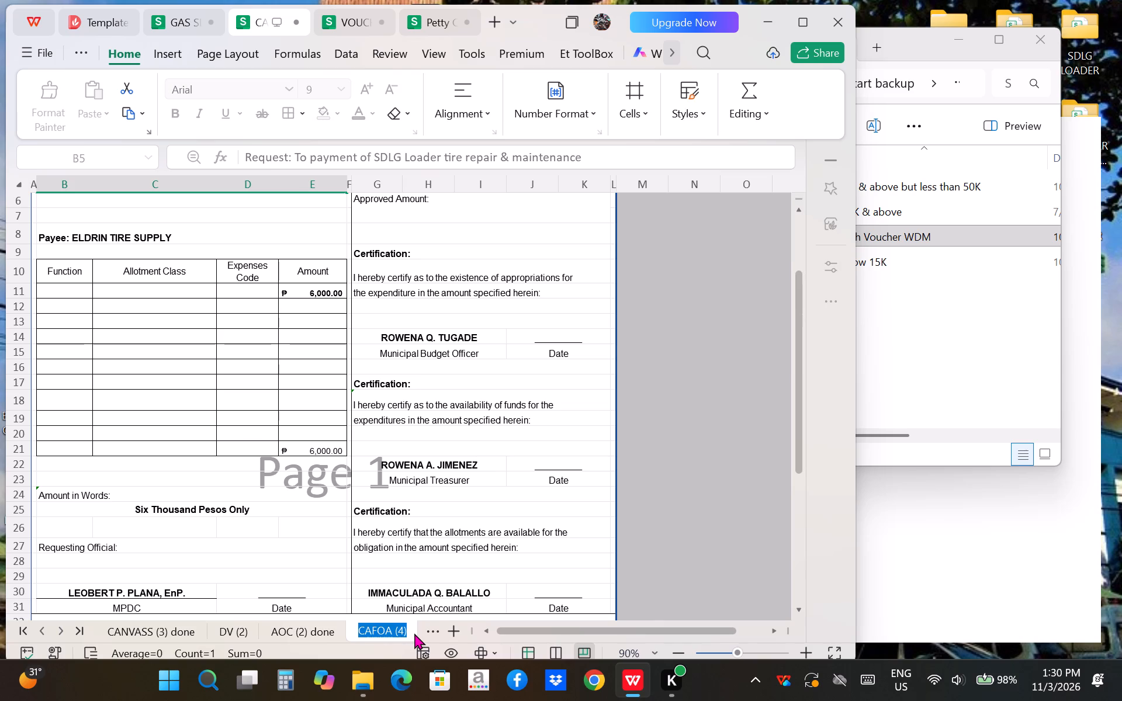
{"action": "key", "text": "Right"}
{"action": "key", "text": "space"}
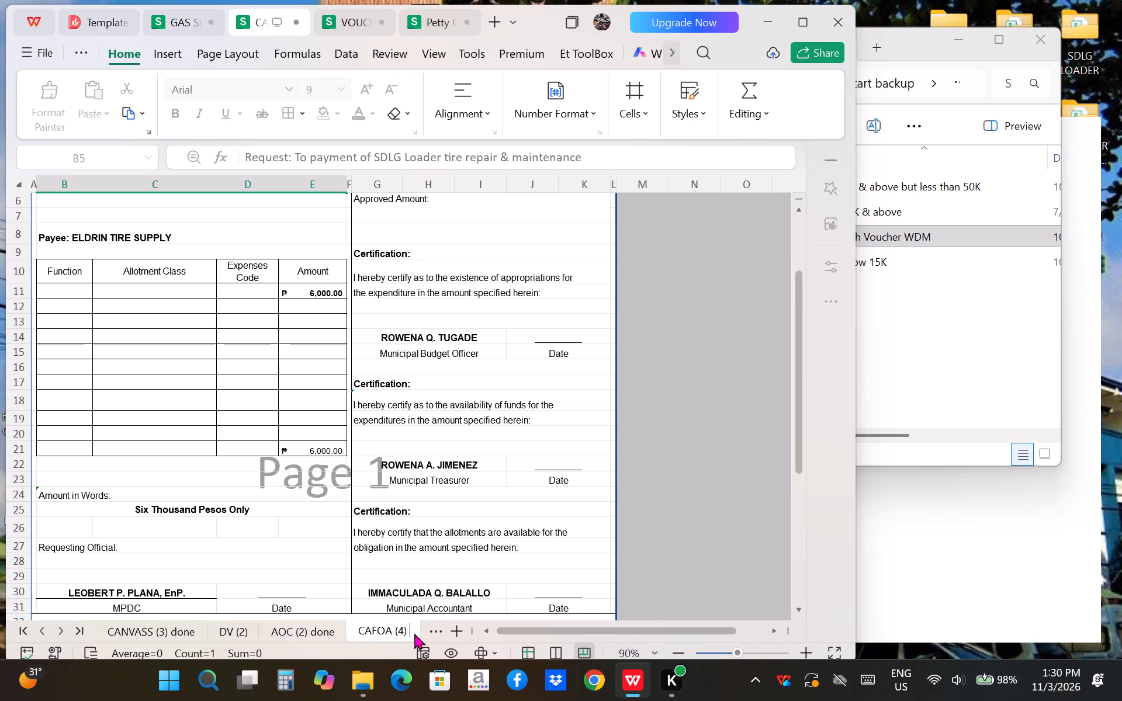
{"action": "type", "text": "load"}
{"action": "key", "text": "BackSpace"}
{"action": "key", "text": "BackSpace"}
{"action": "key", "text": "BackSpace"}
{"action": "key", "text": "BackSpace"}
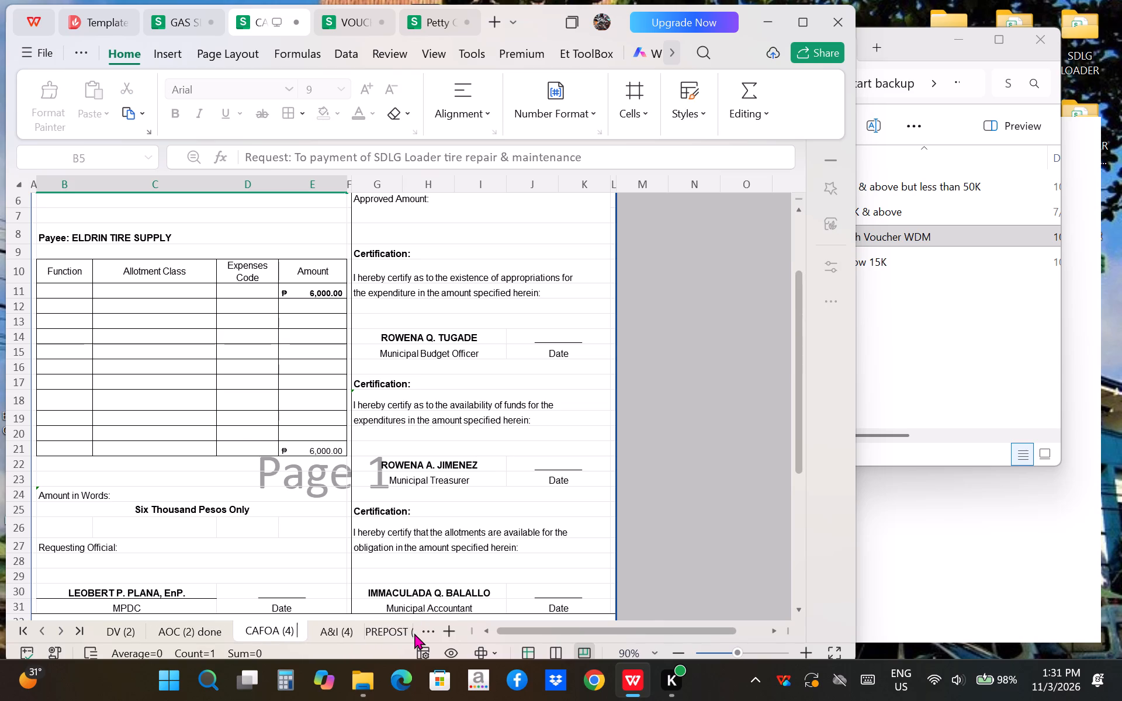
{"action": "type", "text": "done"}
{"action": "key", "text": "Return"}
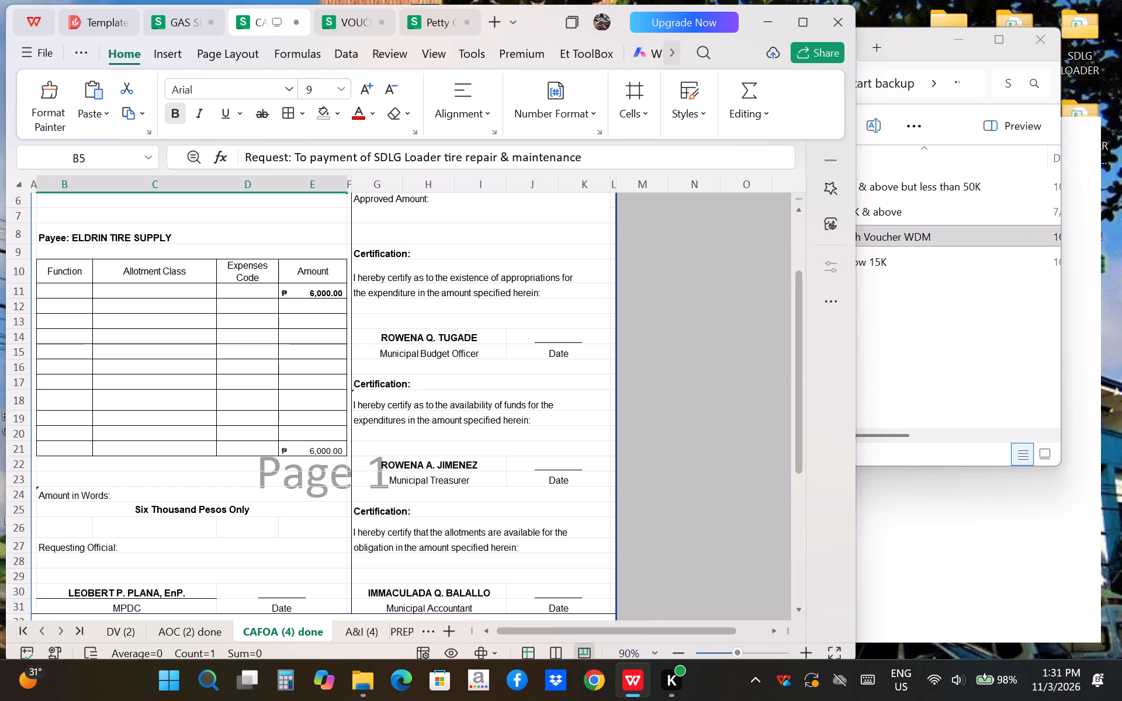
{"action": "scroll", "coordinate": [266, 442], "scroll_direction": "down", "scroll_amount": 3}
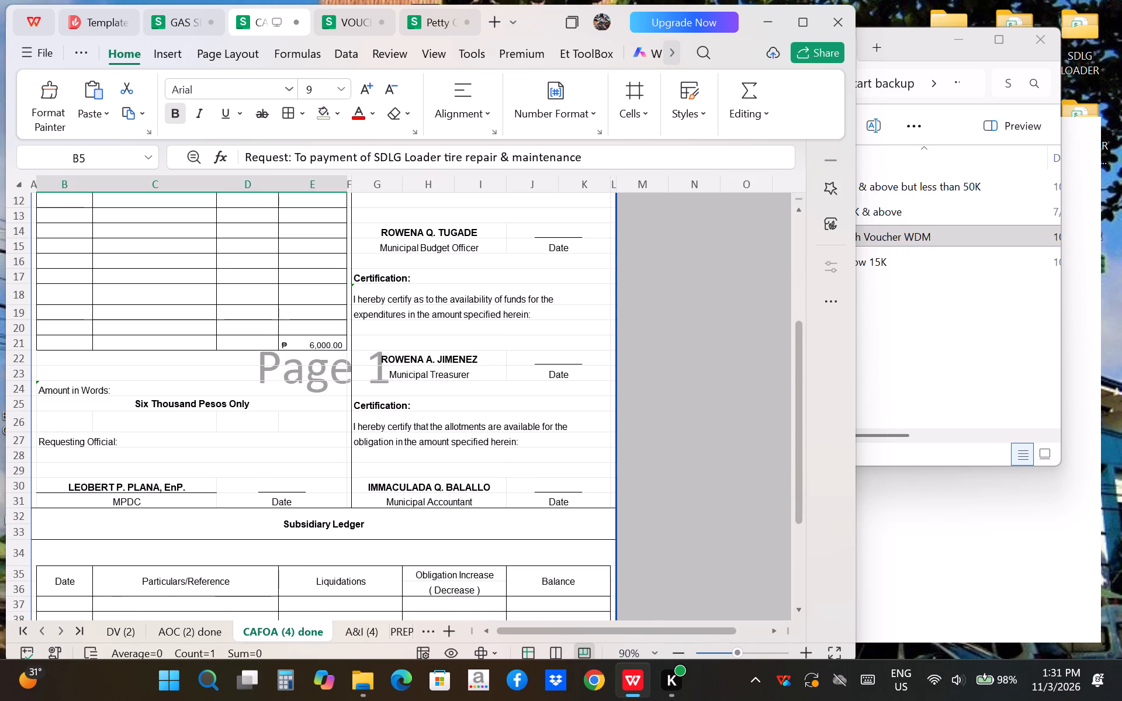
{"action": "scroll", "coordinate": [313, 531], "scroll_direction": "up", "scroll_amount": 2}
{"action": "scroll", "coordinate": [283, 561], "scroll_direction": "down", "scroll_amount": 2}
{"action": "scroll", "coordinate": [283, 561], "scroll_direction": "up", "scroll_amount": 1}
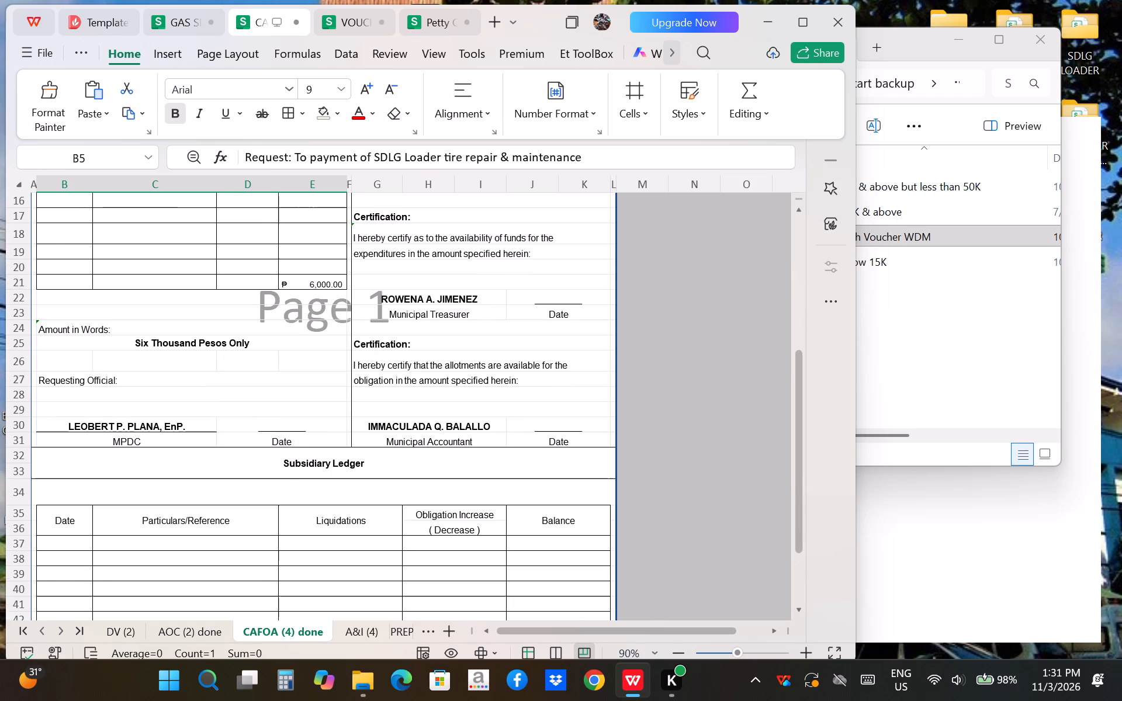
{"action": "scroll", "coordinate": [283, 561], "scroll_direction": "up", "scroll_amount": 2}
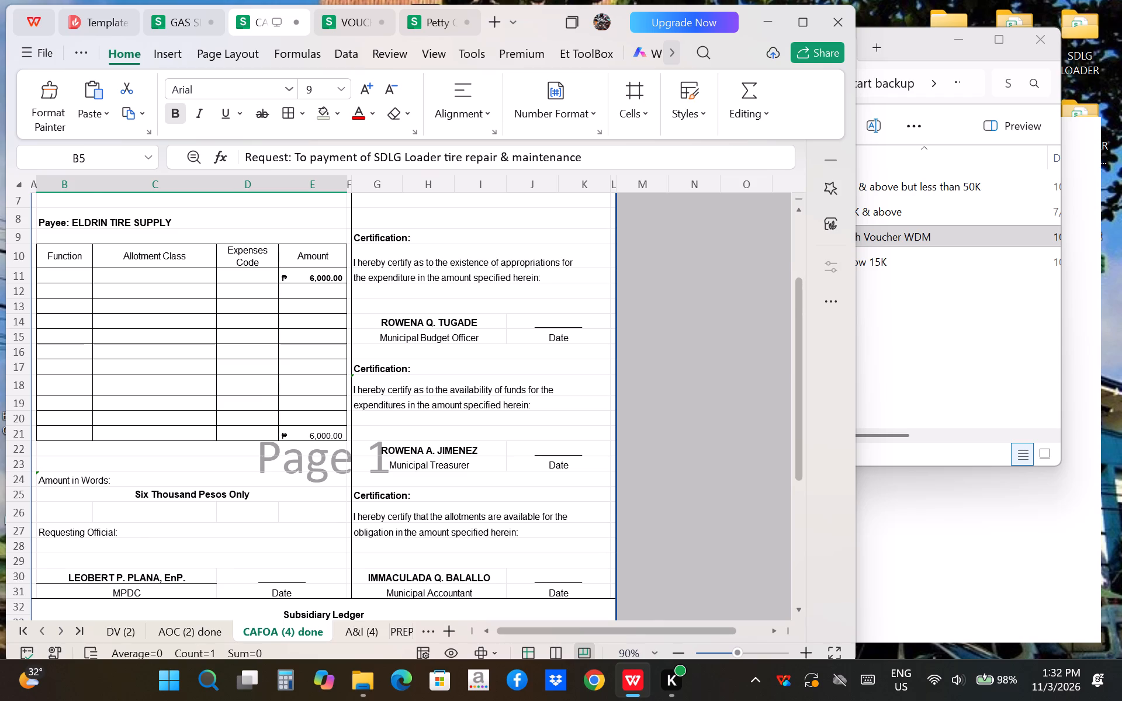
On the A&I (4) sheet, widen Unit column E slightly and adjust Quantity column F so the inspection signatory's name fits within the border.
{"action": "scroll", "coordinate": [209, 548], "scroll_direction": "down", "scroll_amount": 1}
{"action": "left_click", "coordinate": [351, 624]}
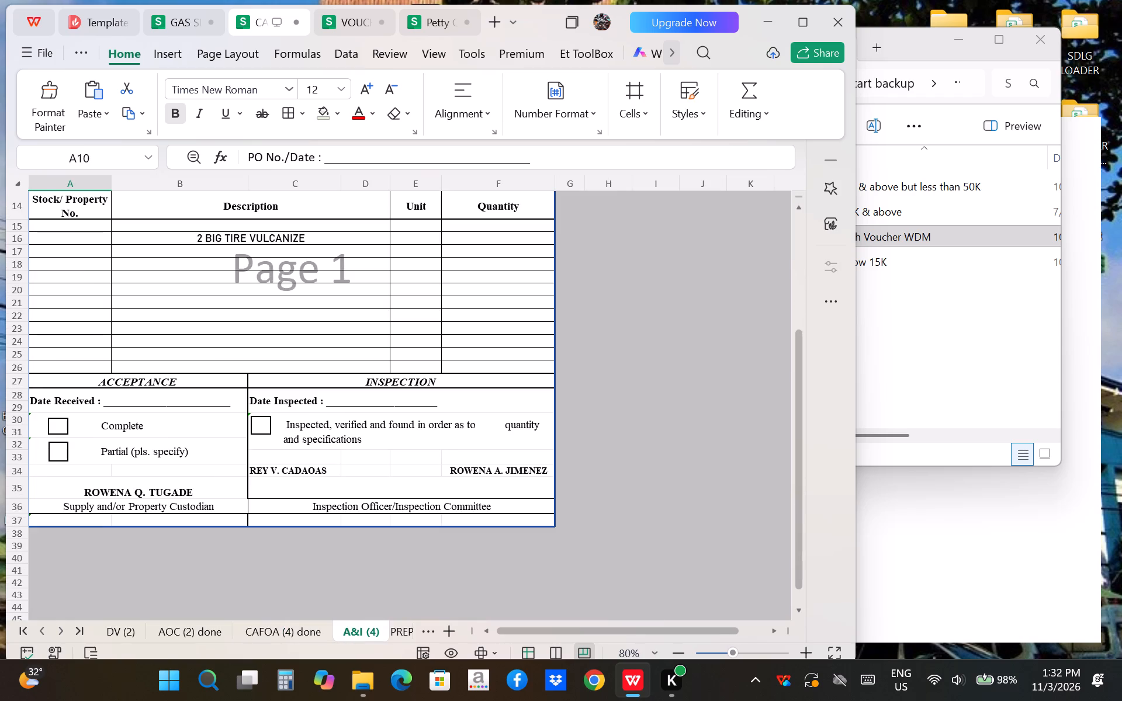
{"action": "scroll", "coordinate": [290, 443], "scroll_direction": "up", "scroll_amount": 1}
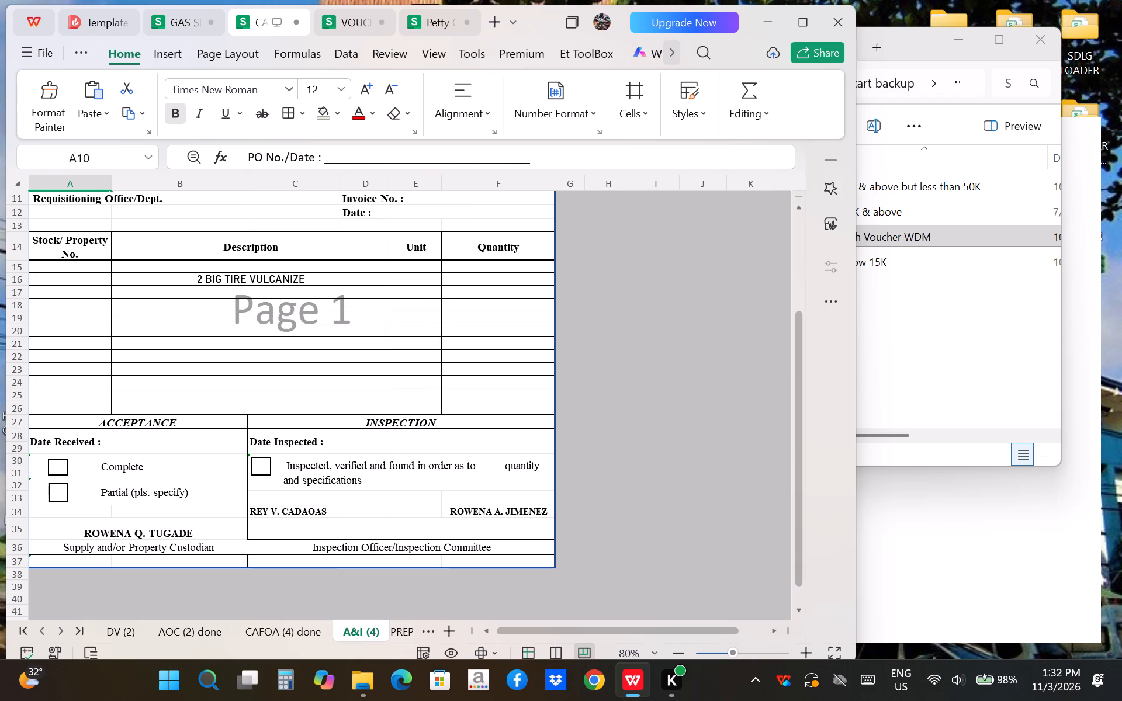
{"action": "left_click", "coordinate": [427, 282]}
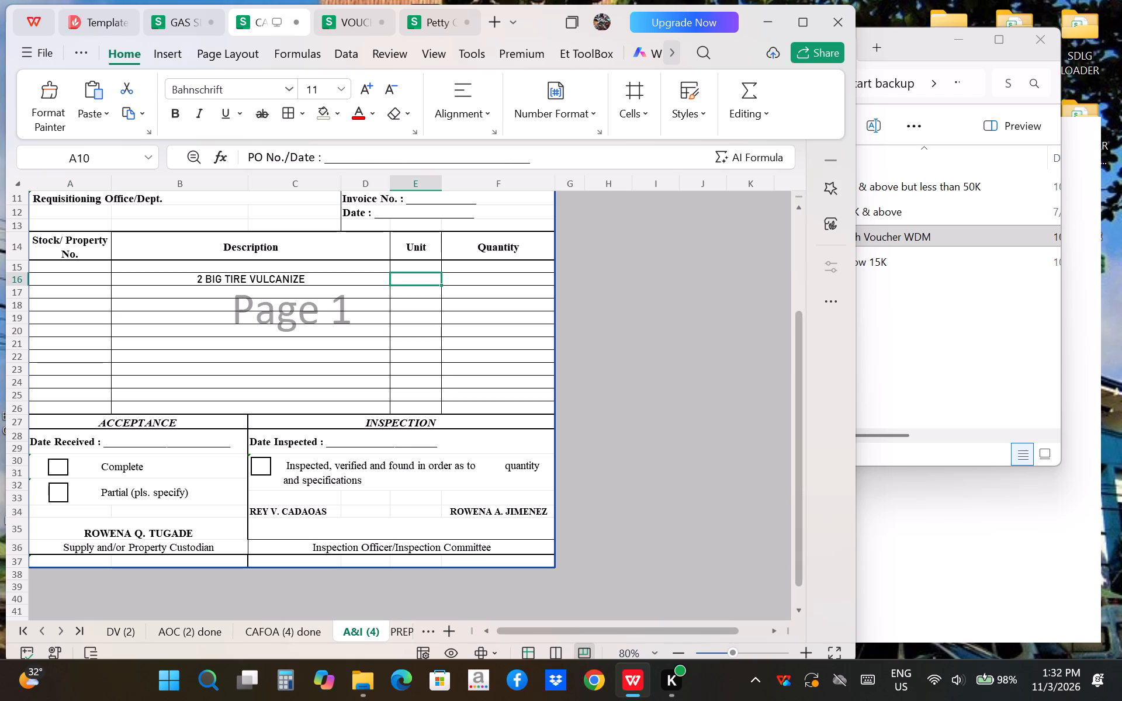
{"action": "left_click_drag", "start_coordinate": [440, 190], "coordinate": [454, 197]}
{"action": "scroll", "coordinate": [552, 217], "scroll_direction": "up", "scroll_amount": 6}
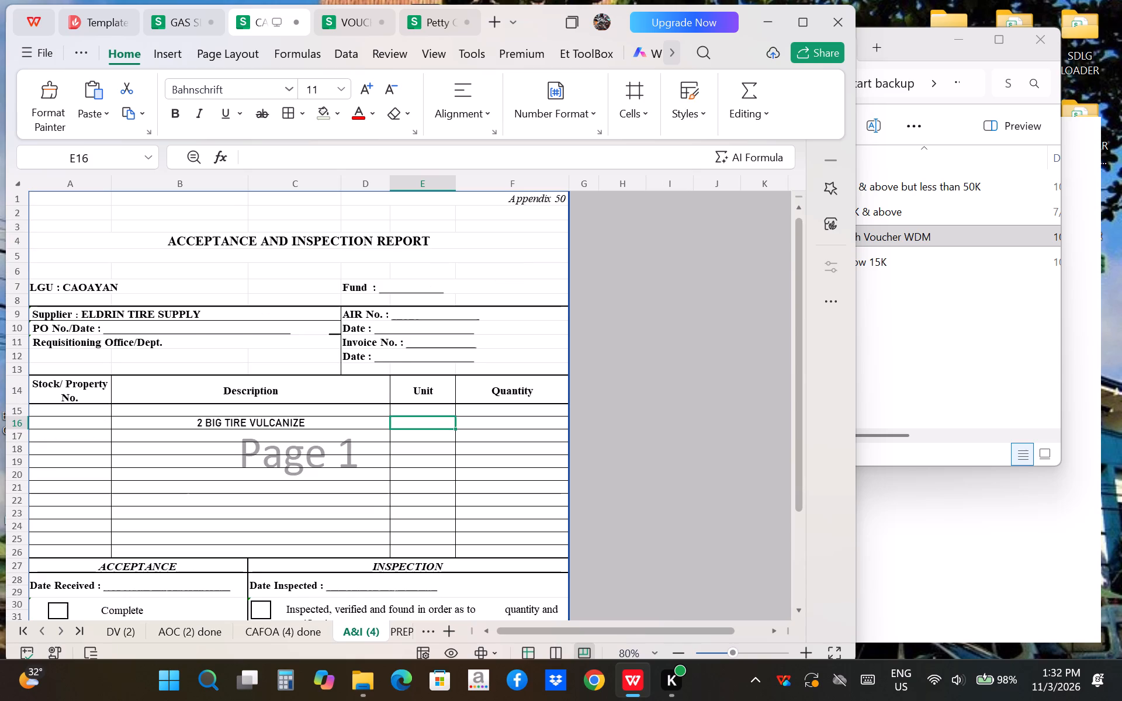
{"action": "left_click_drag", "start_coordinate": [570, 185], "coordinate": [533, 195]}
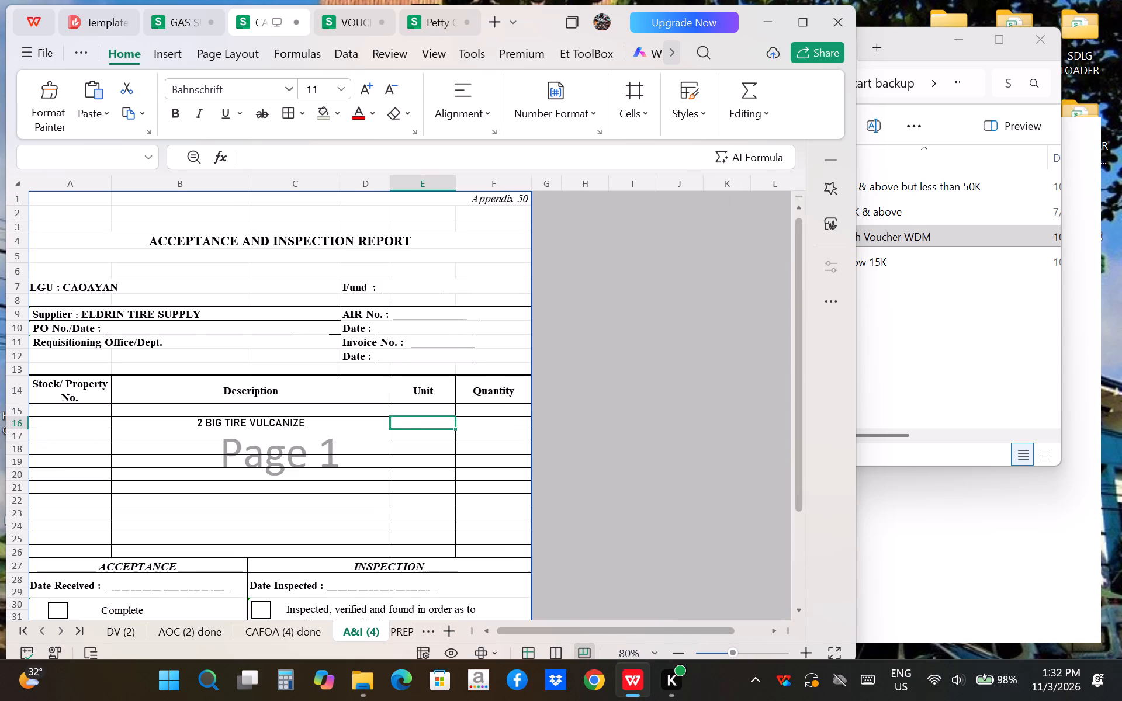
{"action": "scroll", "coordinate": [503, 306], "scroll_direction": "down", "scroll_amount": 3}
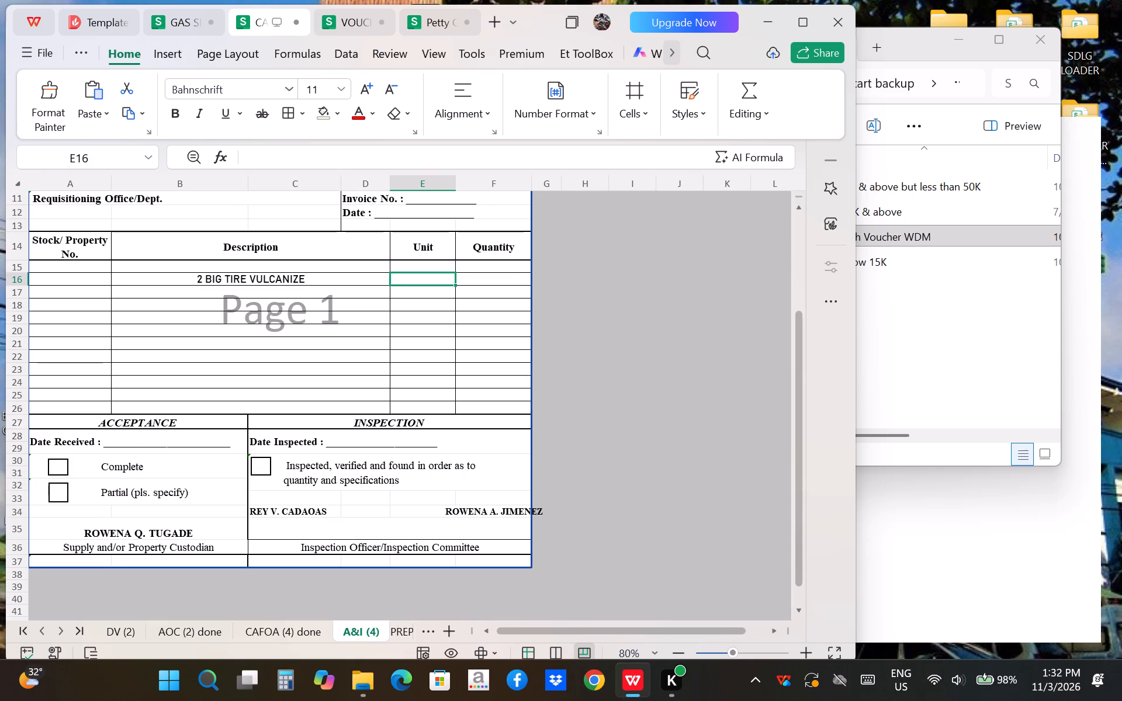
{"action": "left_click_drag", "start_coordinate": [533, 187], "coordinate": [546, 200]}
{"action": "left_click_drag", "start_coordinate": [542, 187], "coordinate": [548, 190]}
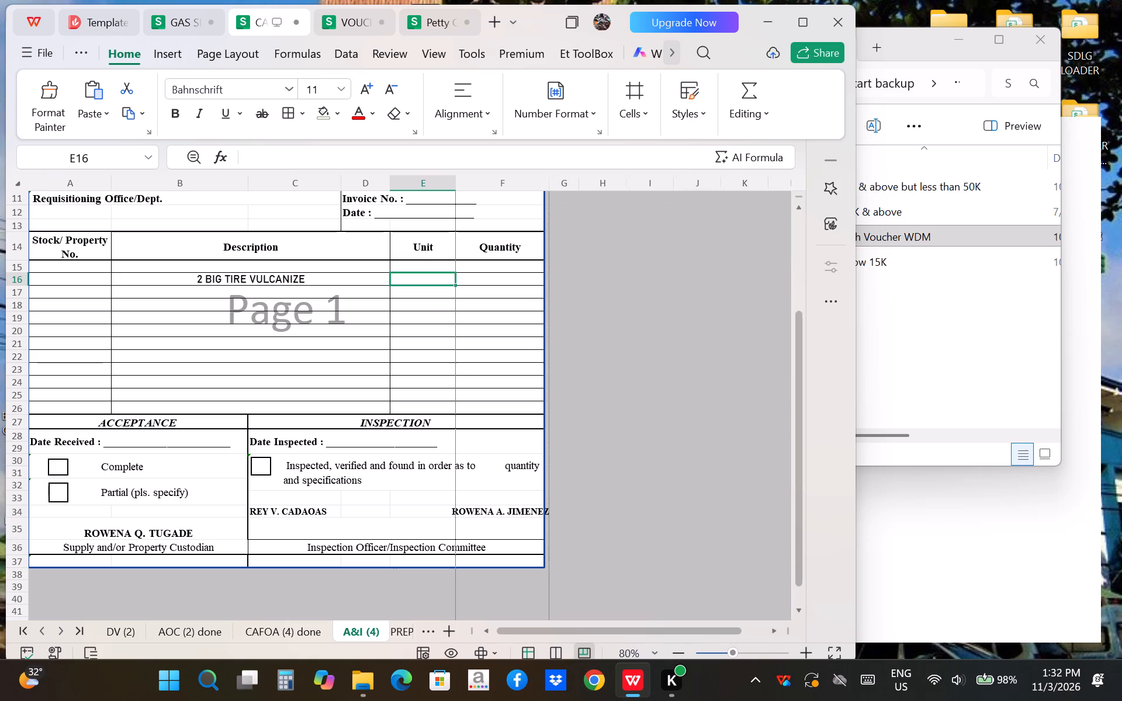
{"action": "left_click_drag", "start_coordinate": [548, 190], "coordinate": [551, 198]}
{"action": "left_click_drag", "start_coordinate": [550, 186], "coordinate": [563, 196]}
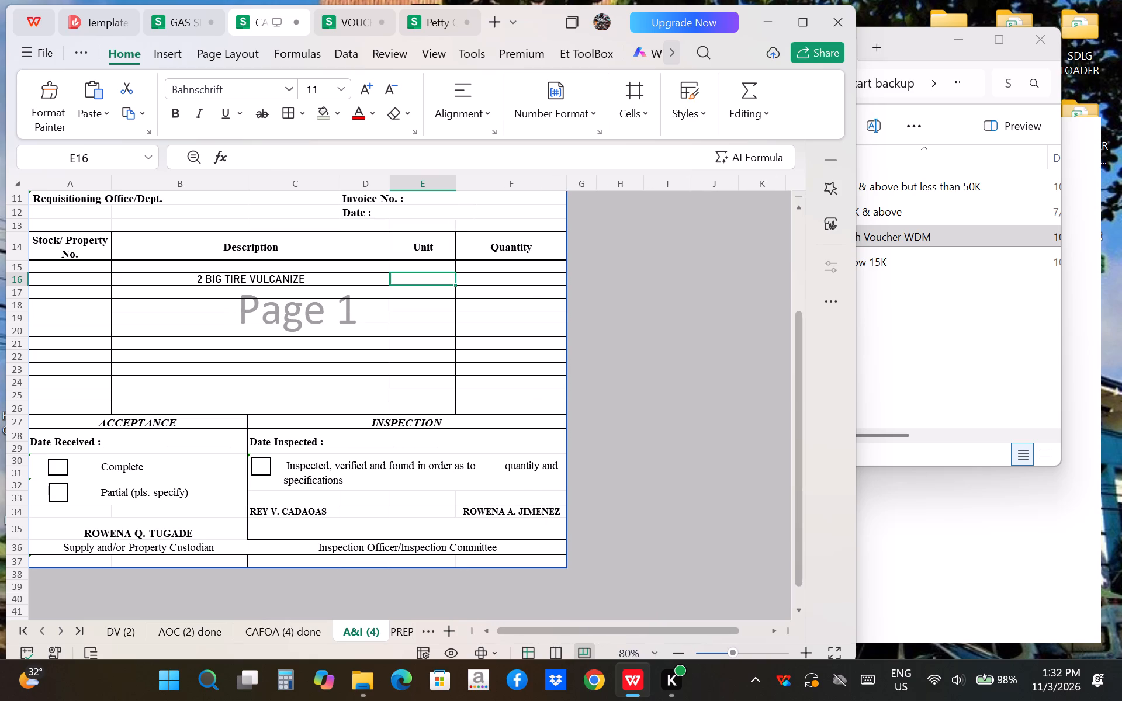
For the 2 BIG TIRE VULCANIZE line in row 16, enter the unit "pcs" and the quantity 2.
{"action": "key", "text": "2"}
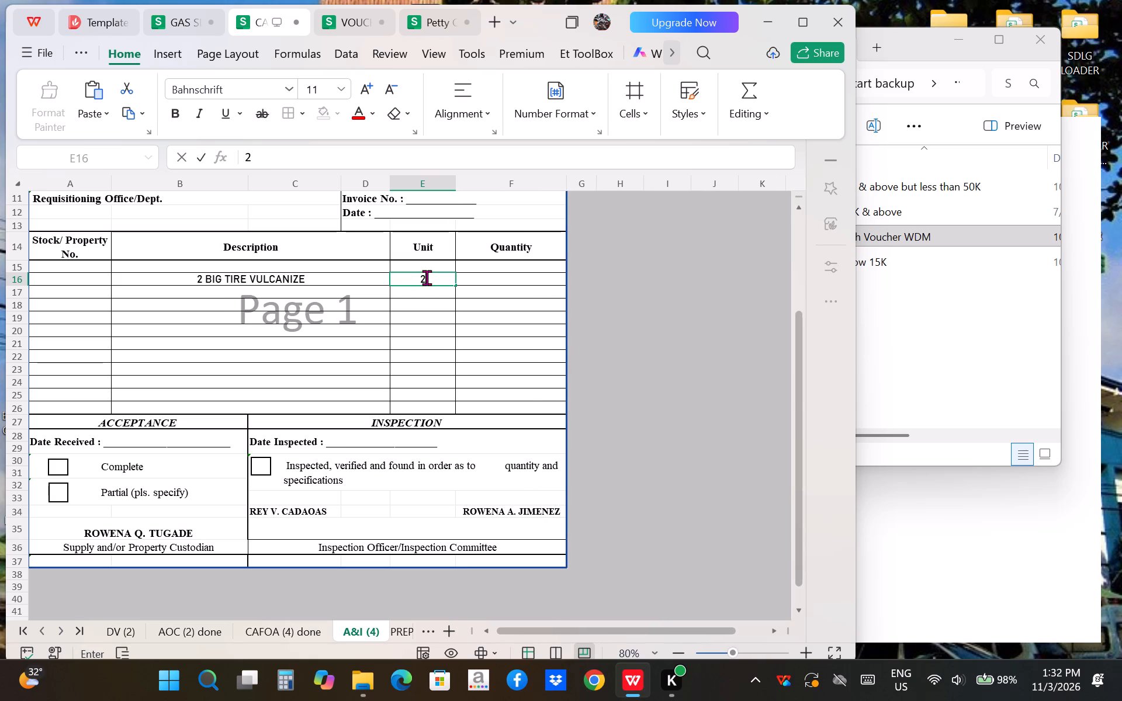
{"action": "key", "text": "BackSpace"}
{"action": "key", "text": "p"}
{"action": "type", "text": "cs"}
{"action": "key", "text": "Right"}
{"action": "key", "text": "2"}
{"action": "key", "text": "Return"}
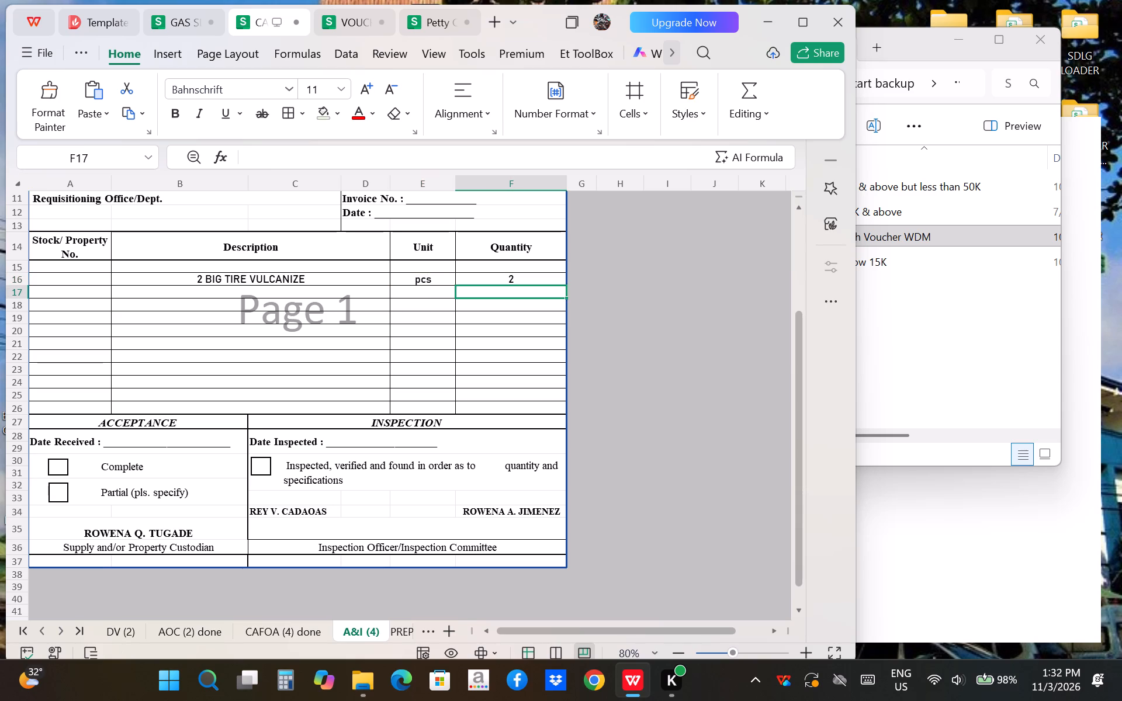
In cell A9 of the acceptance and inspection report, replace the supplier name with "CABANTING'S VULCANIZING SHOP".
{"action": "scroll", "coordinate": [303, 327], "scroll_direction": "up", "scroll_amount": 4}
{"action": "left_click", "coordinate": [200, 314]}
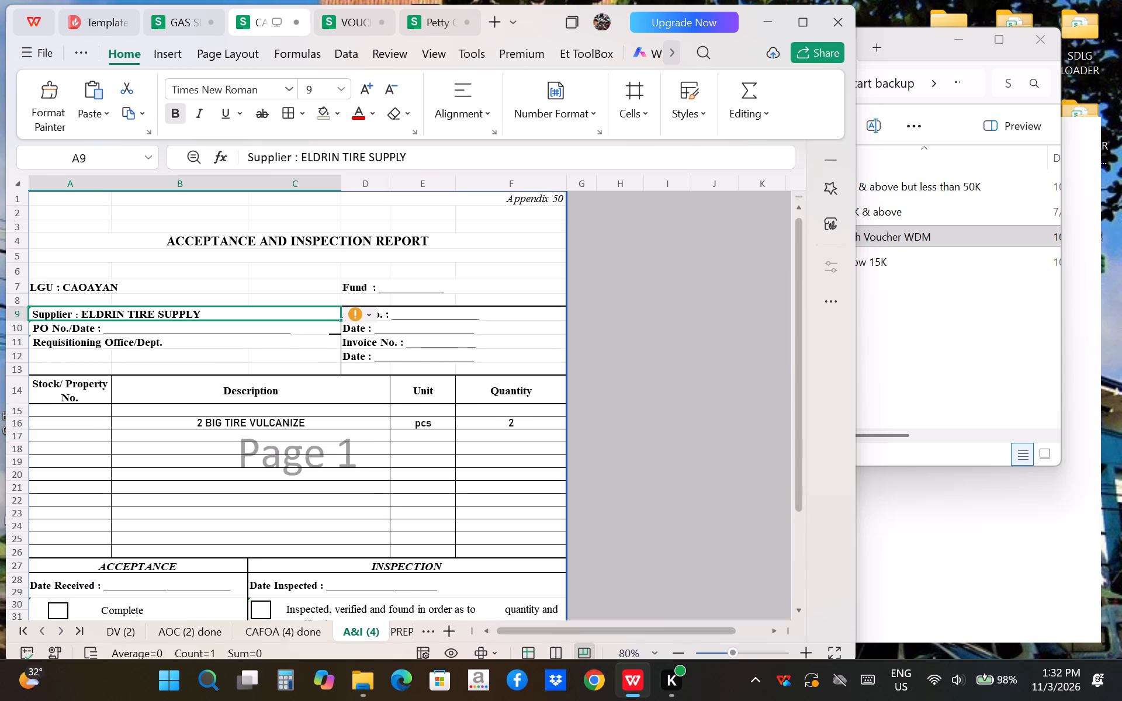
{"action": "left_click_drag", "start_coordinate": [408, 154], "coordinate": [332, 155]}
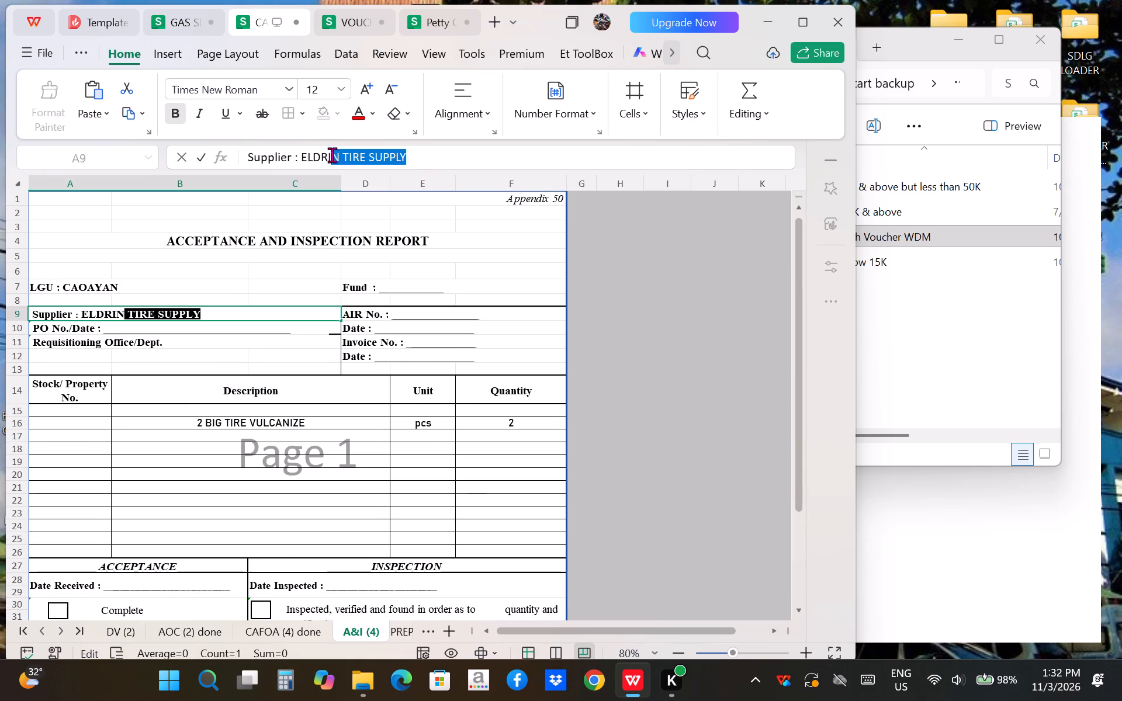
{"action": "left_click_drag", "start_coordinate": [332, 155], "coordinate": [302, 158]}
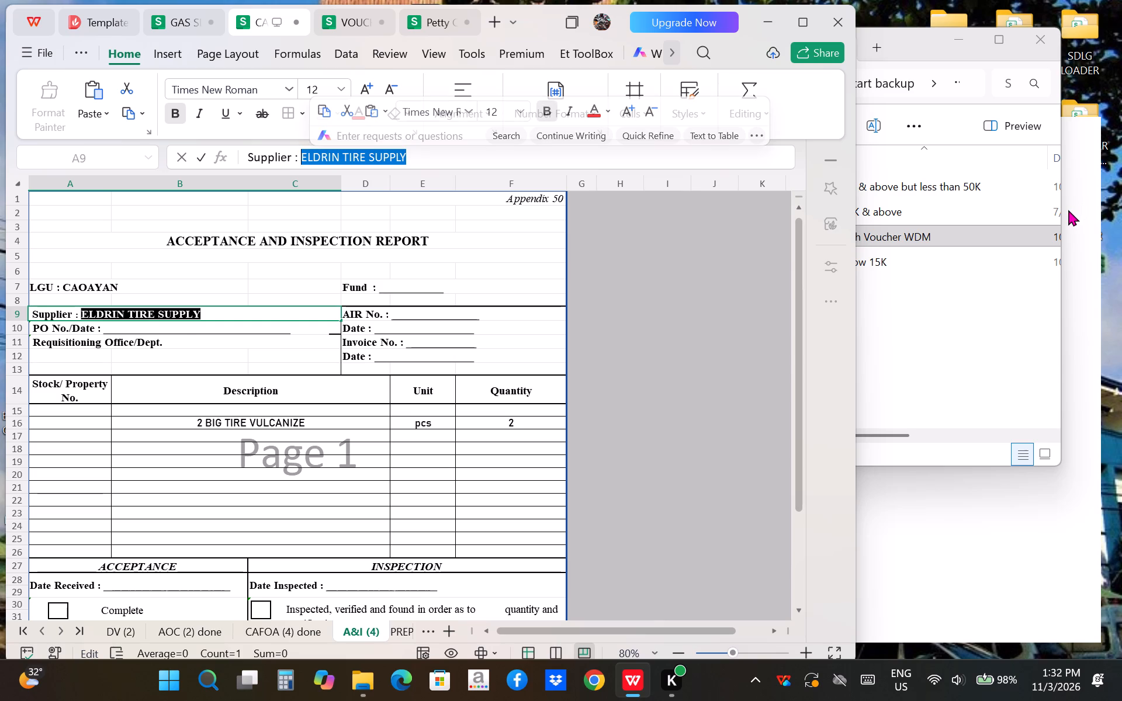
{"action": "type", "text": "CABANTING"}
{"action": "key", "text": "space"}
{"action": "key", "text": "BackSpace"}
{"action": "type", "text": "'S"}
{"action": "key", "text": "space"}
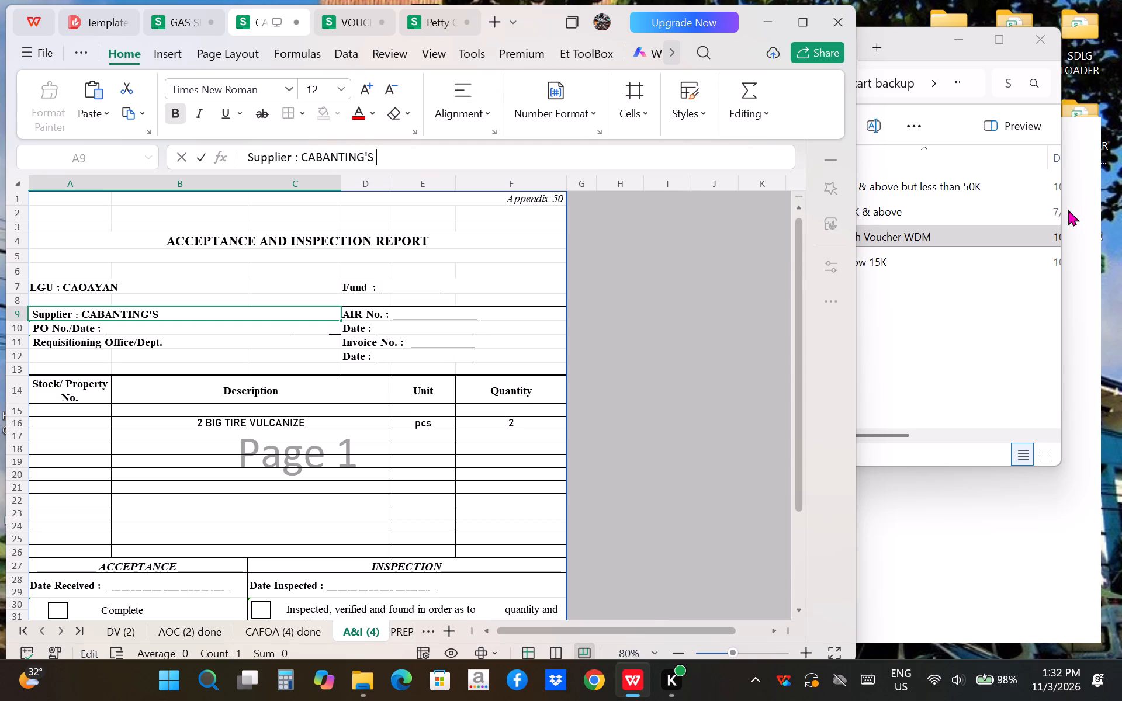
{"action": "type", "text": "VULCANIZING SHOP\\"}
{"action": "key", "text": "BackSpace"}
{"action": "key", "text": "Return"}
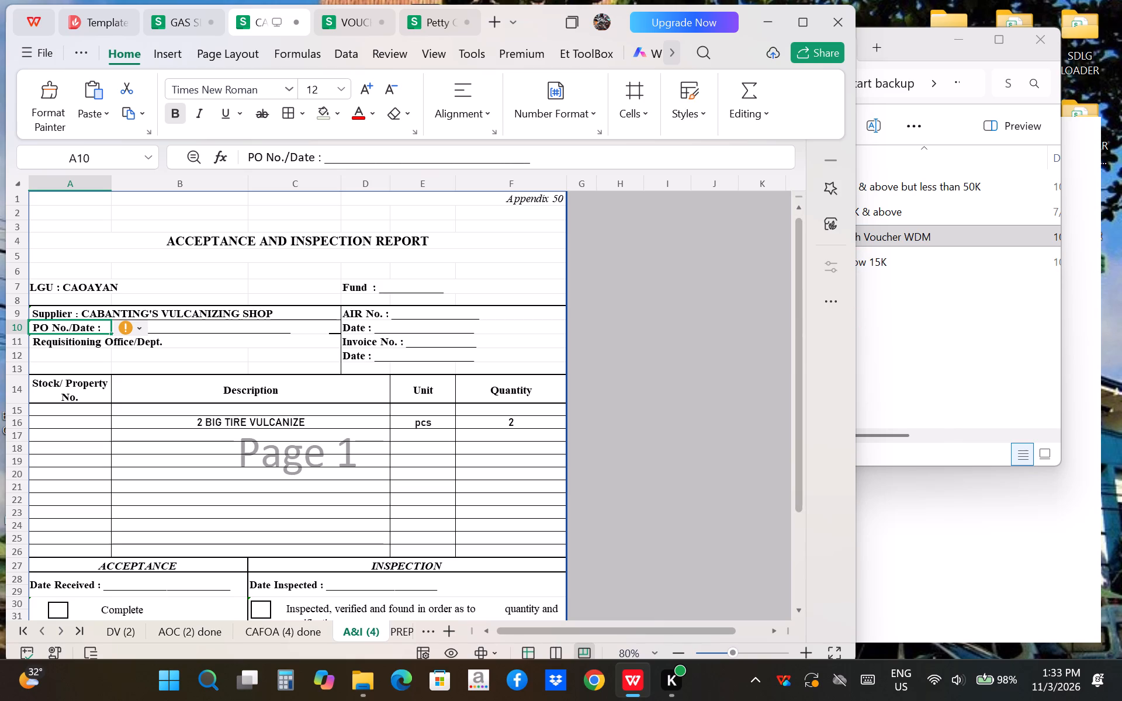
Rename the A&I (4) sheet as "A&I (4) done".
{"action": "scroll", "coordinate": [289, 579], "scroll_direction": "down", "scroll_amount": 3}
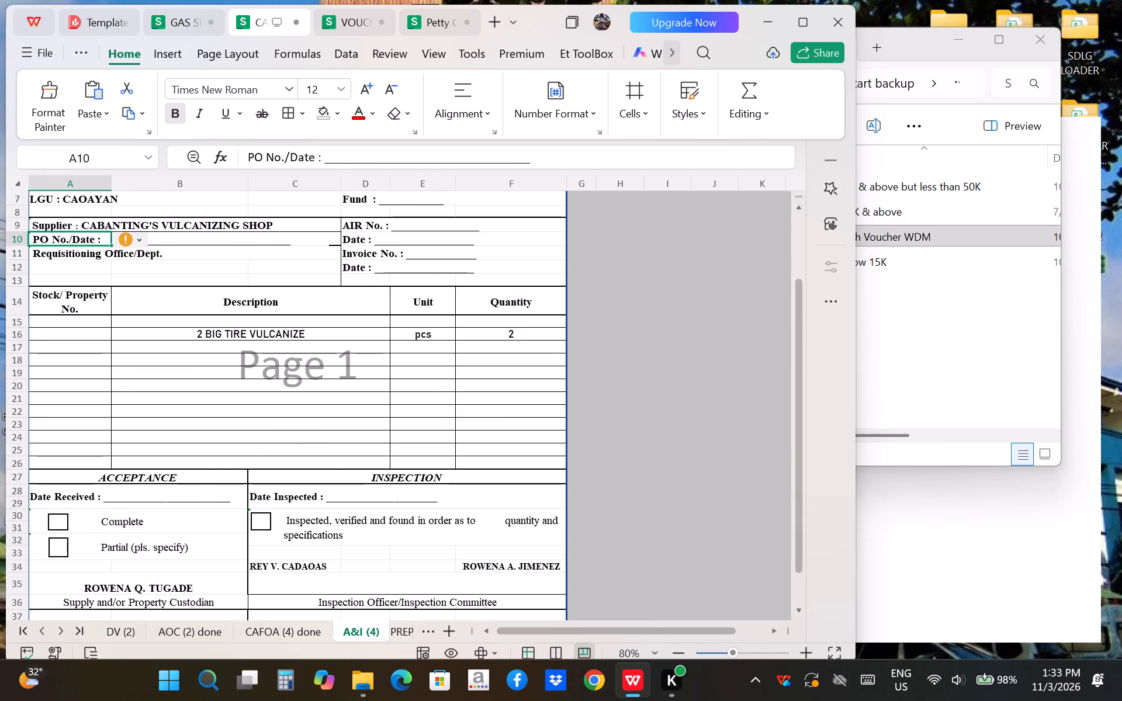
{"action": "double_click", "coordinate": [386, 629]}
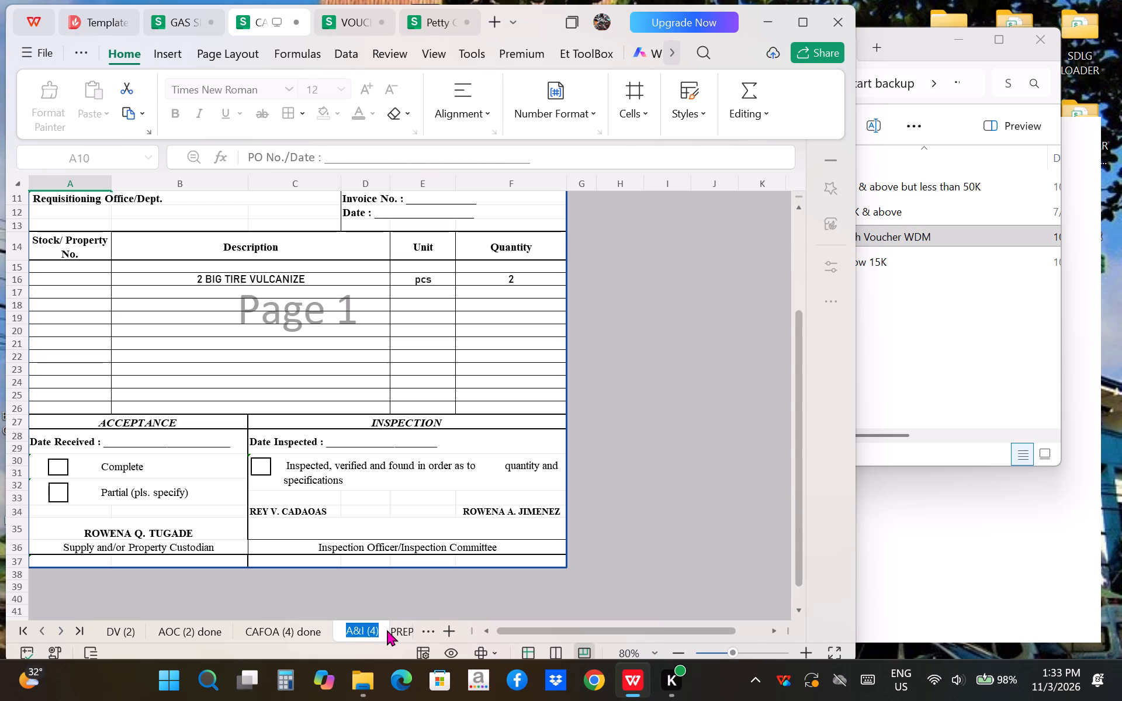
{"action": "key", "text": "Right"}
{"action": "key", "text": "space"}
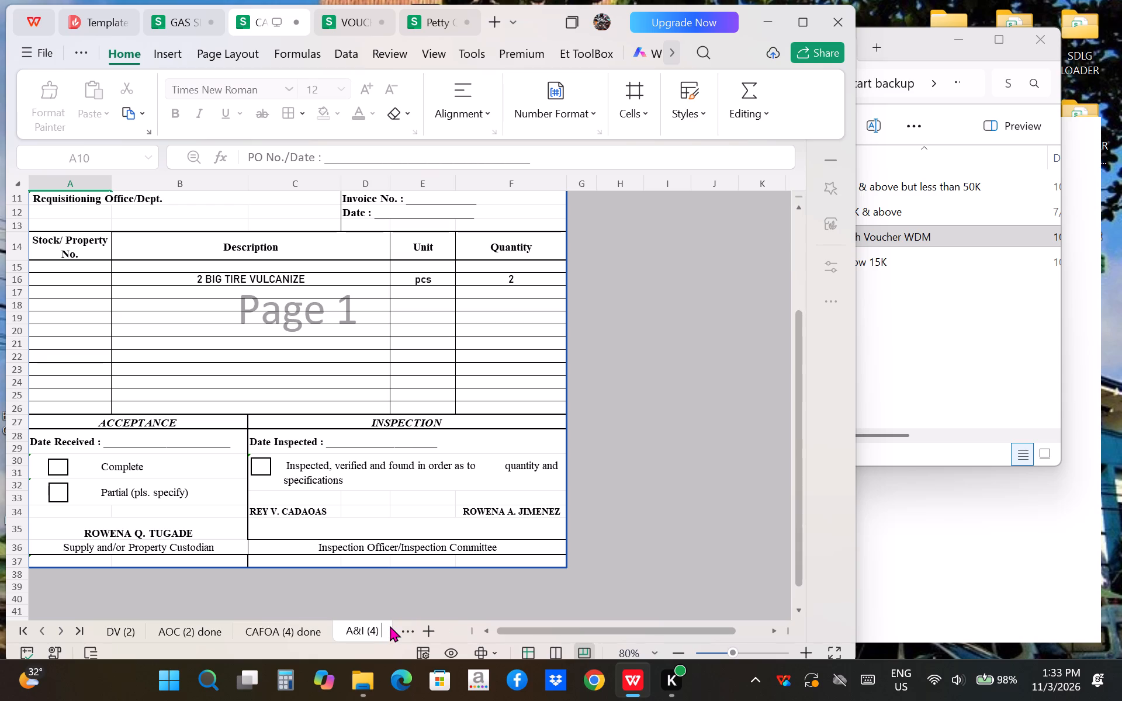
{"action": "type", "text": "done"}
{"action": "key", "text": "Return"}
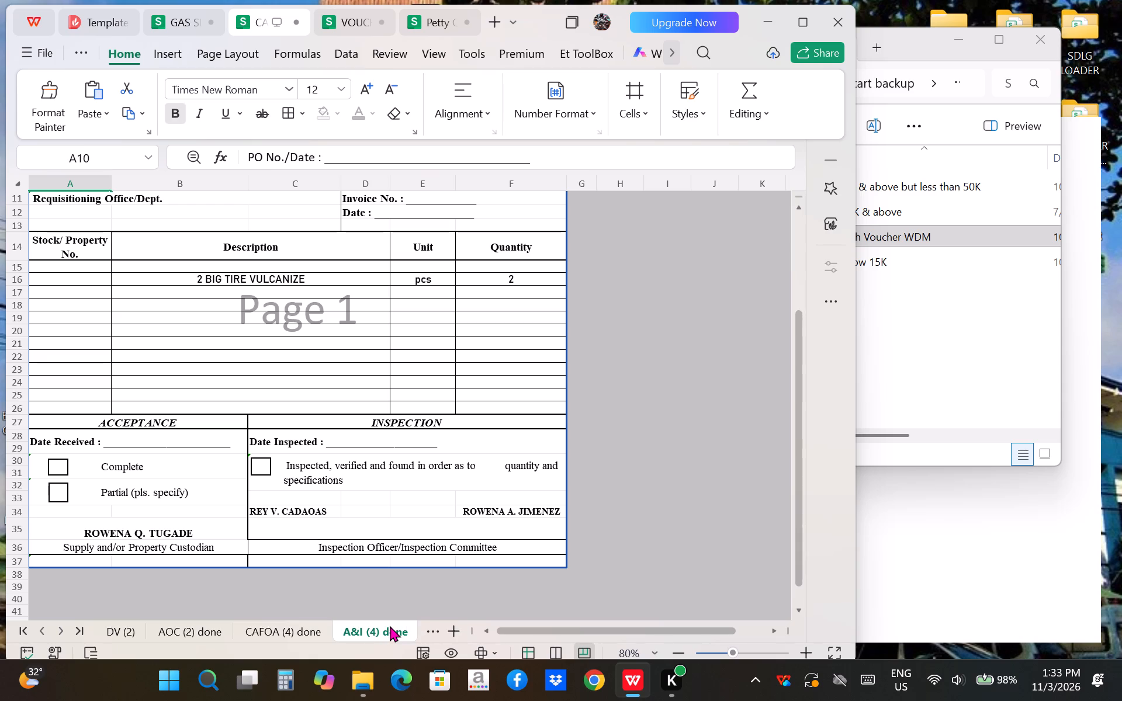
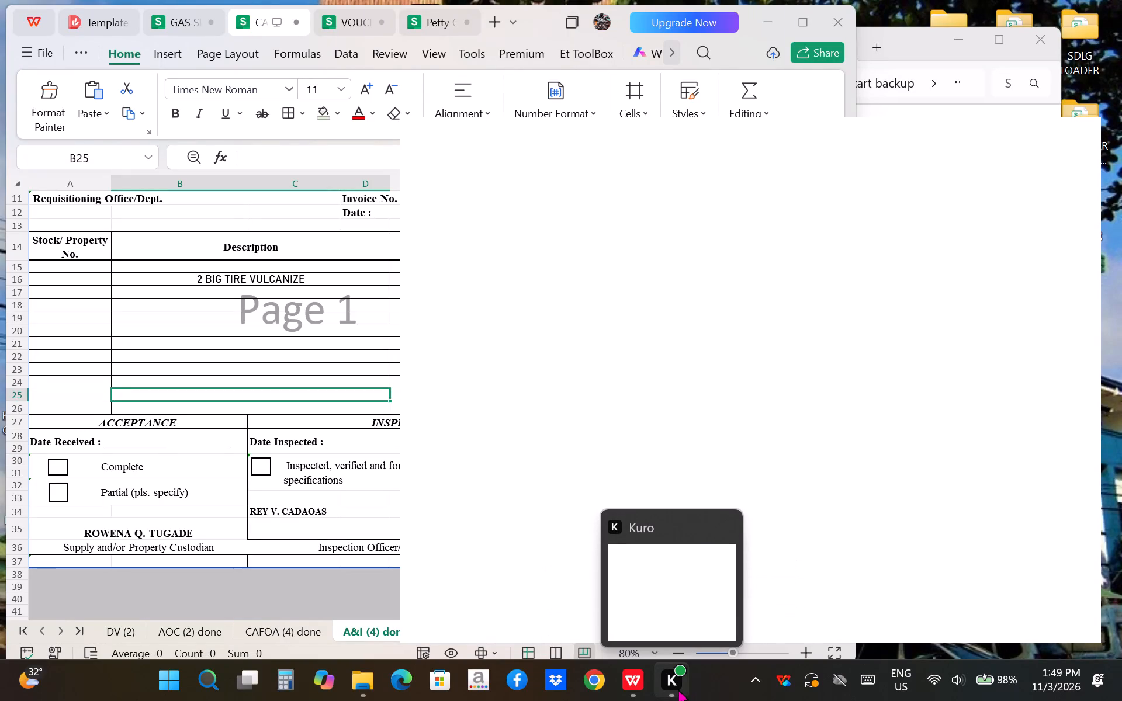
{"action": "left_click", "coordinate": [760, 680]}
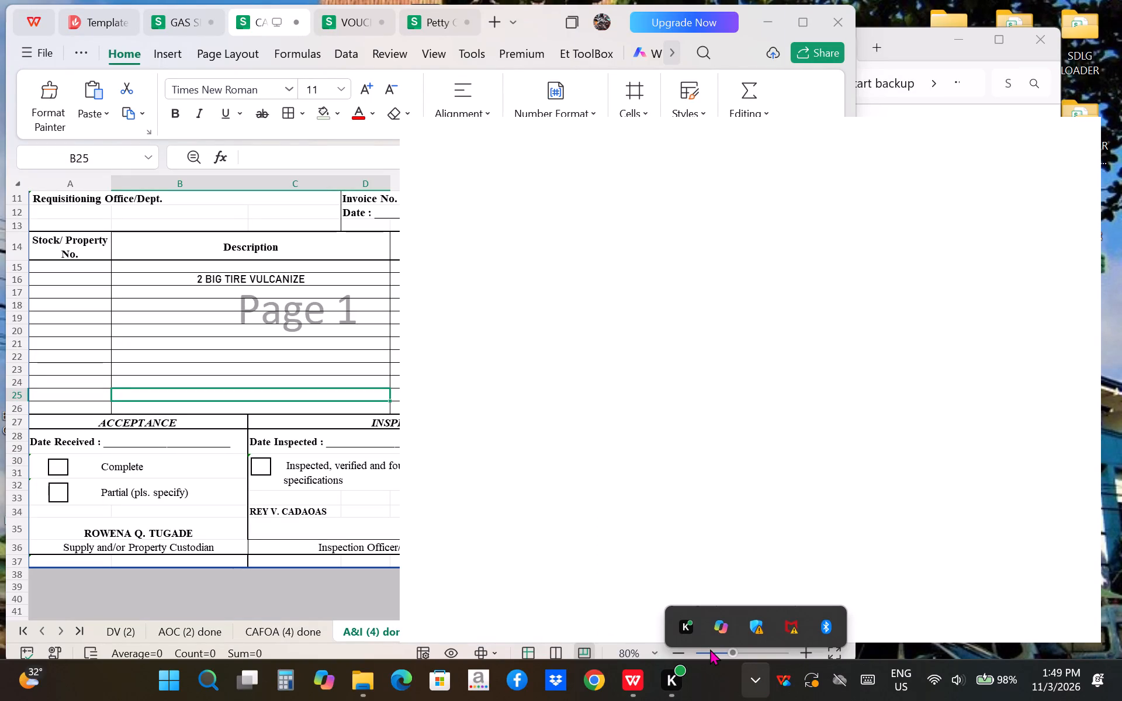